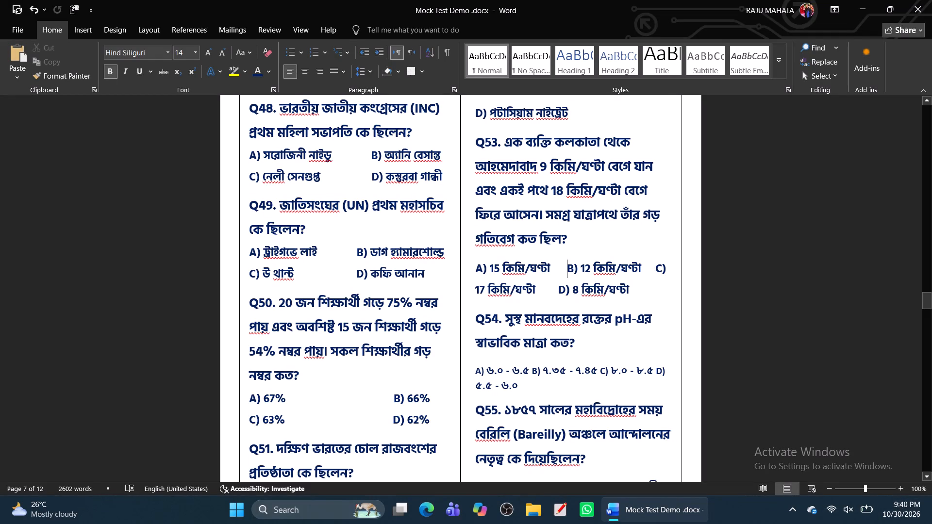
# Widen the gap between options A and B of Q53 with spaces so that option C starts on the second line.
pyautogui.moveTo(475, 266); pyautogui.dragTo(649, 284)
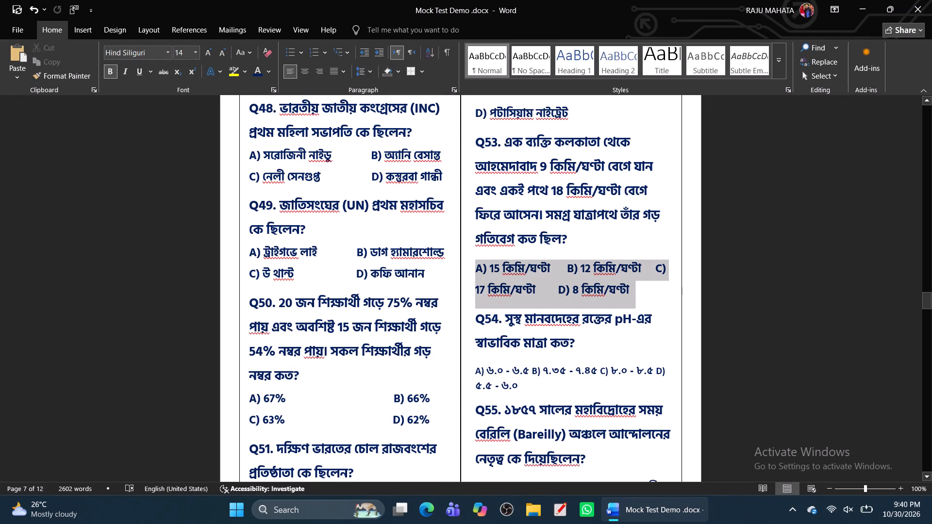
pyautogui.moveTo(649, 284); pyautogui.dragTo(661, 286)
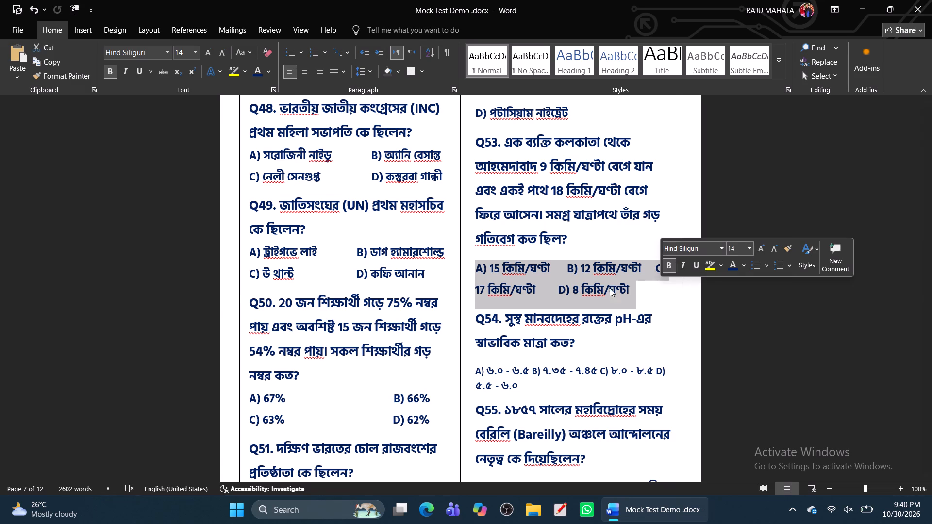
pyautogui.click(671, 294)
pyautogui.click(567, 273)
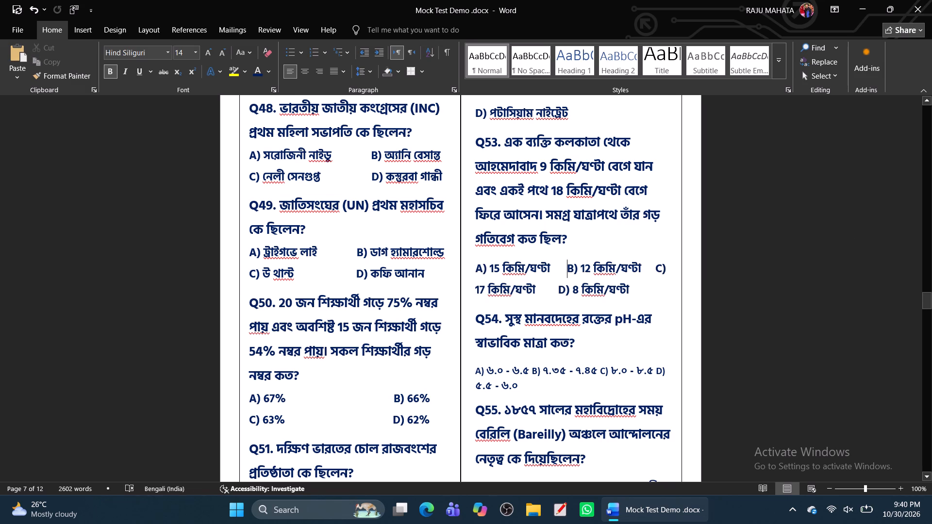
pyautogui.press('space')
pyautogui.press('space')
pyautogui.press('space')
pyautogui.press('space')
pyautogui.press('space')
pyautogui.press('space')
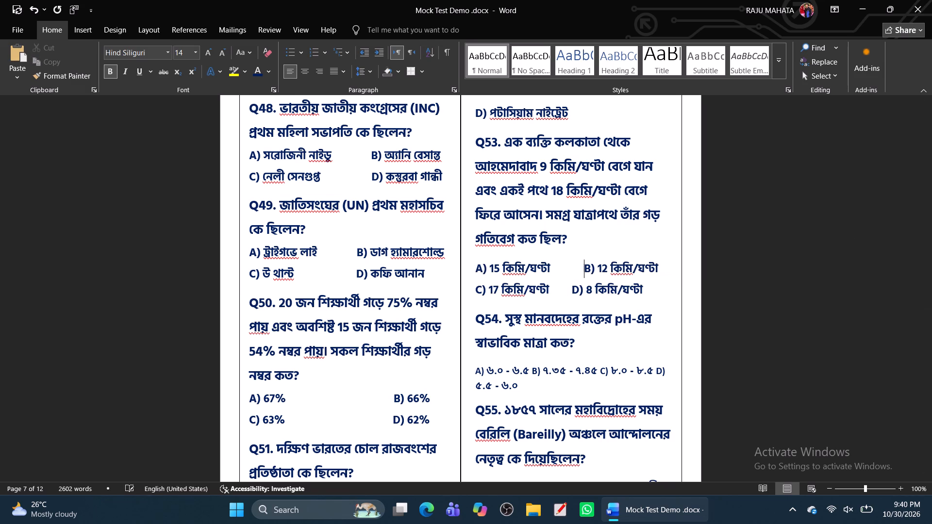
pyautogui.press('space')
pyautogui.press('space')
pyautogui.press('space')
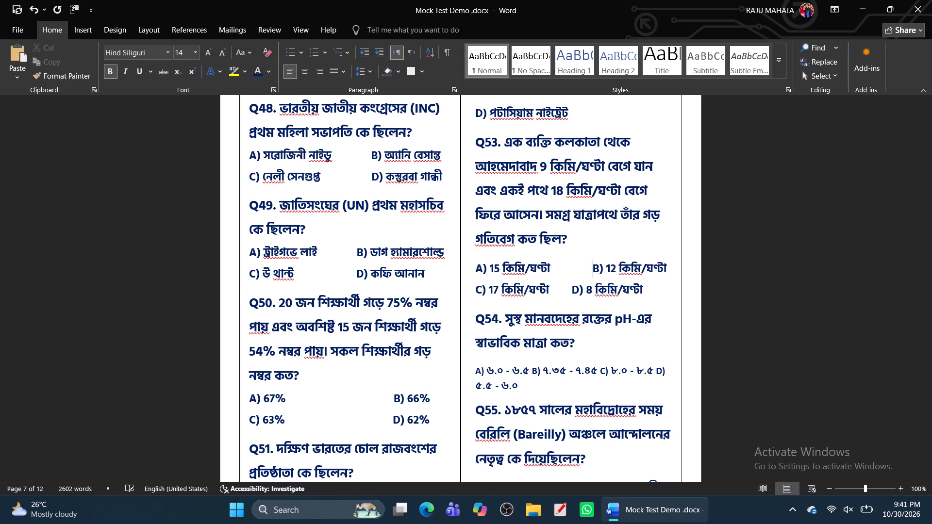
pyautogui.press('BackSpace')
# Pad the gap before option D of Q53 with spaces to line it up under option B.
pyautogui.click(568, 294)
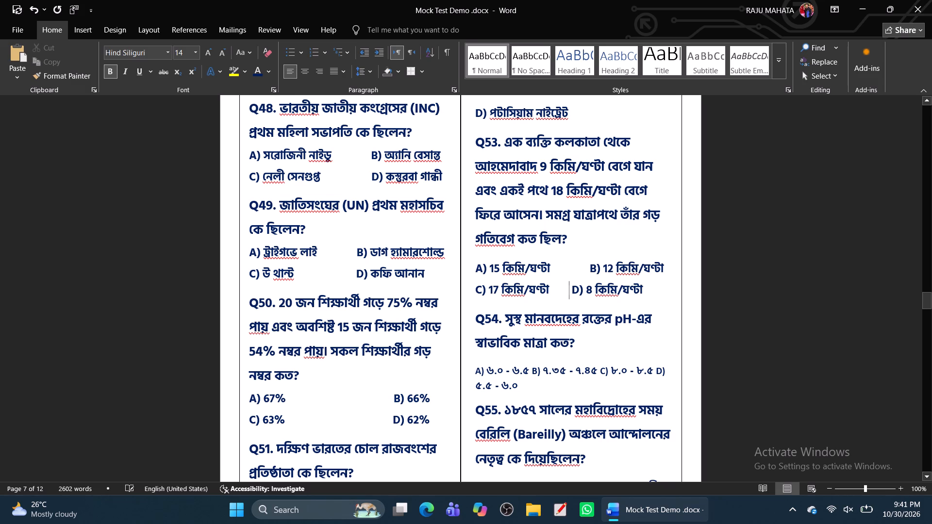
pyautogui.press('space')
pyautogui.press('space')
pyautogui.press('space')
pyautogui.press('space')
pyautogui.press('space')
pyautogui.press('space')
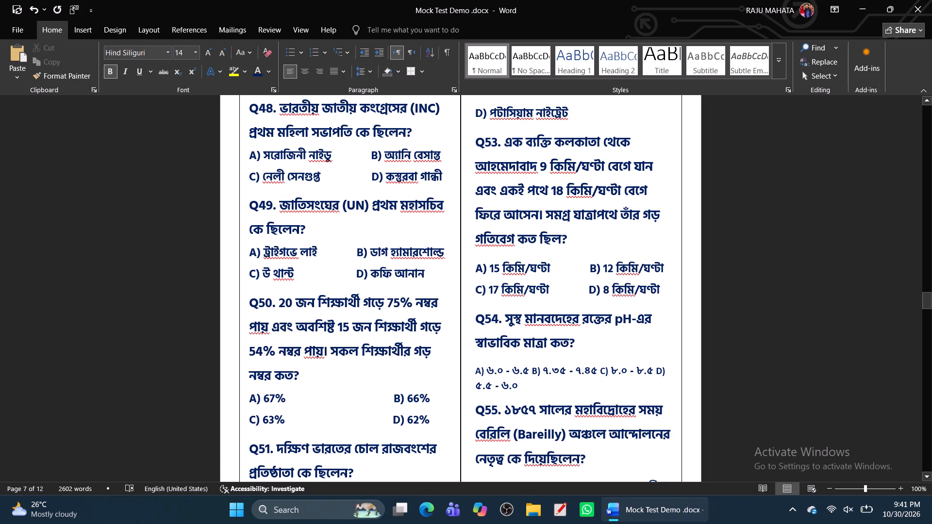
# Set the answer options of Q54 to the Hind Siliguri font at size 14.
pyautogui.scroll(-1, 445, 330)
pyautogui.moveTo(474, 338); pyautogui.dragTo(527, 357)
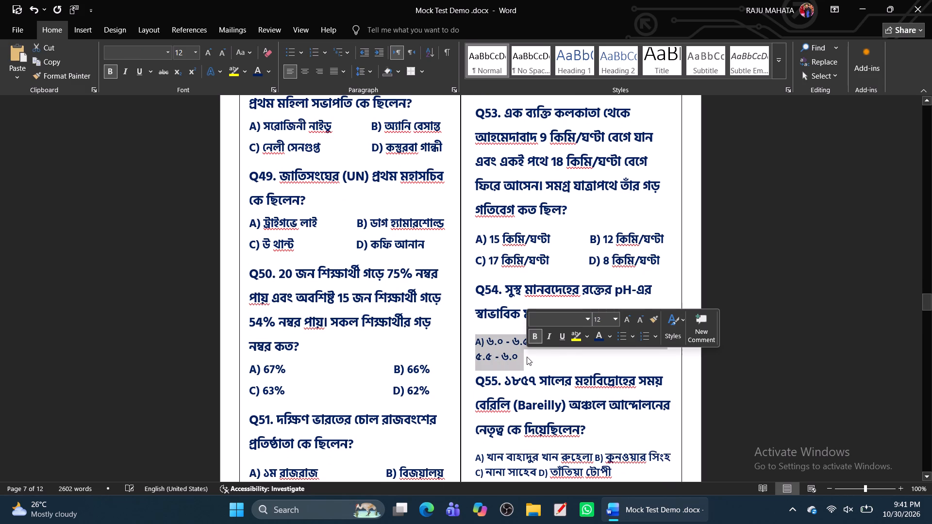
pyautogui.click(538, 320)
pyautogui.press('h')
pyautogui.press('Return')
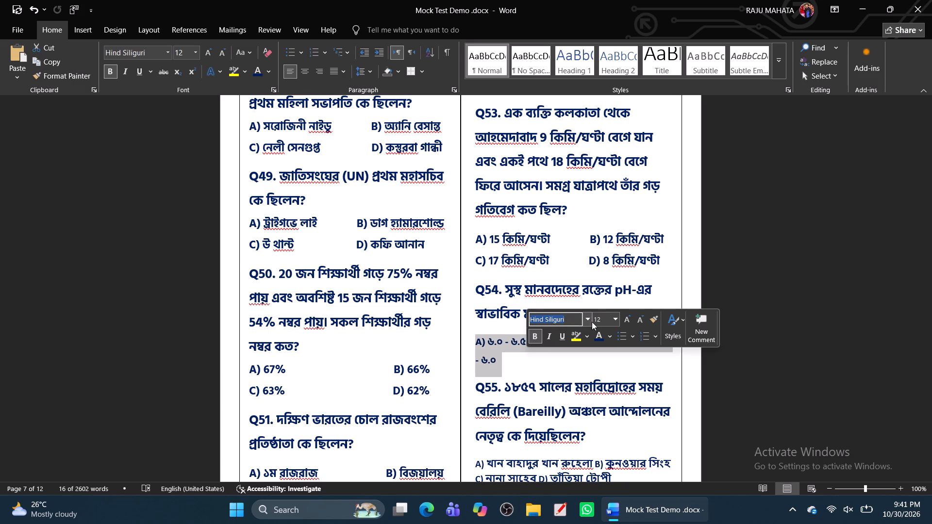
pyautogui.click(626, 322)
pyautogui.click(576, 378)
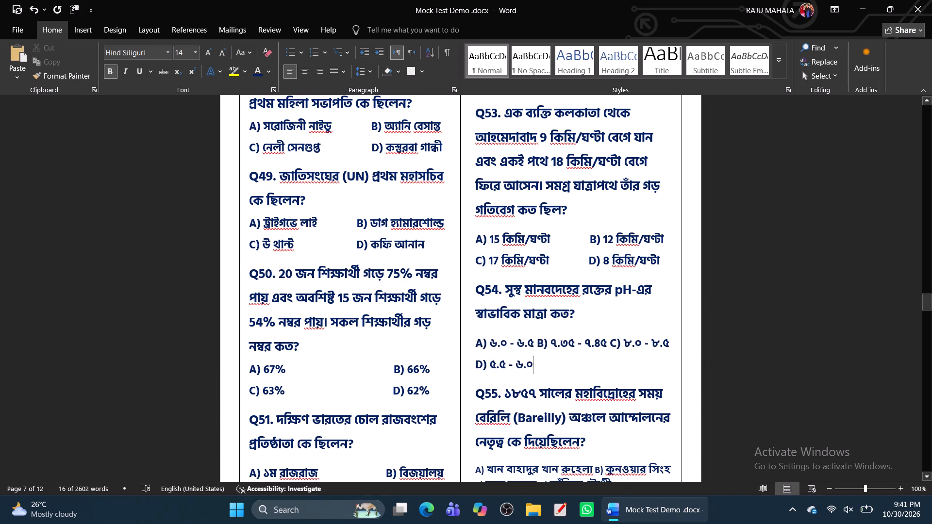
# Widen the gap between options A and B of Q54 with spaces so that option C starts the second line.
pyautogui.click(537, 350)
pyautogui.press('space')
pyautogui.press('space')
pyautogui.press('space')
pyautogui.press('space')
pyautogui.press('space')
pyautogui.press('space')
pyautogui.press('space')
pyautogui.press('space')
pyautogui.press('space')
pyautogui.press('space')
pyautogui.press('space')
pyautogui.press('space')
pyautogui.press('space')
pyautogui.press('space')
pyautogui.press('space')
pyautogui.press('space')
pyautogui.press('space')
pyautogui.press('space')
pyautogui.press('space')
pyautogui.press('space')
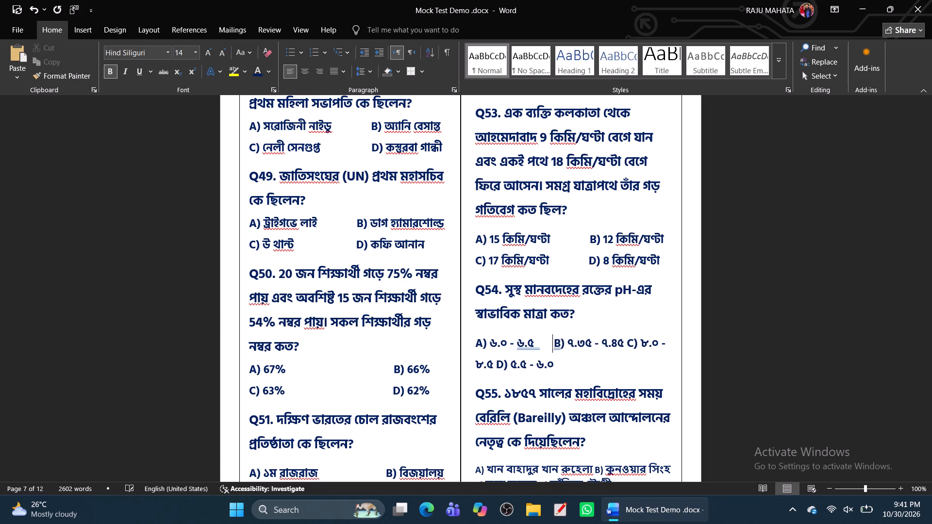
pyautogui.press('BackSpace')
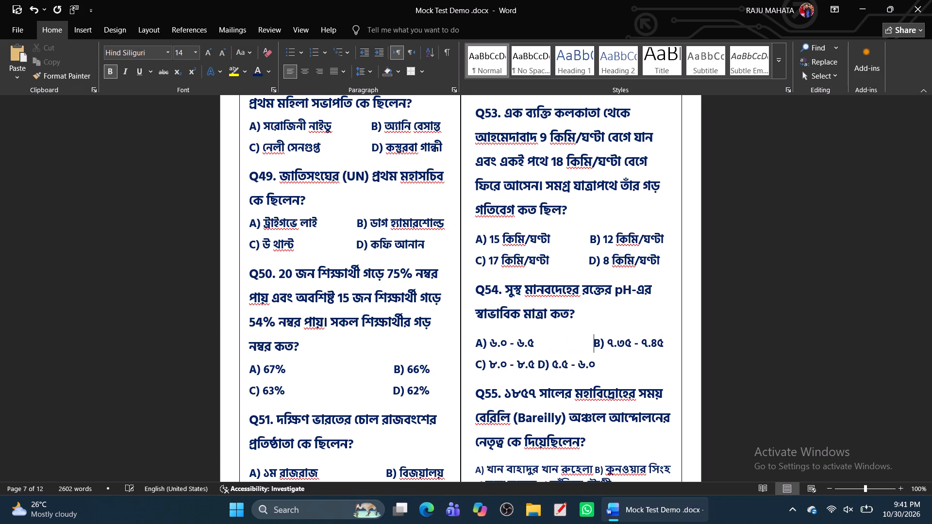
pyautogui.press('BackSpace')
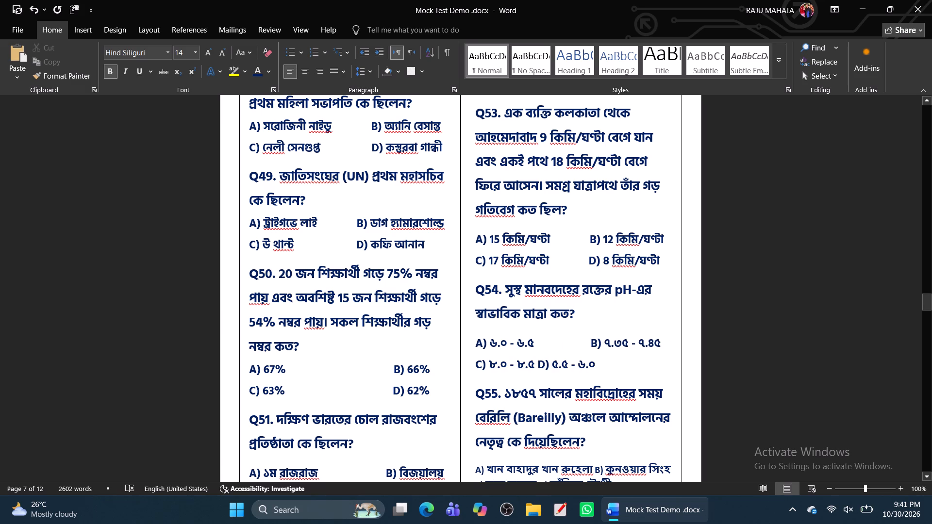
# Pad the gap before option D of Q54 with spaces to line it up under option B.
pyautogui.click(539, 365)
pyautogui.press('space')
pyautogui.press('space')
pyautogui.press('space')
pyautogui.press('space')
pyautogui.press('space')
pyautogui.press('space')
pyautogui.press('space')
pyautogui.press('space')
pyautogui.press('space')
pyautogui.press('space')
pyautogui.press('space')
pyautogui.press('space')
pyautogui.press('space')
pyautogui.press('space')
pyautogui.press('space')
pyautogui.press('space')
pyautogui.press('space')
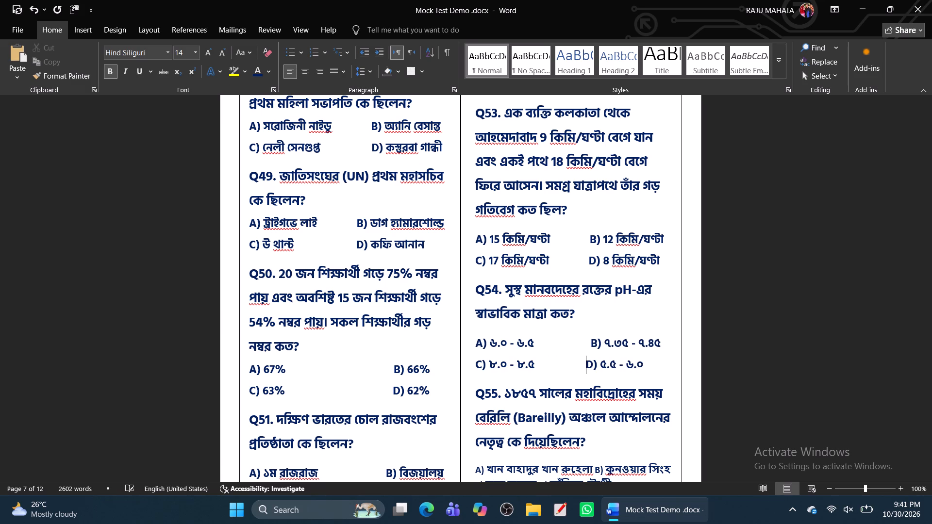
pyautogui.press('space')
pyautogui.press('space')
# Set the answer options of Q55 to the Hind Siliguri font at size 14.
pyautogui.scroll(-3, 530, 370)
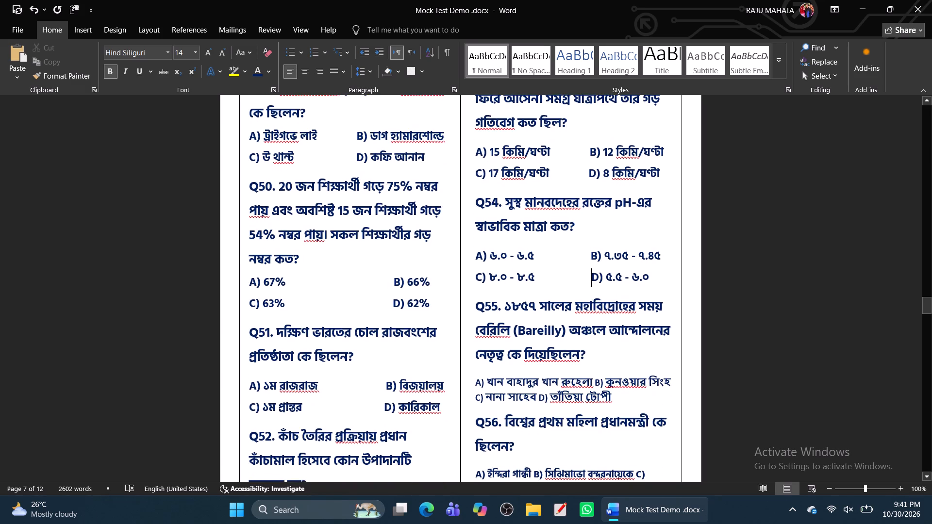
pyautogui.scroll(-2, 525, 366)
pyautogui.moveTo(475, 324); pyautogui.dragTo(622, 340)
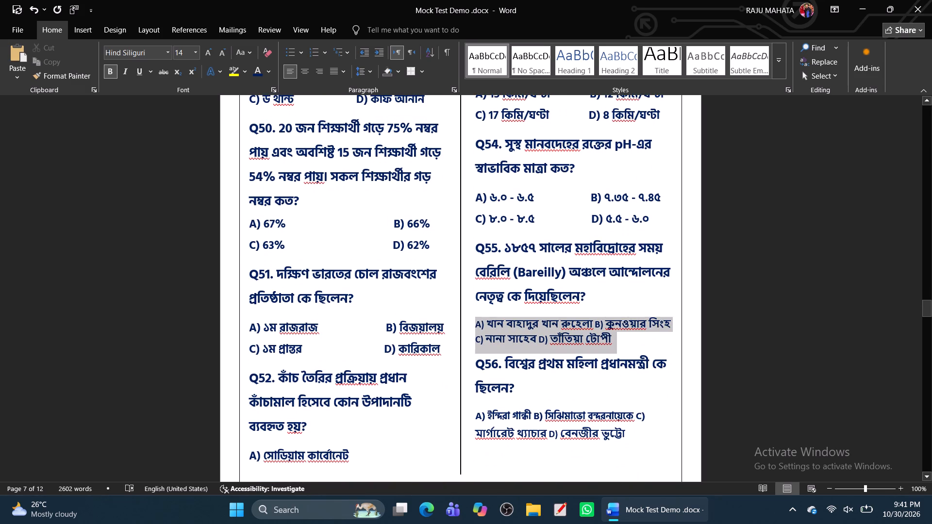
pyautogui.moveTo(622, 340); pyautogui.dragTo(624, 340)
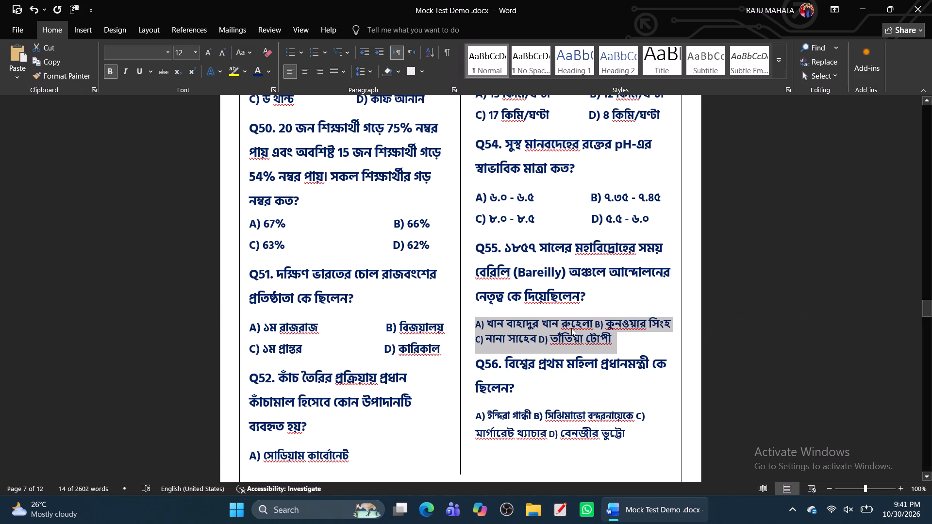
pyautogui.click(154, 49)
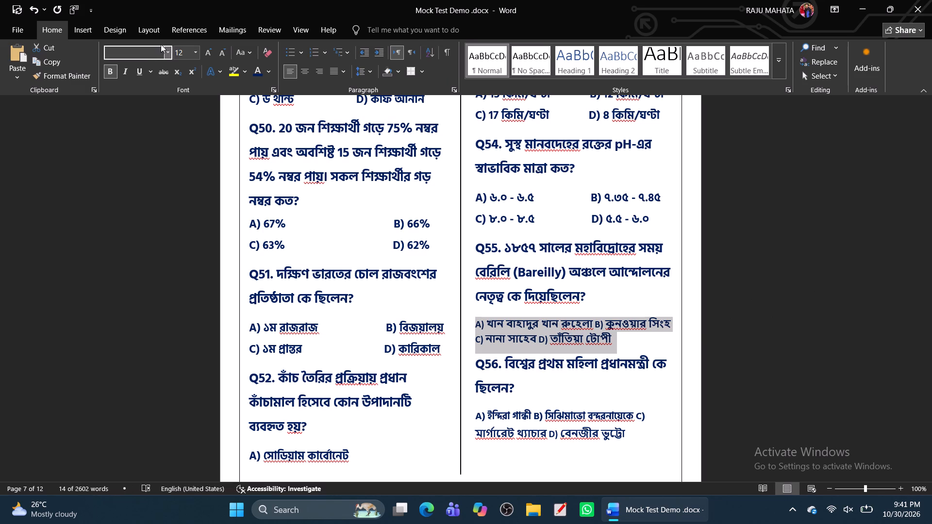
pyautogui.press('h')
pyautogui.press('Return')
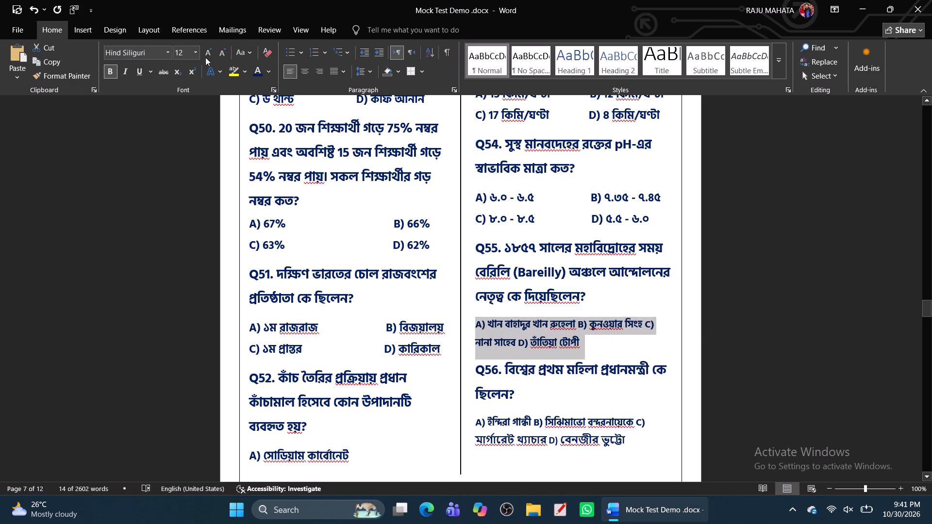
pyautogui.click(205, 57)
# Break the answer options of Q55 into separate lines, one each for A, B, C and D.
pyautogui.click(596, 326)
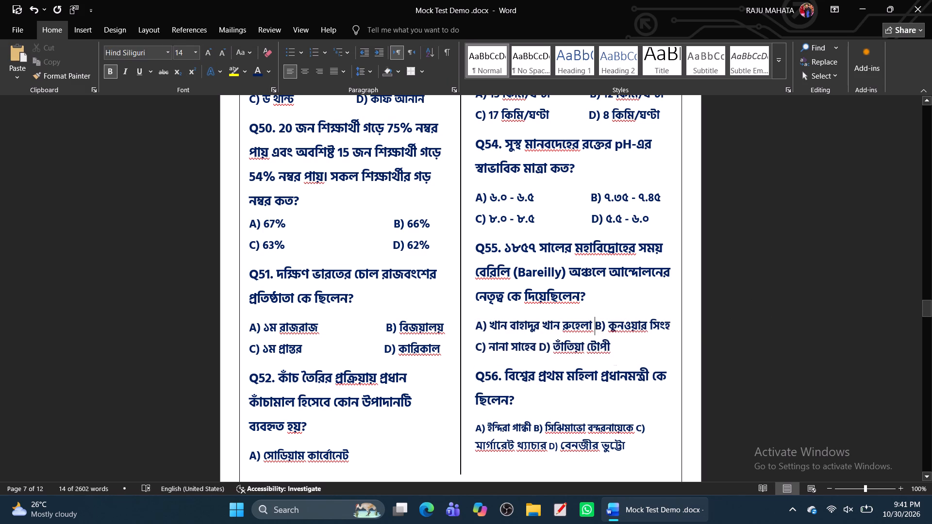
pyautogui.press('space')
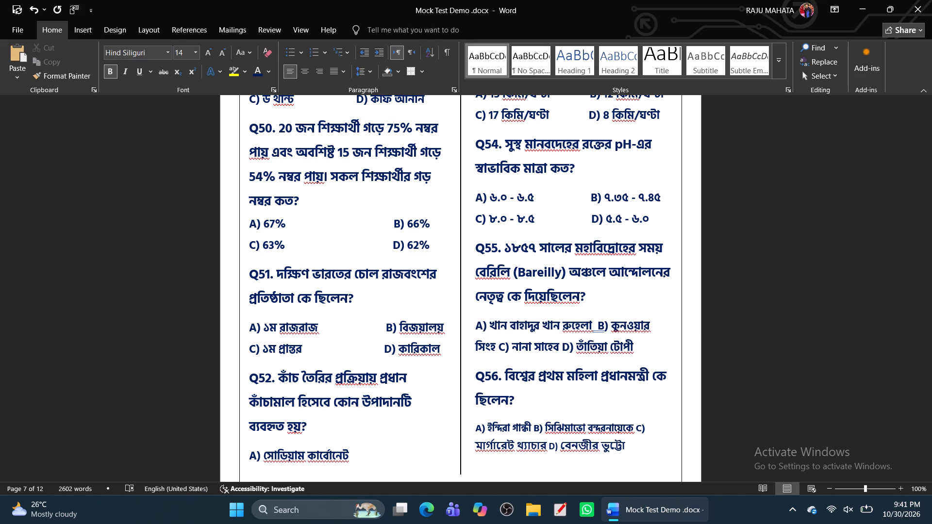
pyautogui.press('Return')
pyautogui.click(551, 356)
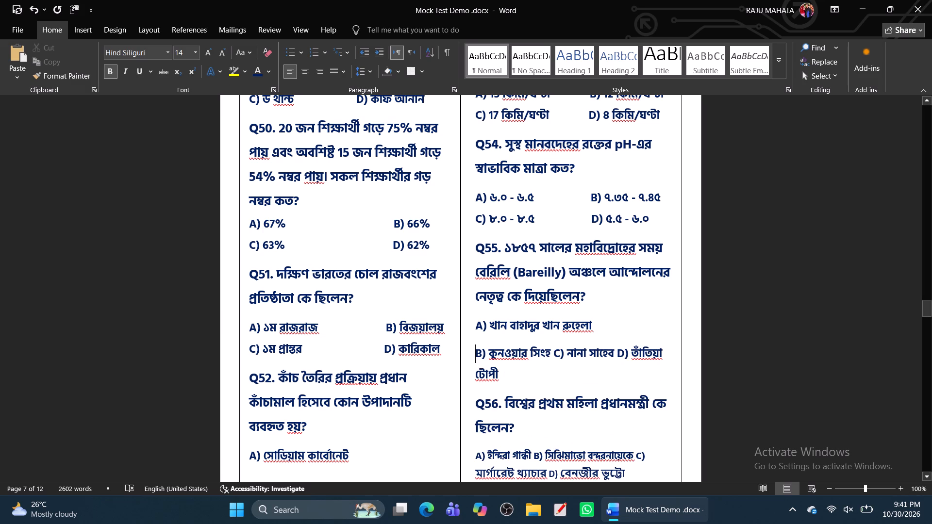
pyautogui.click(556, 356)
pyautogui.press('Return')
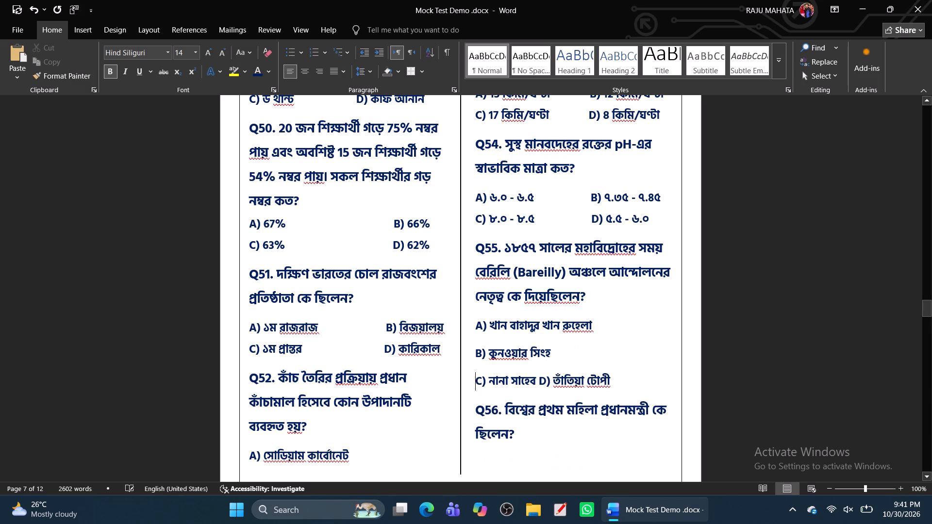
pyautogui.click(540, 384)
pyautogui.press('Return')
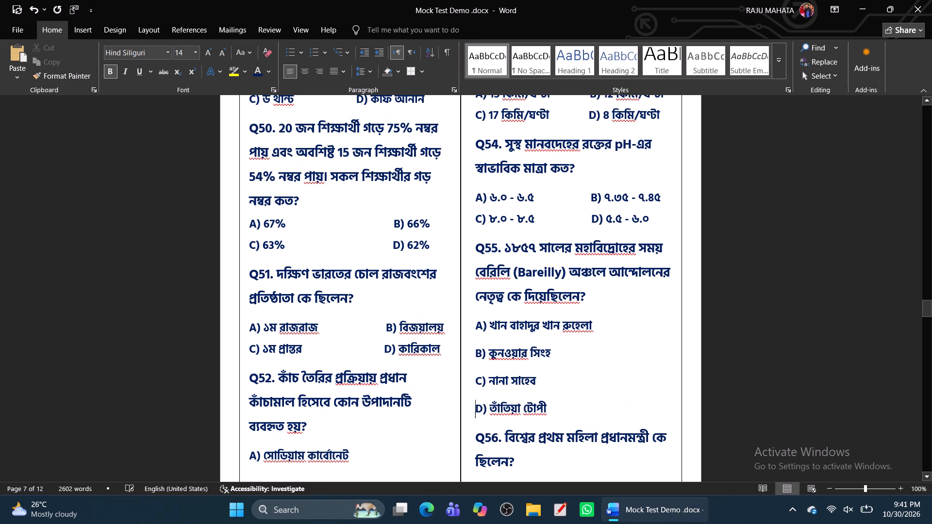
# Set the answer options of Q56, at the start of page 8, to the Hind Siliguri font at size 14.
pyautogui.scroll(-2, 519, 313)
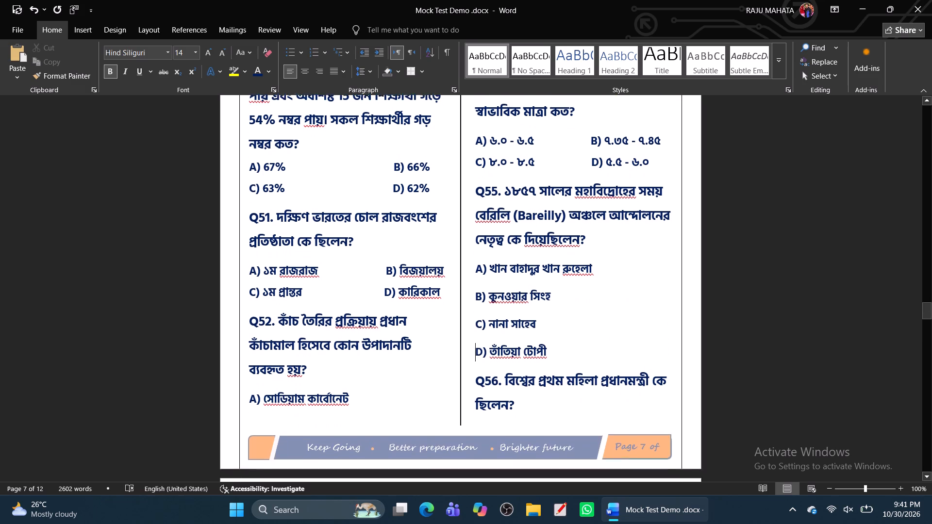
pyautogui.scroll(-9, 517, 331)
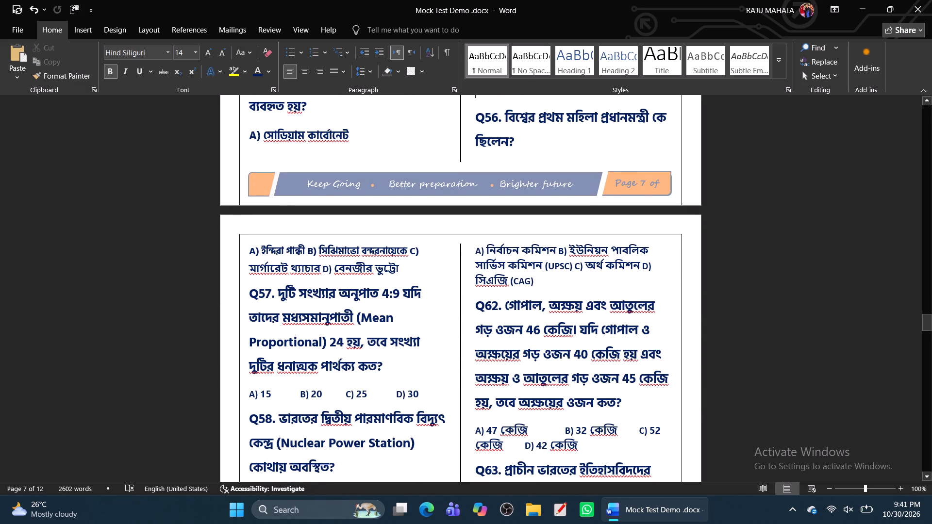
pyautogui.moveTo(249, 252); pyautogui.dragTo(405, 270)
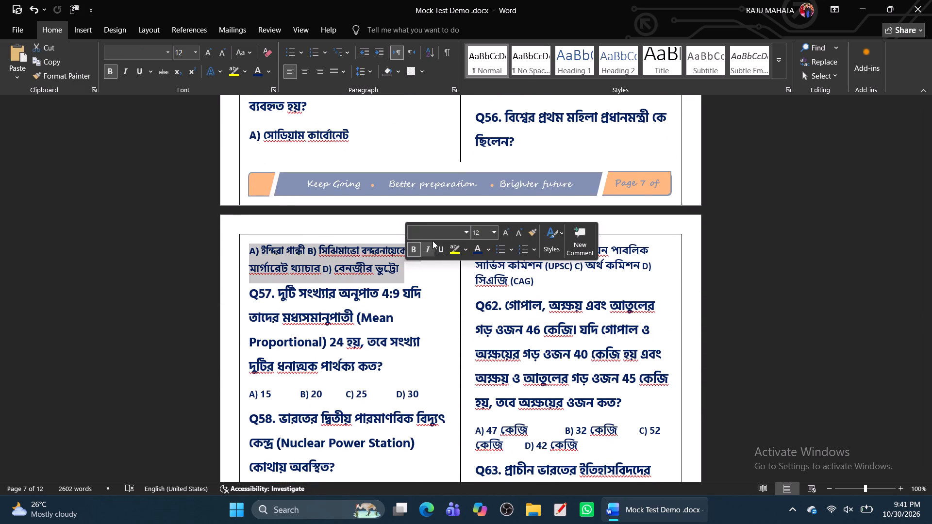
pyautogui.click(433, 229)
pyautogui.press('h')
pyautogui.press('Return')
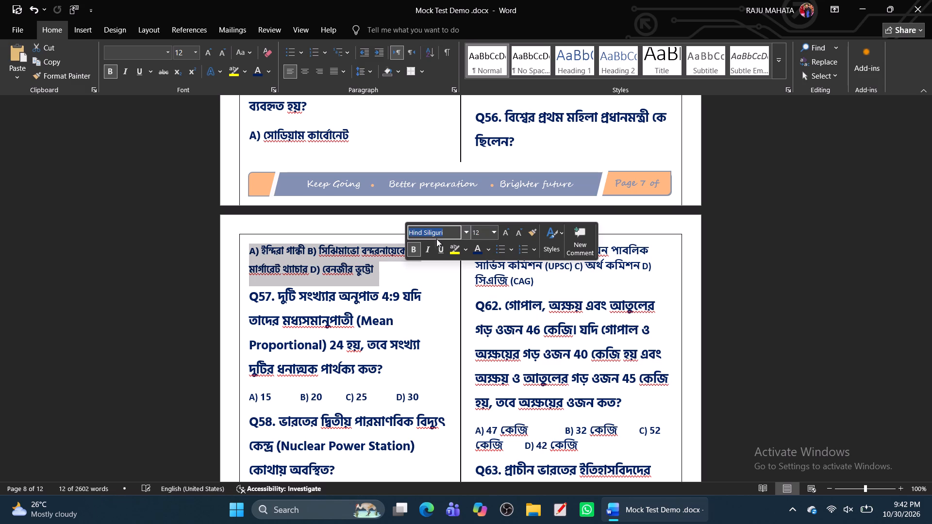
pyautogui.click(503, 236)
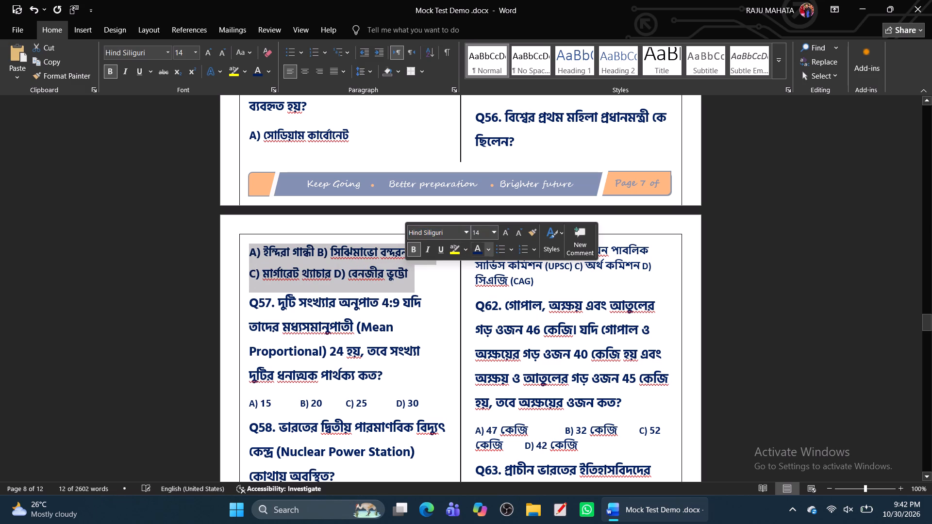
pyautogui.click(448, 296)
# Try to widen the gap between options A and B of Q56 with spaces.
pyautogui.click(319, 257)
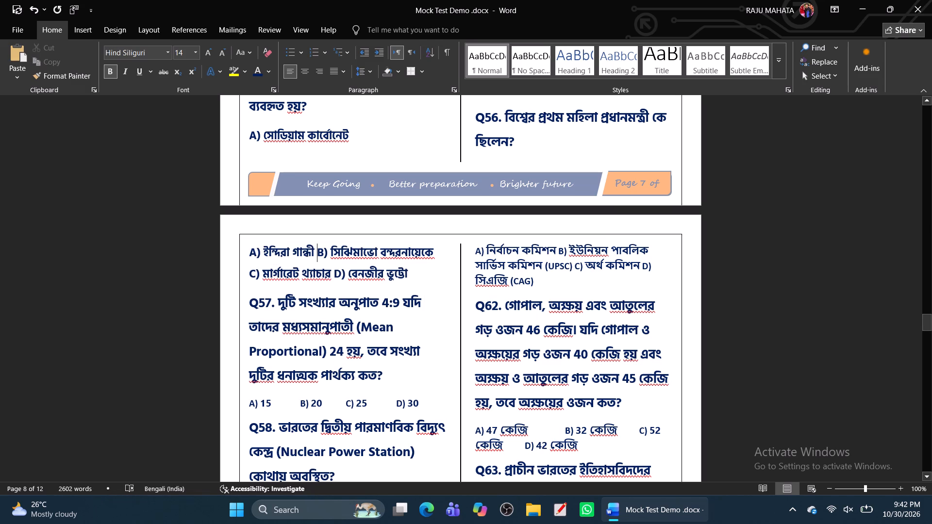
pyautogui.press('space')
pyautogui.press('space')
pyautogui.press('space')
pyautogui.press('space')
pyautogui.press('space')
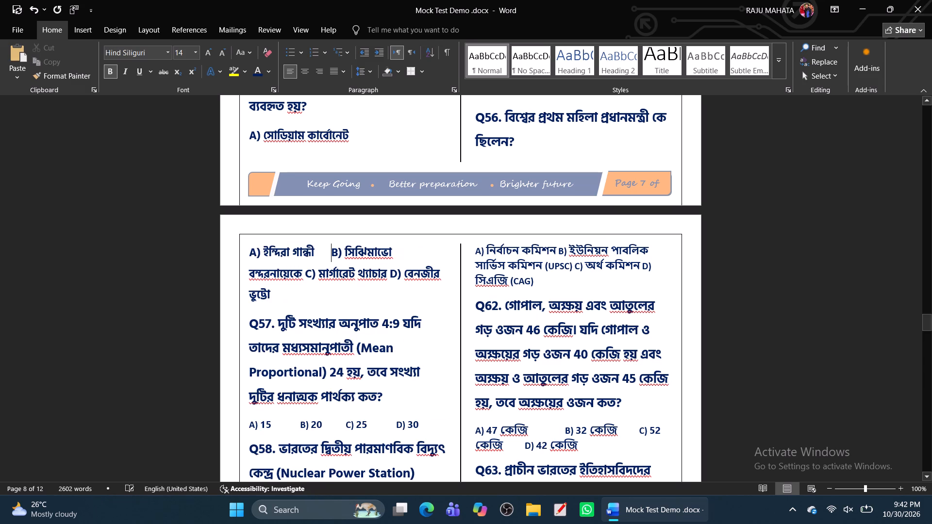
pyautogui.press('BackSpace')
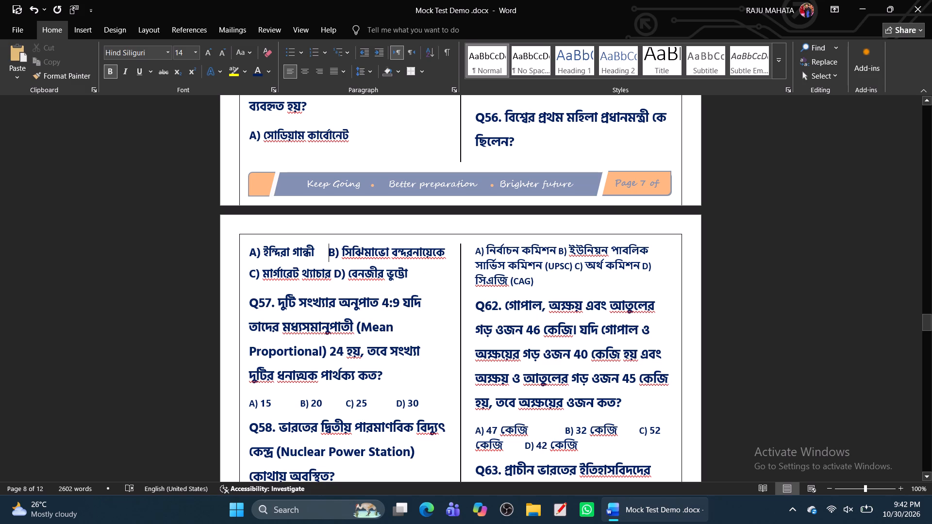
# Break the answer options of Q56 into separate lines, one each for A, B, C and D.
pyautogui.press('Return')
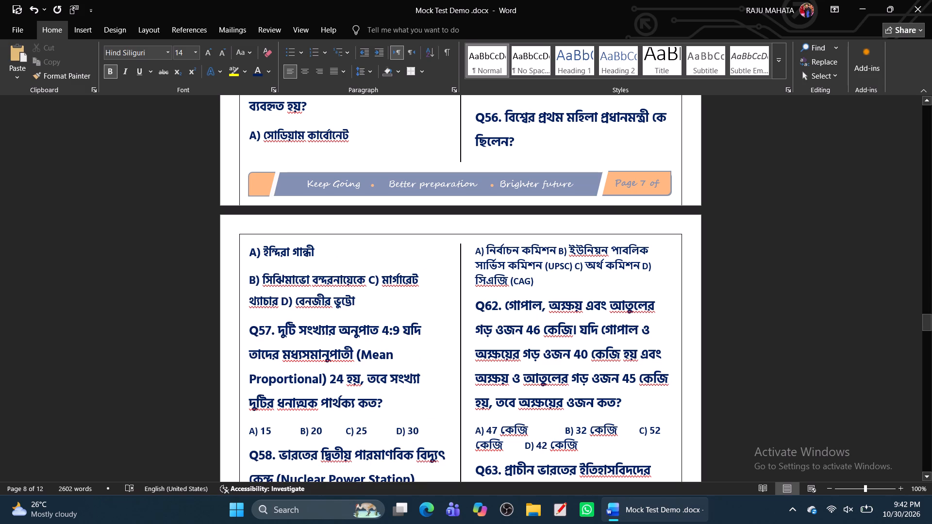
pyautogui.click(368, 279)
pyautogui.press('Return')
pyautogui.click(336, 308)
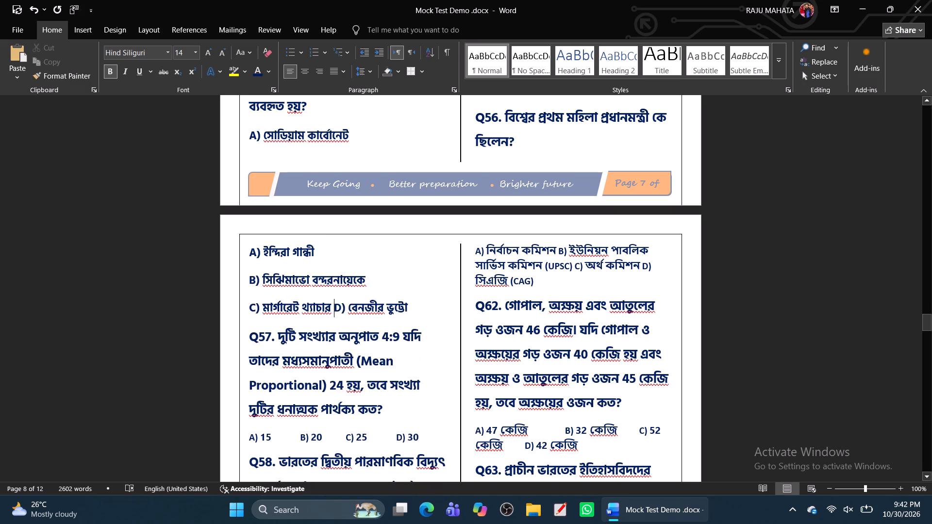
pyautogui.press('Return')
# Set the answer options of Q57 on page 8 to the Hind Siliguri font at size 14.
pyautogui.scroll(-6, 340, 306)
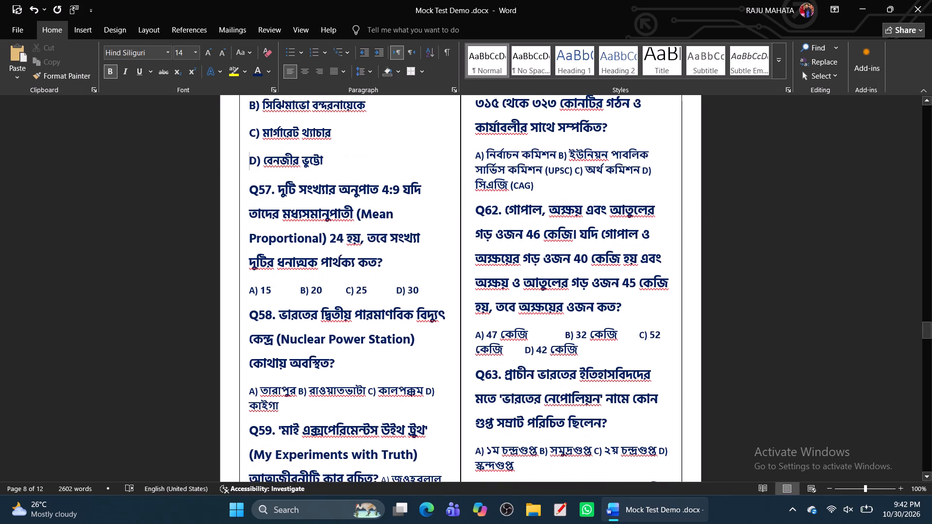
pyautogui.moveTo(246, 295); pyautogui.dragTo(417, 295)
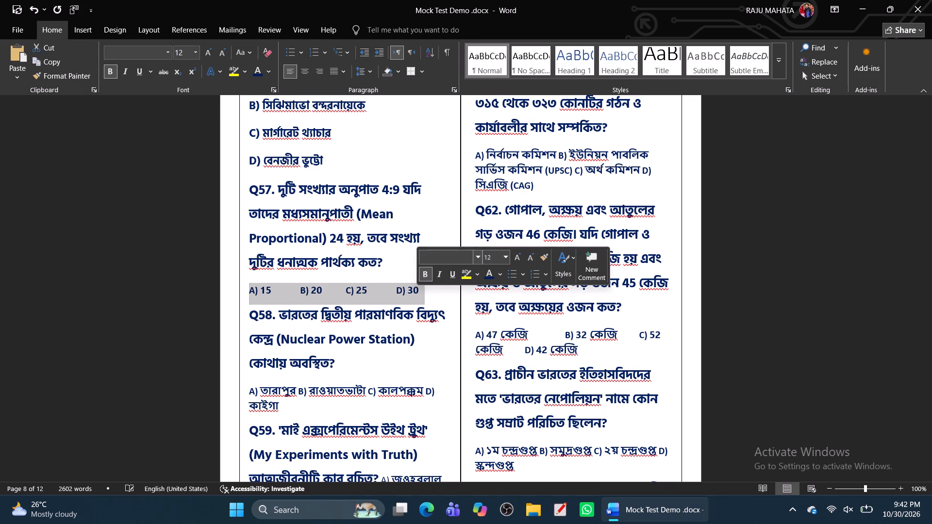
pyautogui.click(442, 254)
pyautogui.press('h')
pyautogui.press('Return')
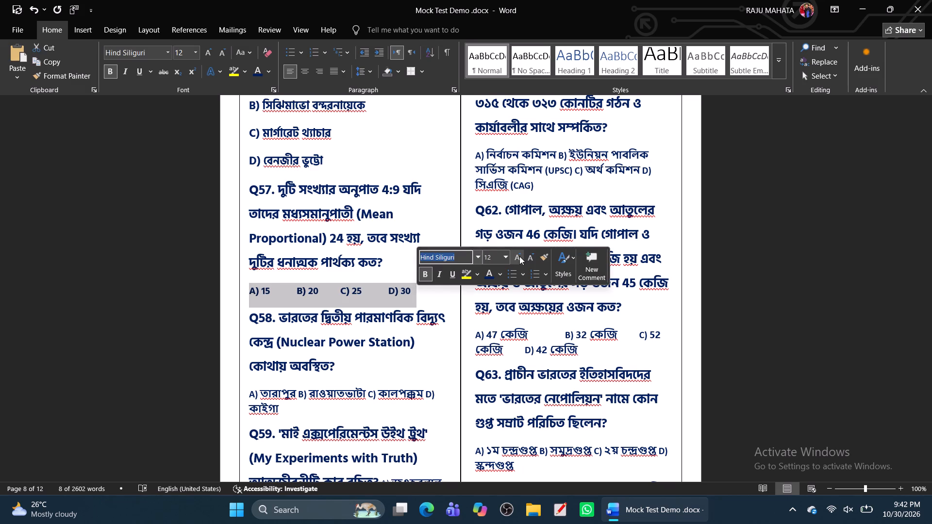
pyautogui.click(519, 256)
# Widen the gap between options A and B of Q57 with spaces, pushing options C and D onto the second line.
pyautogui.click(308, 297)
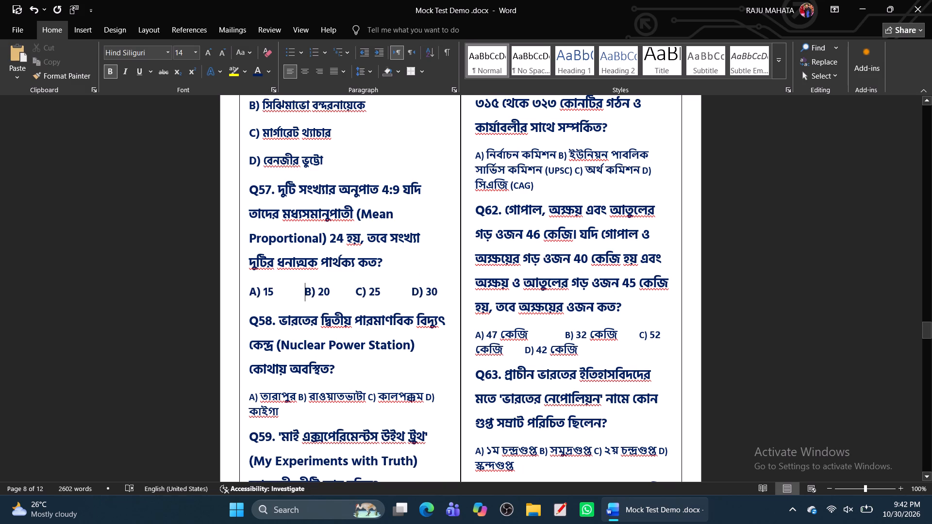
pyautogui.press('space')
pyautogui.press('space')
pyautogui.press('space')
pyautogui.press('space')
pyautogui.press('space')
pyautogui.press('space')
pyautogui.press('space')
pyautogui.press('space')
pyautogui.press('space')
pyautogui.press('space')
pyautogui.press('space')
pyautogui.press('space')
pyautogui.press('space')
pyautogui.press('space')
pyautogui.press('space')
pyautogui.press('space')
pyautogui.press('space')
pyautogui.press('space')
pyautogui.press('space')
pyautogui.press('space')
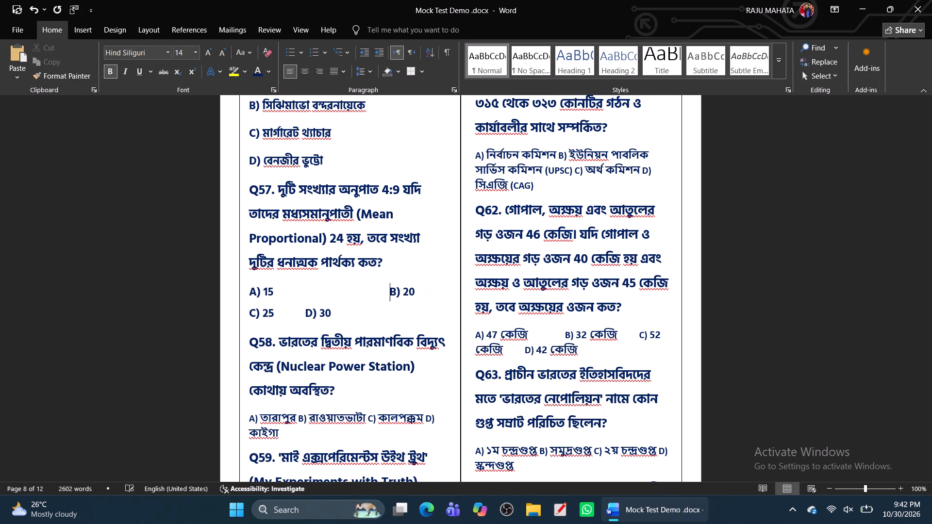
# Add spaces between options C and D of Q57 so that D lines up beneath B.
pyautogui.click(302, 315)
pyautogui.press('space')
pyautogui.press('space')
pyautogui.press('space')
pyautogui.press('space')
pyautogui.press('space')
pyautogui.press('space')
pyautogui.press('space')
pyautogui.press('space')
pyautogui.press('space')
pyautogui.press('space')
pyautogui.press('space')
pyautogui.press('space')
pyautogui.press('space')
pyautogui.press('space')
pyautogui.press('space')
pyautogui.press('space')
pyautogui.press('space')
pyautogui.press('space')
pyautogui.press('space')
pyautogui.press('space')
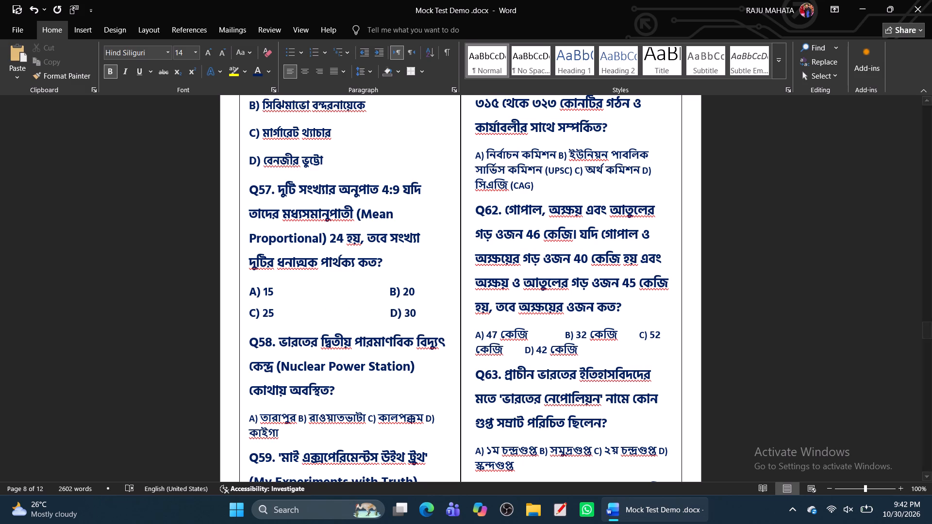
pyautogui.press('BackSpace')
pyautogui.press('space')
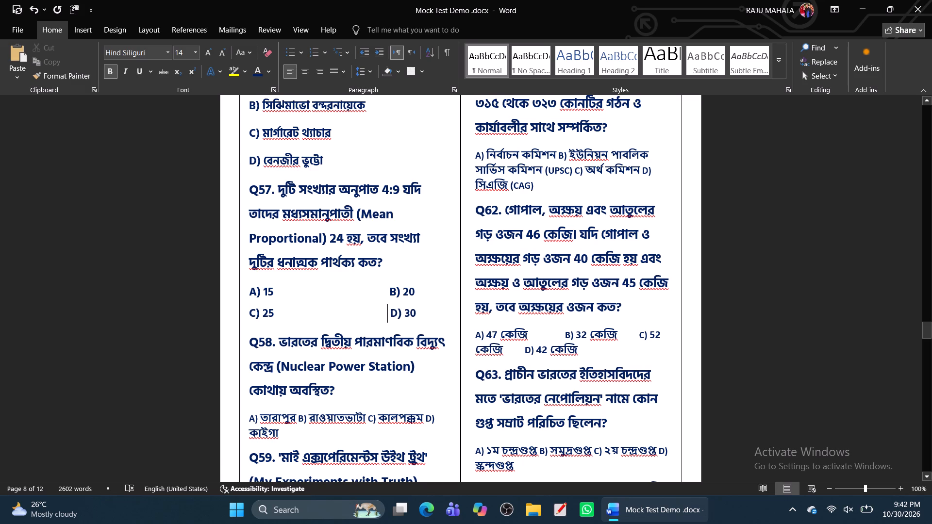
# Set the answer options of Q58 to the Hind Siliguri font at size 14.
pyautogui.scroll(-4, 305, 314)
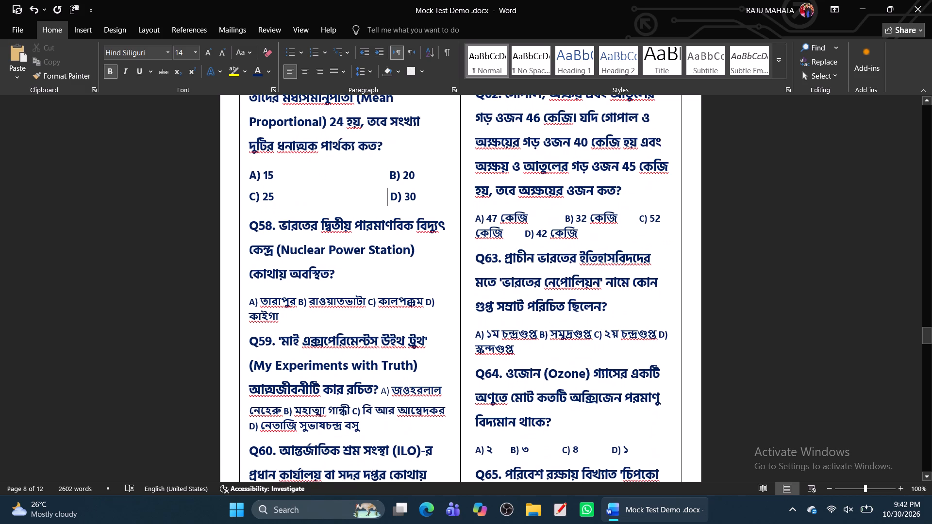
pyautogui.moveTo(250, 306); pyautogui.dragTo(276, 318)
pyautogui.click(304, 283)
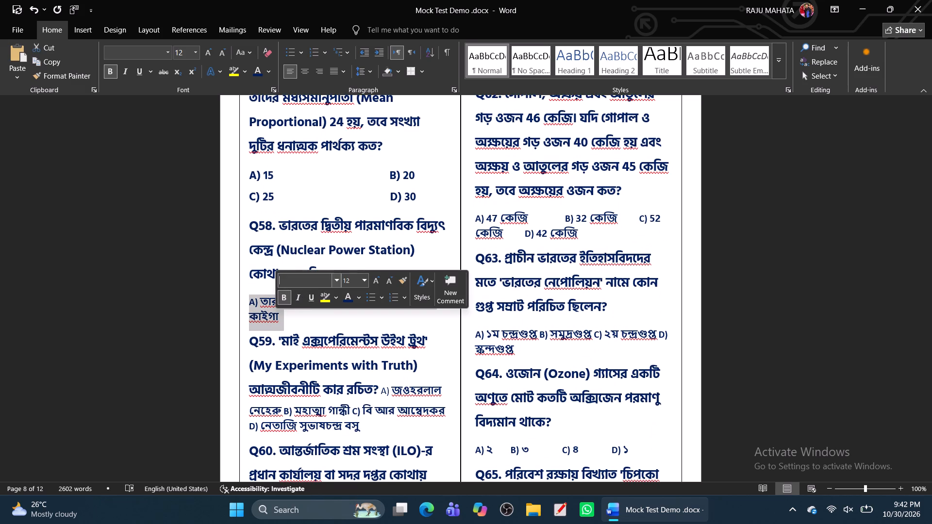
pyautogui.press('h')
pyautogui.press('Return')
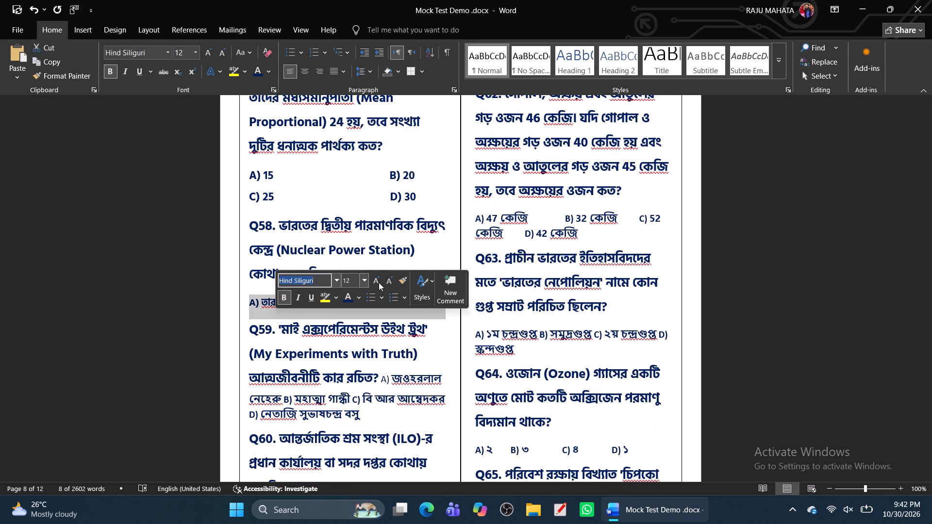
pyautogui.click(379, 282)
# Widen the gap between options A and B of Q58 with spaces, leaving options C and D on the second line.
pyautogui.click(303, 344)
pyautogui.click(301, 309)
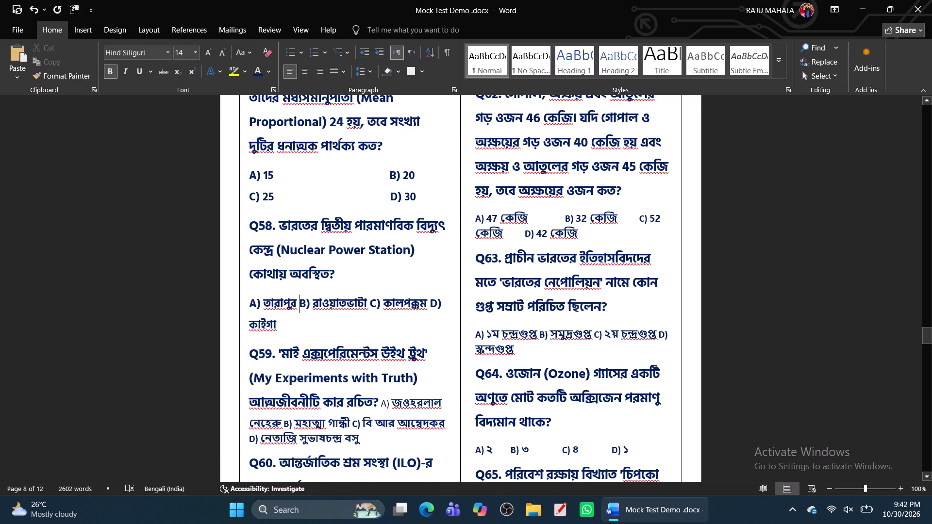
pyautogui.press('space')
pyautogui.press('space')
pyautogui.press('space')
pyautogui.press('space')
pyautogui.press('space')
pyautogui.press('space')
pyautogui.press('space')
pyautogui.press('space')
pyautogui.press('space')
pyautogui.press('space')
pyautogui.press('space')
pyautogui.press('space')
pyautogui.press('space')
pyautogui.press('space')
pyautogui.press('space')
pyautogui.press('space')
pyautogui.press('space')
pyautogui.press('space')
pyautogui.press('space')
pyautogui.press('space')
pyautogui.press('space')
pyautogui.press('space')
pyautogui.press('space')
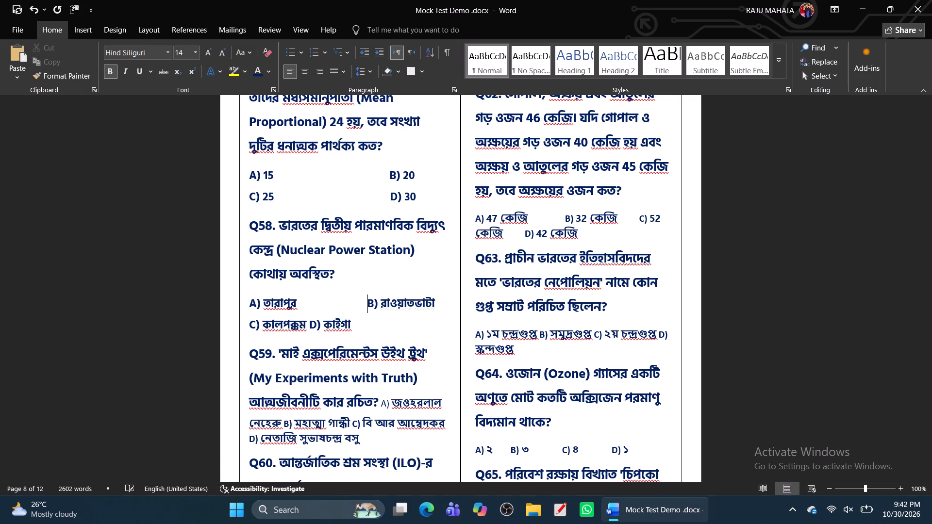
pyautogui.press('space')
pyautogui.press('space')
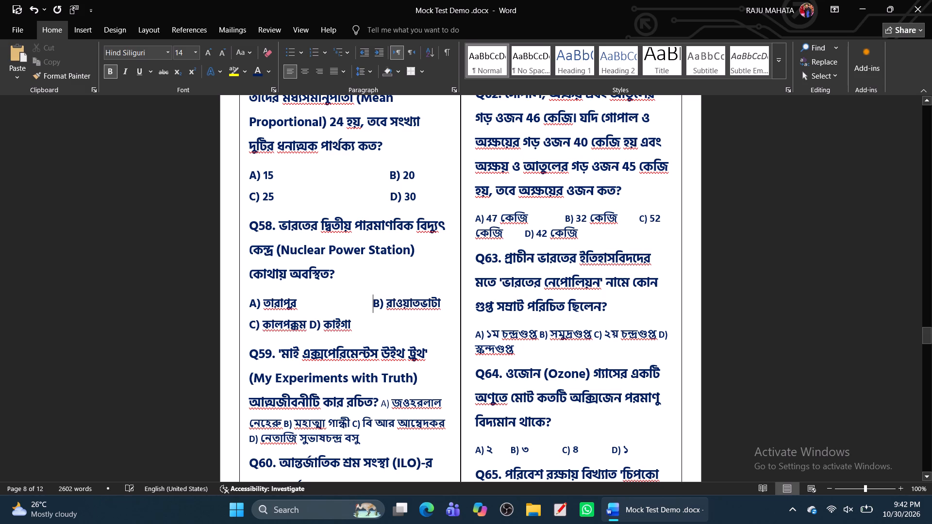
# Add spaces between options C and D of Q58 so that D lines up beneath B.
pyautogui.click(309, 327)
pyautogui.press('space')
pyautogui.press('space')
pyautogui.press('space')
pyautogui.press('space')
pyautogui.press('space')
pyautogui.press('space')
pyautogui.press('space')
pyautogui.press('space')
pyautogui.press('space')
pyautogui.press('space')
pyautogui.press('space')
pyautogui.press('space')
pyautogui.press('space')
pyautogui.press('space')
pyautogui.press('space')
pyautogui.press('space')
pyautogui.press('space')
pyautogui.press('space')
pyautogui.press('space')
pyautogui.press('space')
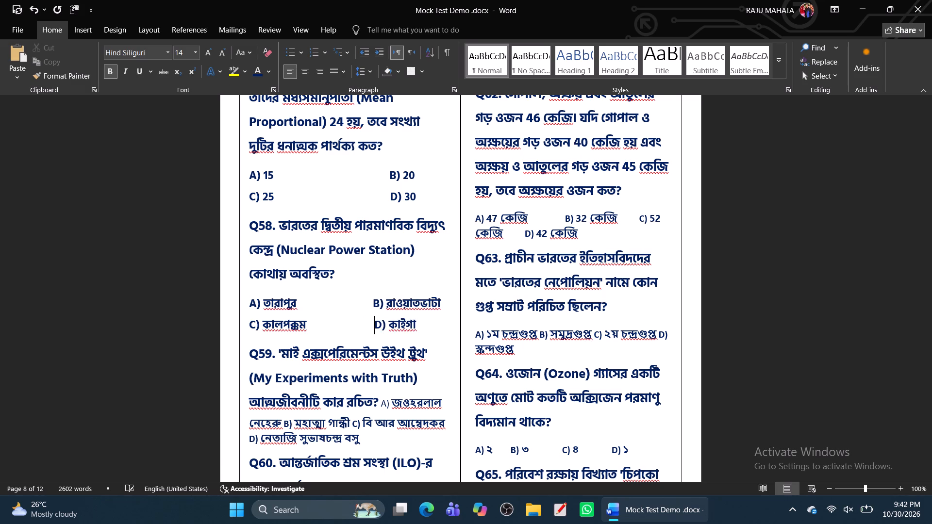
# Move the answer options of Q59 onto a new line below the question text.
pyautogui.scroll(-5, 309, 328)
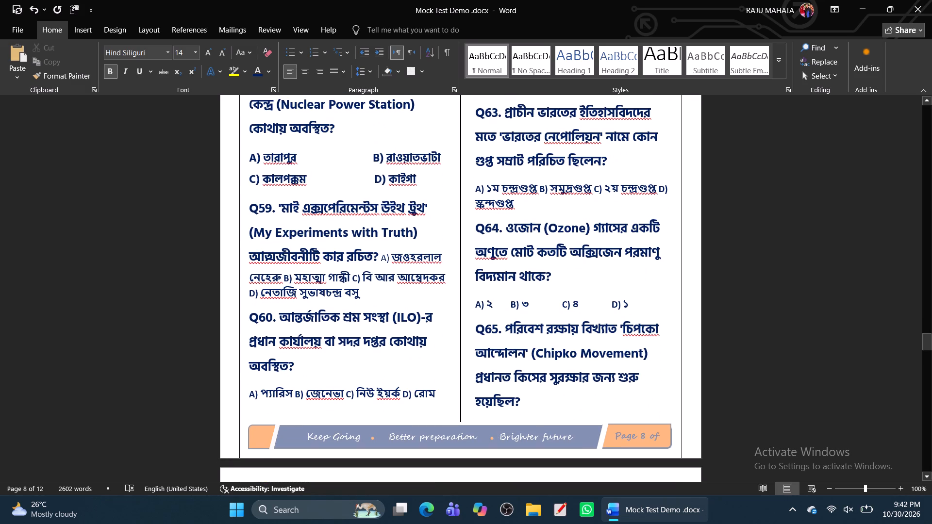
pyautogui.click(383, 256)
pyautogui.press('Return')
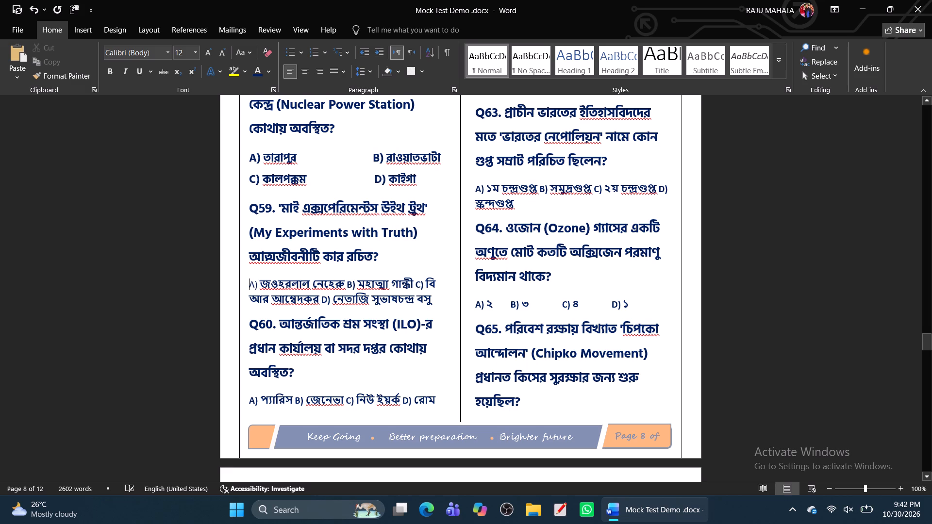
# Set the answer options of Q59 to the Hind Siliguri font at size 14.
pyautogui.moveTo(248, 282); pyautogui.dragTo(265, 288)
pyautogui.moveTo(265, 288); pyautogui.dragTo(436, 306)
pyautogui.click(456, 269)
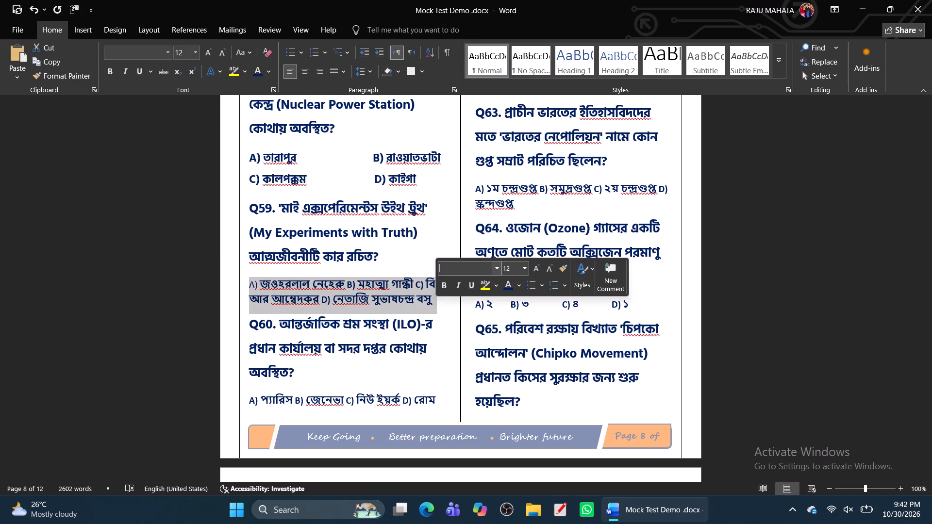
pyautogui.press('h')
pyautogui.press('Return')
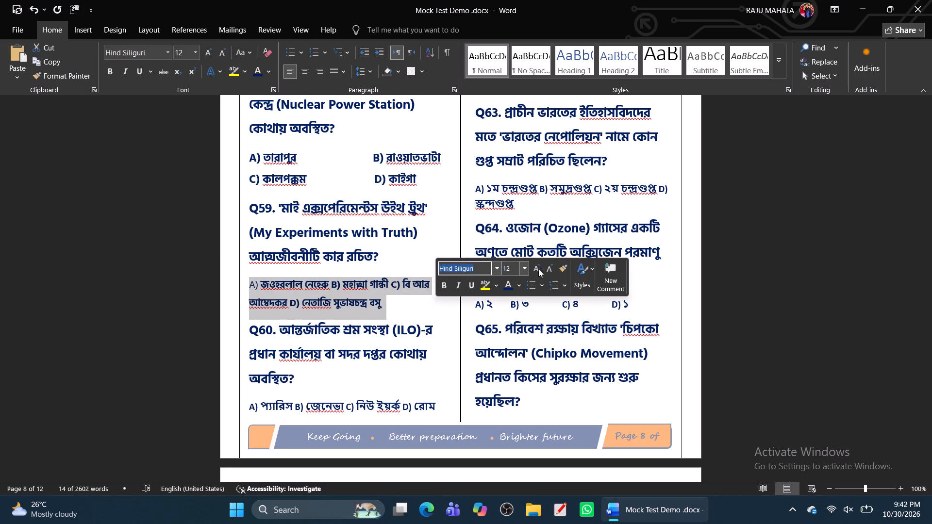
pyautogui.click(538, 269)
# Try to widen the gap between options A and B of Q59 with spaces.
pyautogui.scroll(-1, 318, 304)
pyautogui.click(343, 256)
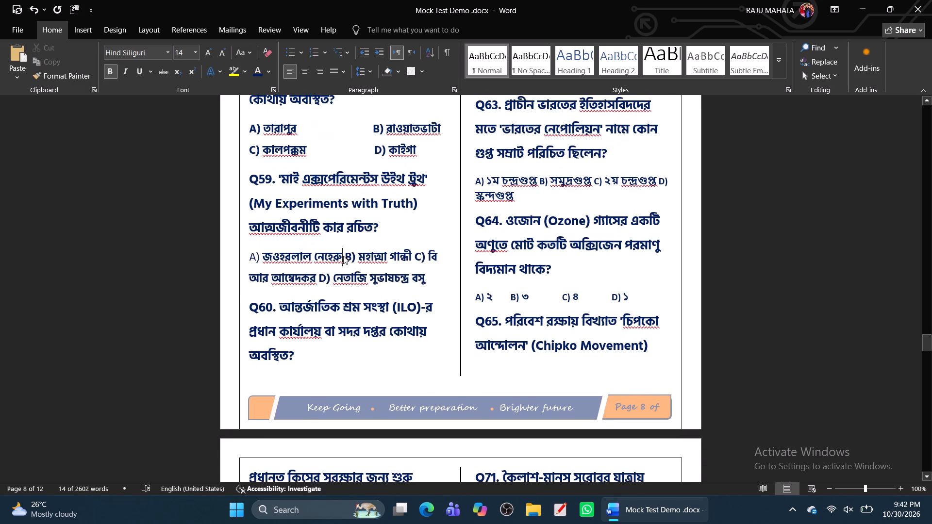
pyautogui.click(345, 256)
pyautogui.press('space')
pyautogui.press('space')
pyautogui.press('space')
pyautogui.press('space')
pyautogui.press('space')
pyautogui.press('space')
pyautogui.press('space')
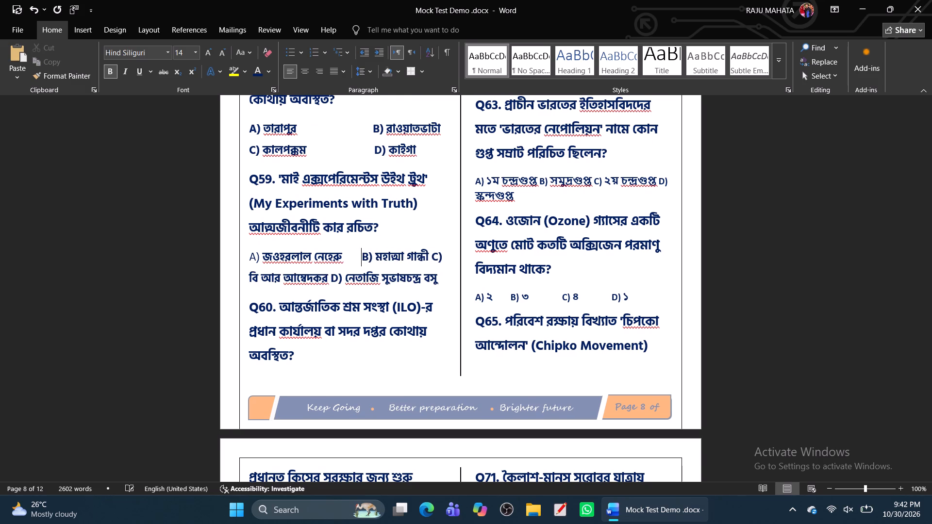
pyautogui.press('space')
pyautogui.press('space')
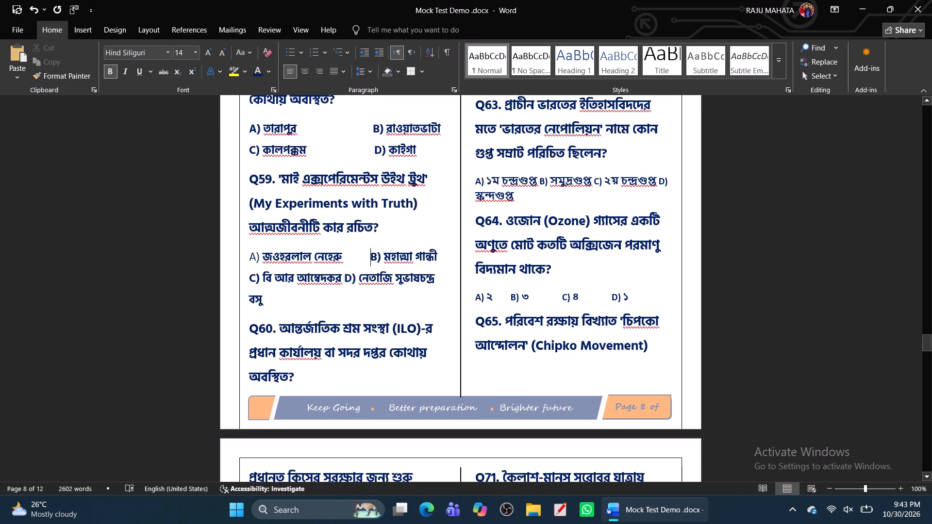
# Try spacing option D of Q59 away from option C, and move D onto its own line instead.
pyautogui.click(346, 278)
pyautogui.press('space')
pyautogui.press('space')
pyautogui.press('space')
pyautogui.press('space')
pyautogui.press('space')
pyautogui.press('space')
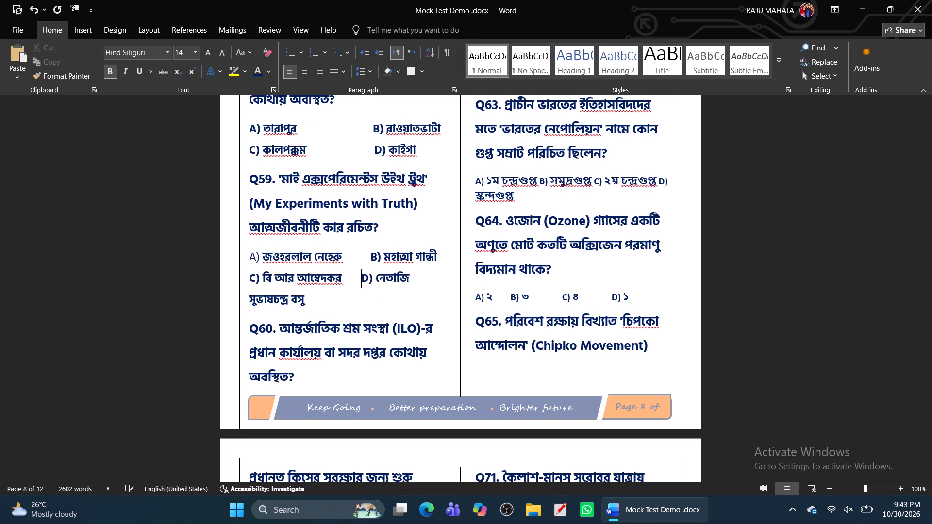
pyautogui.press('space')
pyautogui.press('space')
pyautogui.press('space')
pyautogui.press('Return')
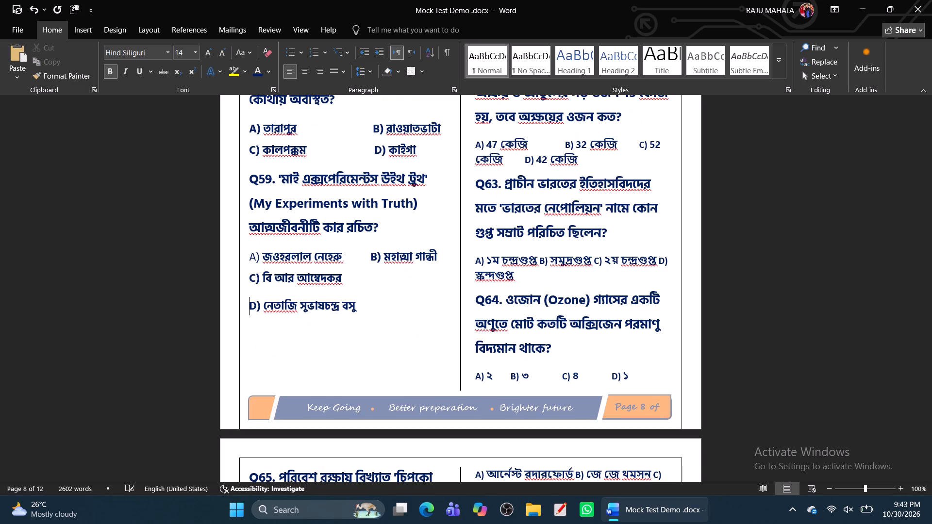
# Make all the answer options of Q59 bold, including the label of option A.
pyautogui.moveTo(251, 258); pyautogui.dragTo(364, 305)
pyautogui.click(374, 284)
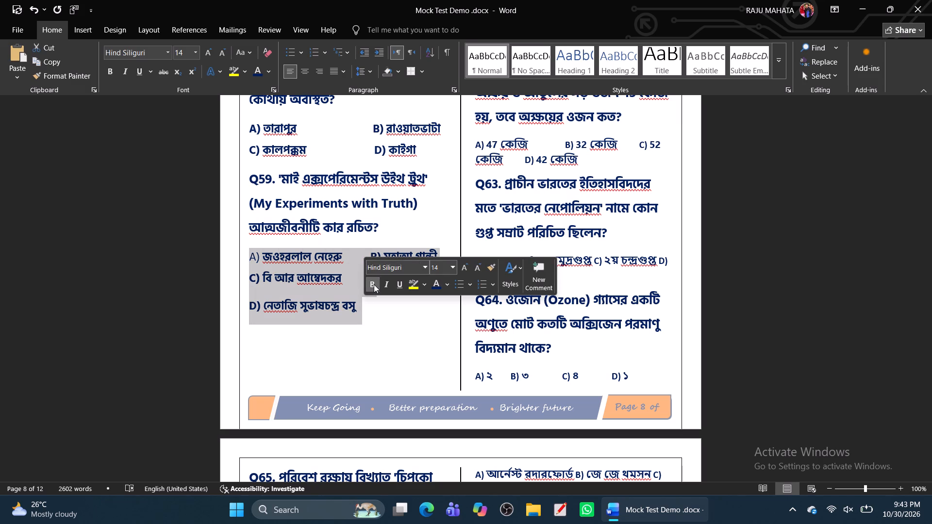
pyautogui.click(391, 318)
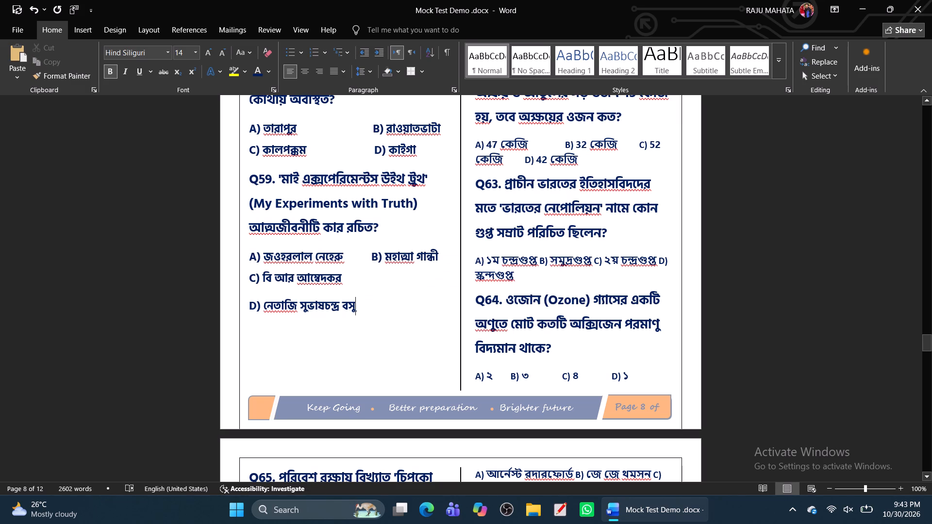
# Break options B and C of Q59 onto separate lines.
pyautogui.click(372, 257)
pyautogui.press('Return')
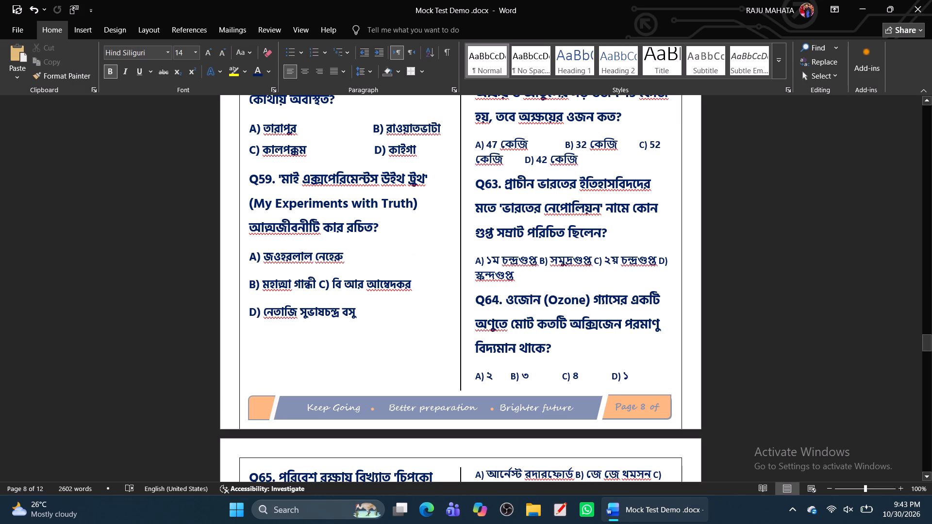
pyautogui.click(321, 284)
pyautogui.press('Return')
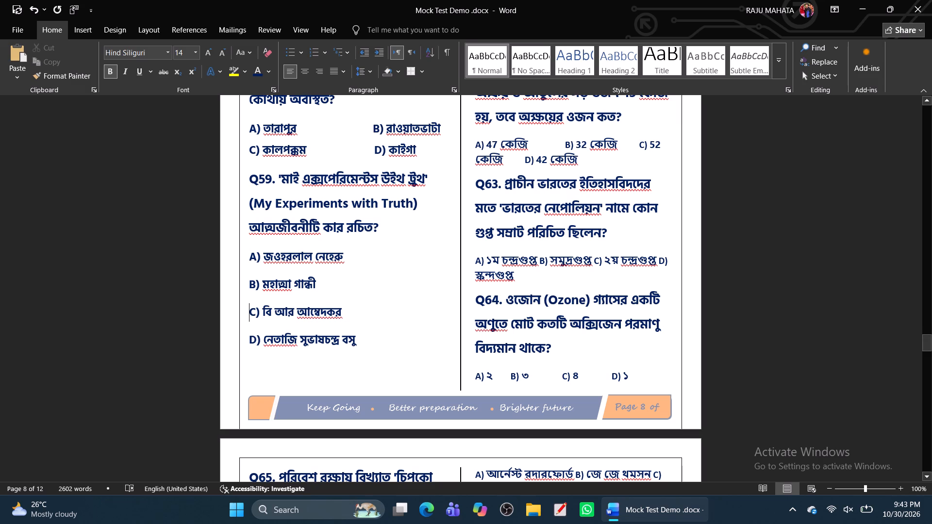
# Format the answer options of Q60 in bold Hind Siliguri at size 14.
pyautogui.scroll(19, 372, 275)
pyautogui.scroll(-4, 376, 285)
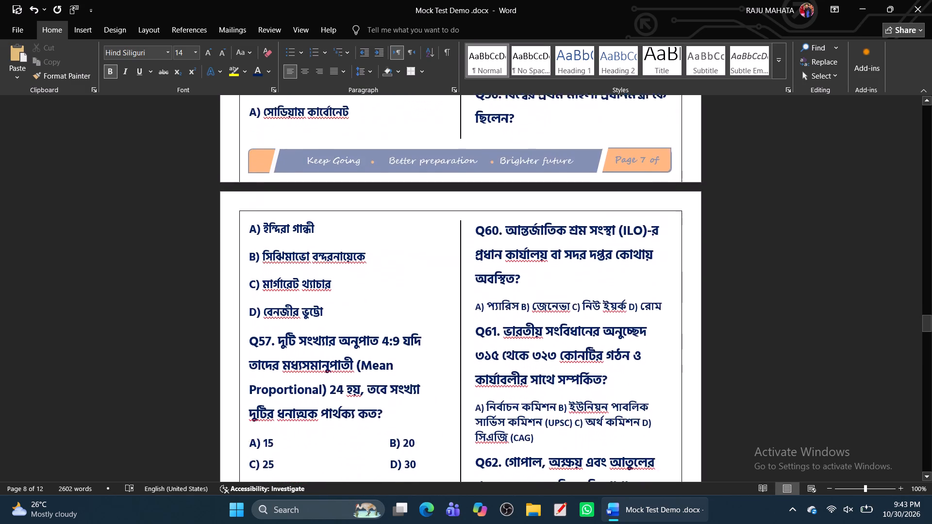
pyautogui.scroll(-2, 376, 285)
pyautogui.moveTo(473, 242); pyautogui.dragTo(688, 245)
pyautogui.click(699, 206)
pyautogui.press('h')
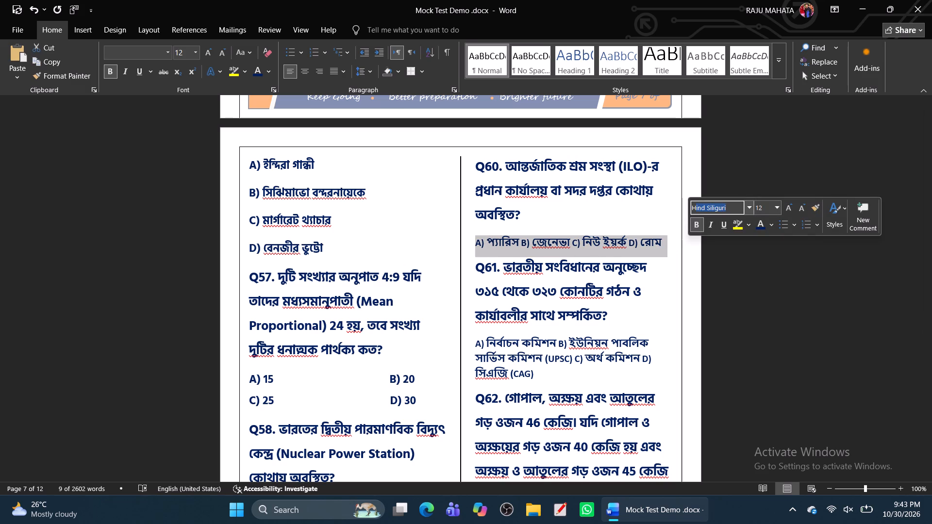
pyautogui.press('Return')
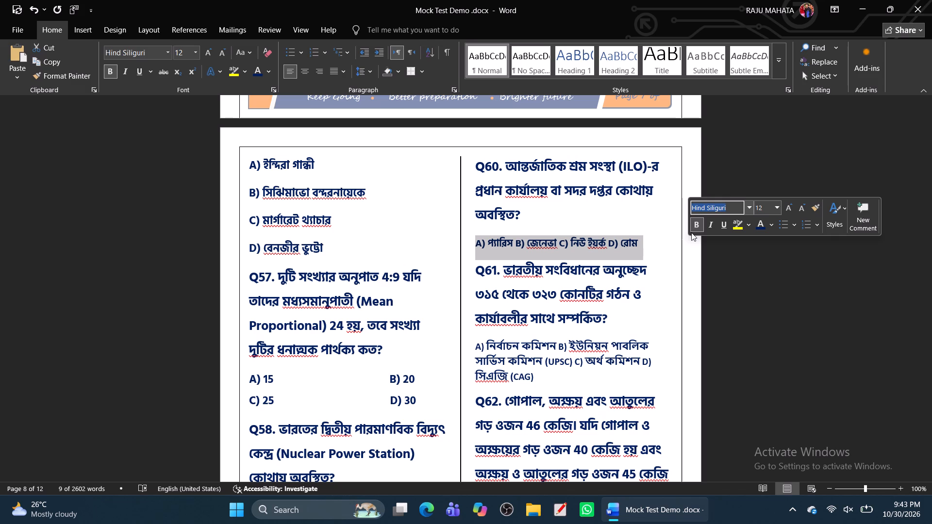
pyautogui.click(699, 225)
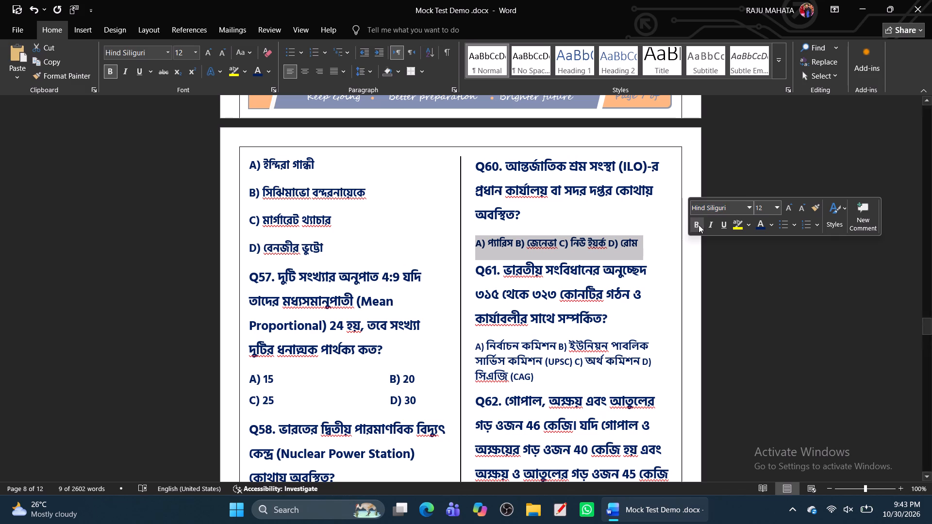
pyautogui.click(699, 225)
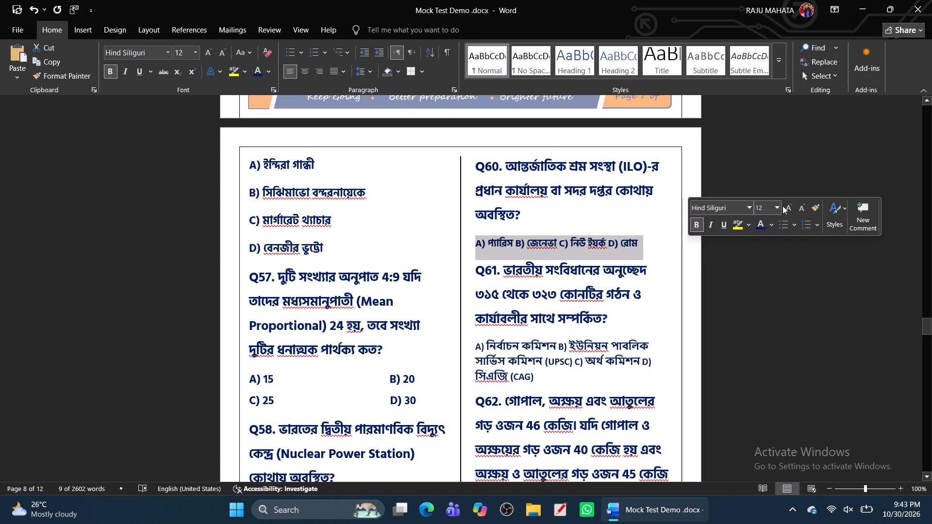
pyautogui.click(791, 205)
# Space option B of Q60 well away from option A on the same line.
pyautogui.click(522, 246)
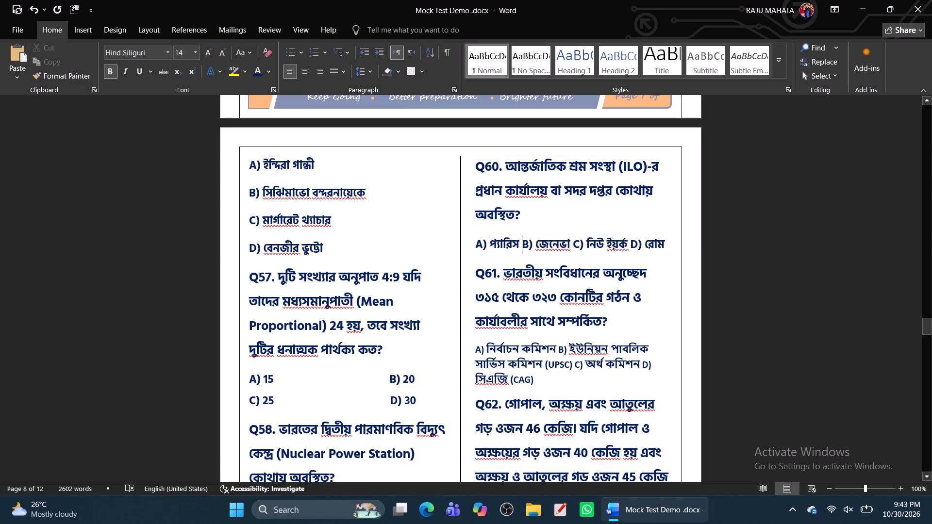
pyautogui.press('space')
pyautogui.press('space')
pyautogui.press('space')
pyautogui.press('space')
pyautogui.press('space')
pyautogui.press('space')
pyautogui.press('space')
pyautogui.press('space')
pyautogui.press('space')
pyautogui.press('space')
pyautogui.press('space')
pyautogui.press('space')
pyautogui.press('space')
pyautogui.press('space')
pyautogui.press('space')
pyautogui.press('space')
pyautogui.press('space')
pyautogui.press('space')
pyautogui.press('space')
pyautogui.press('space')
pyautogui.press('space')
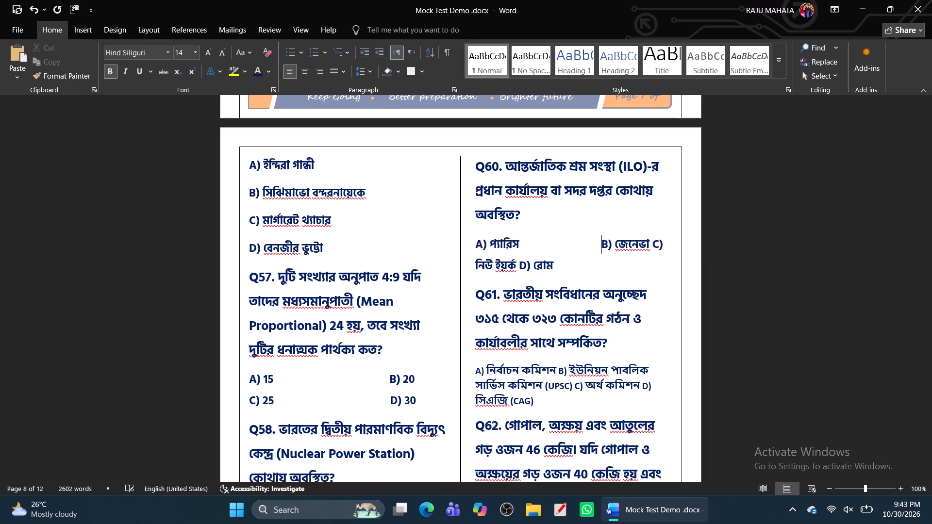
pyautogui.press('space')
pyautogui.press('BackSpace')
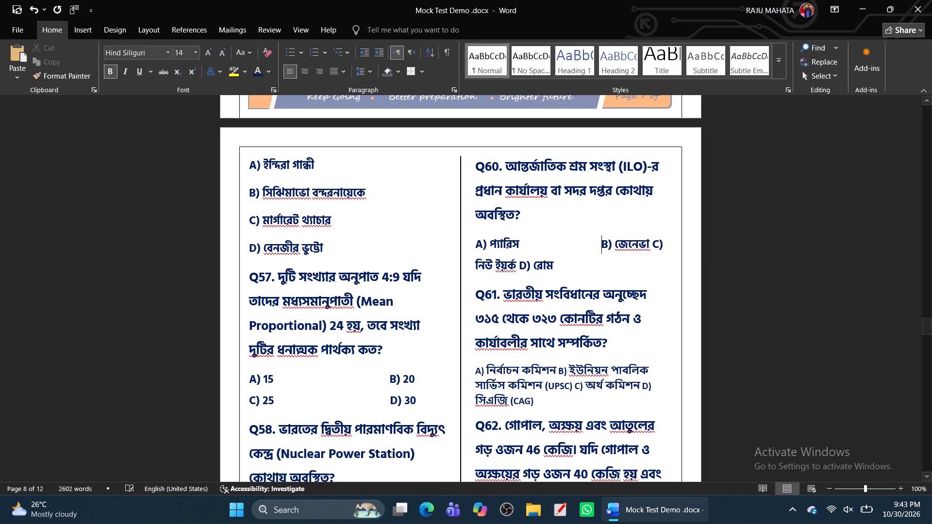
# Break the Q60 options before C so that C and D start a new line.
pyautogui.click(656, 245)
pyautogui.click(654, 245)
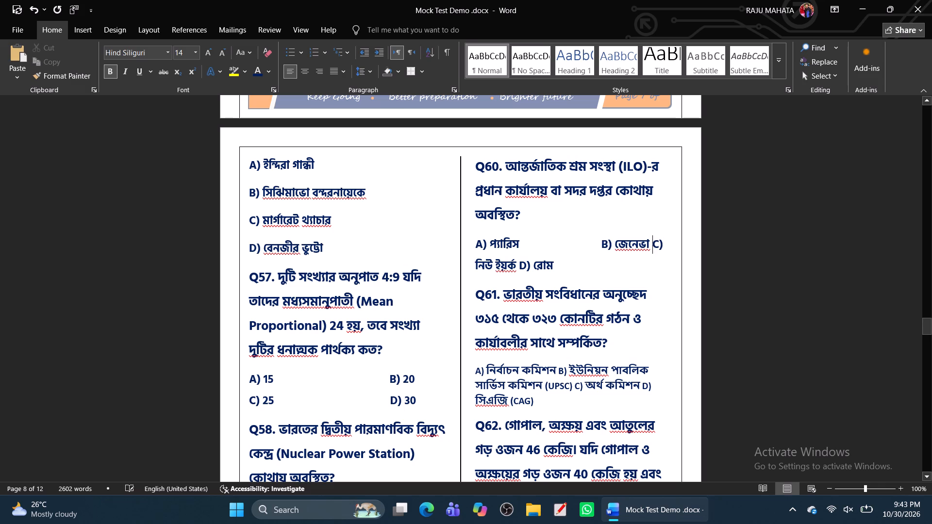
pyautogui.press('Return')
# Space option D of Q60 away from option C so that it lines up beneath option B.
pyautogui.click(536, 276)
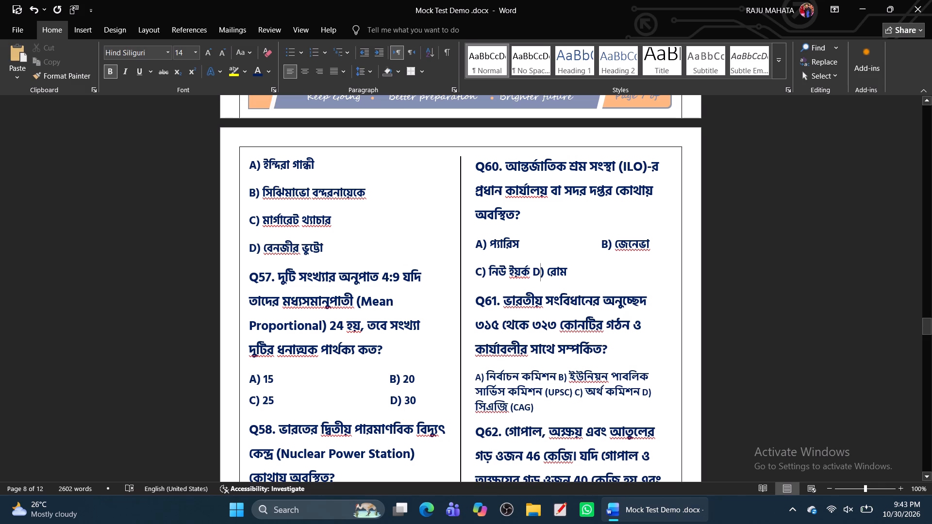
pyautogui.click(533, 274)
pyautogui.press('space')
pyautogui.press('space')
pyautogui.press('space')
pyautogui.press('space')
pyautogui.press('space')
pyautogui.press('space')
pyautogui.press('space')
pyautogui.press('space')
pyautogui.press('space')
pyautogui.press('space')
pyautogui.press('space')
pyautogui.press('space')
pyautogui.press('space')
pyautogui.press('space')
pyautogui.press('space')
pyautogui.press('space')
pyautogui.press('space')
pyautogui.press('space')
pyautogui.press('space')
pyautogui.press('space')
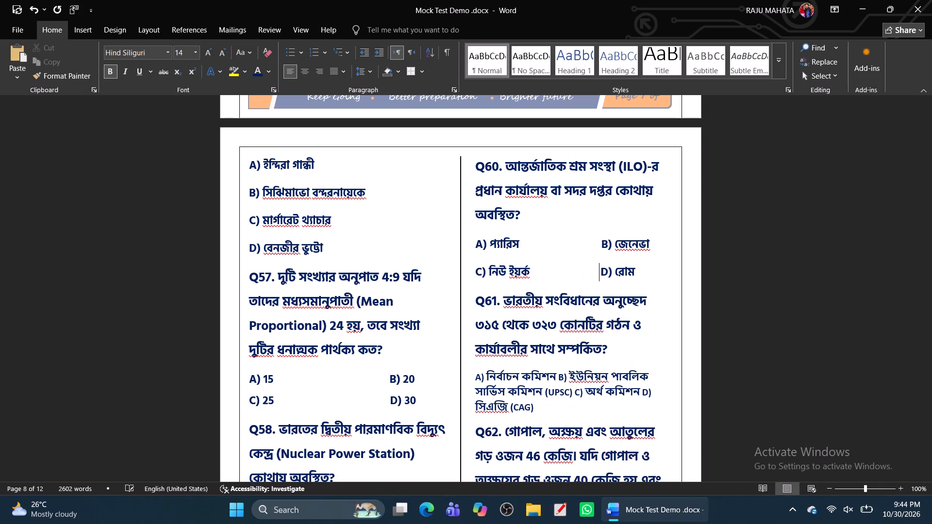
pyautogui.press('space')
pyautogui.press('BackSpace')
# Set the answer options of Q61 to Hind Siliguri at size 14.
pyautogui.scroll(-1, 534, 285)
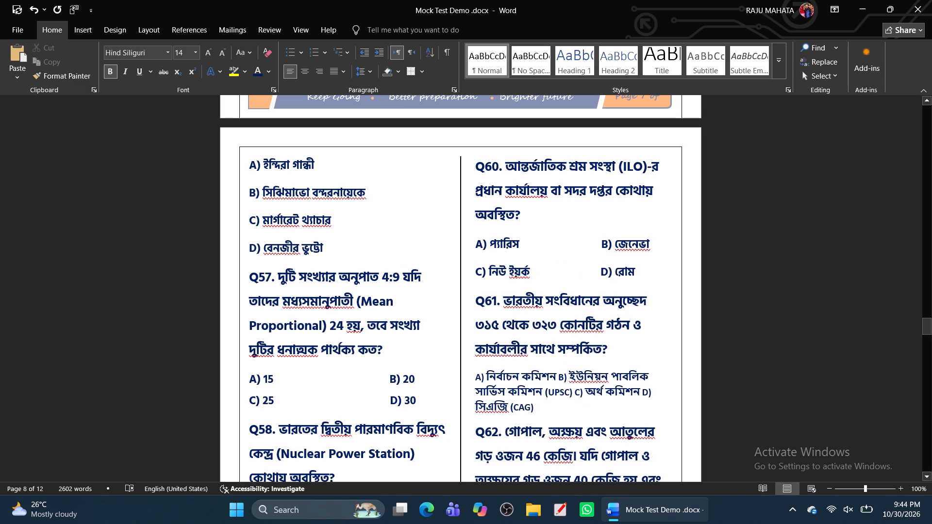
pyautogui.scroll(-3, 534, 285)
pyautogui.moveTo(475, 263); pyautogui.dragTo(536, 294)
pyautogui.click(560, 252)
pyautogui.press('h')
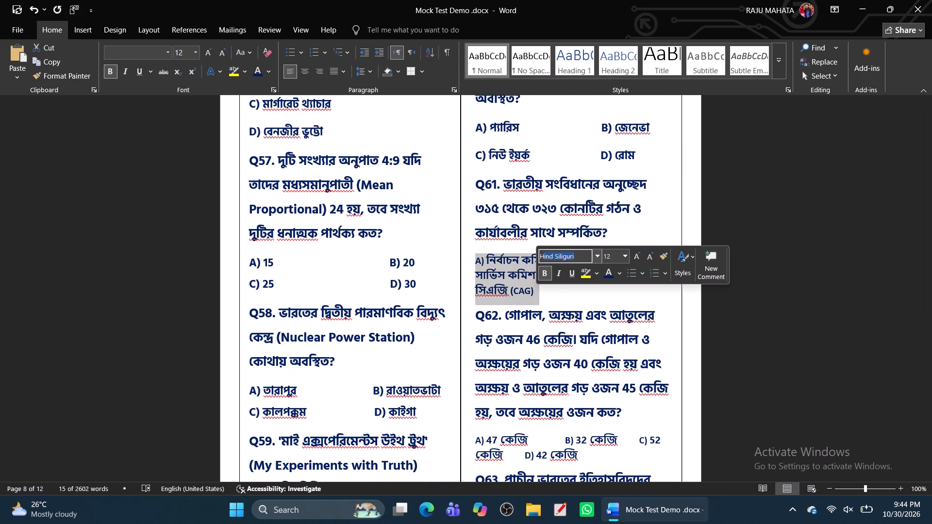
pyautogui.press('Return')
pyautogui.click(632, 254)
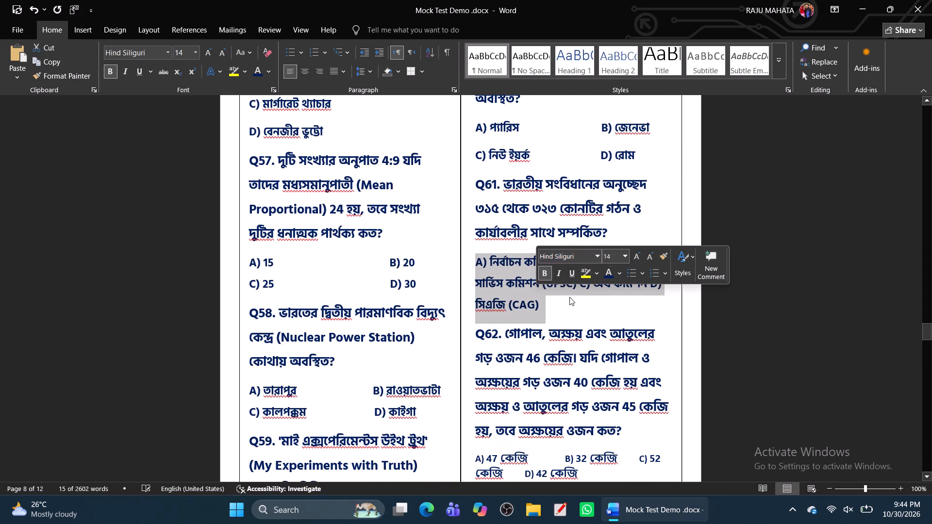
pyautogui.click(578, 314)
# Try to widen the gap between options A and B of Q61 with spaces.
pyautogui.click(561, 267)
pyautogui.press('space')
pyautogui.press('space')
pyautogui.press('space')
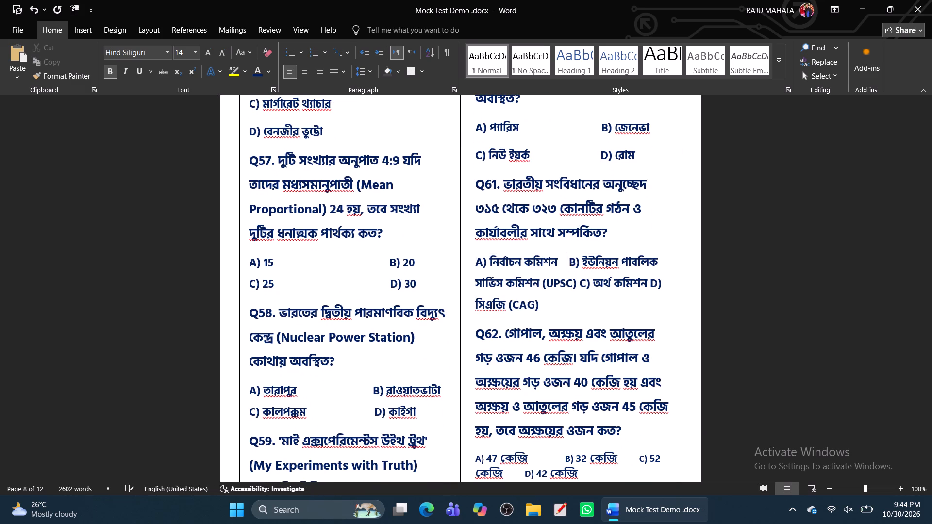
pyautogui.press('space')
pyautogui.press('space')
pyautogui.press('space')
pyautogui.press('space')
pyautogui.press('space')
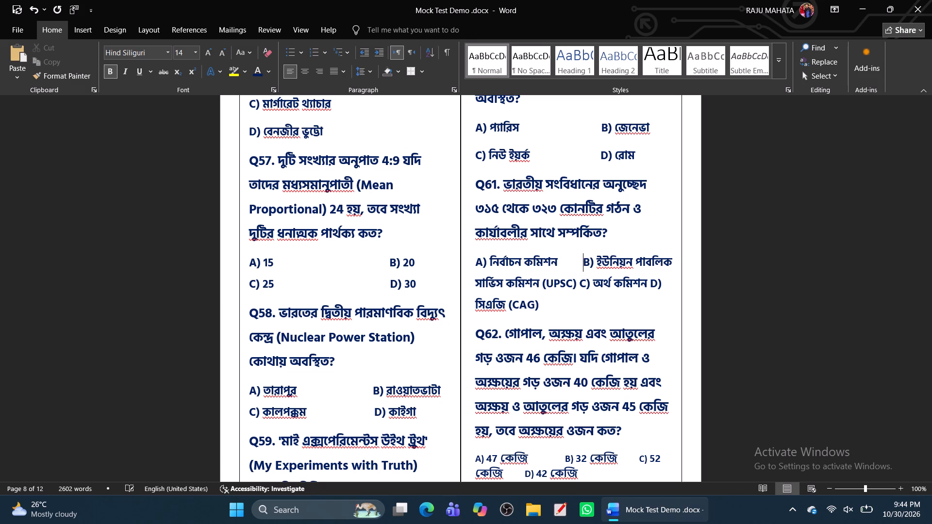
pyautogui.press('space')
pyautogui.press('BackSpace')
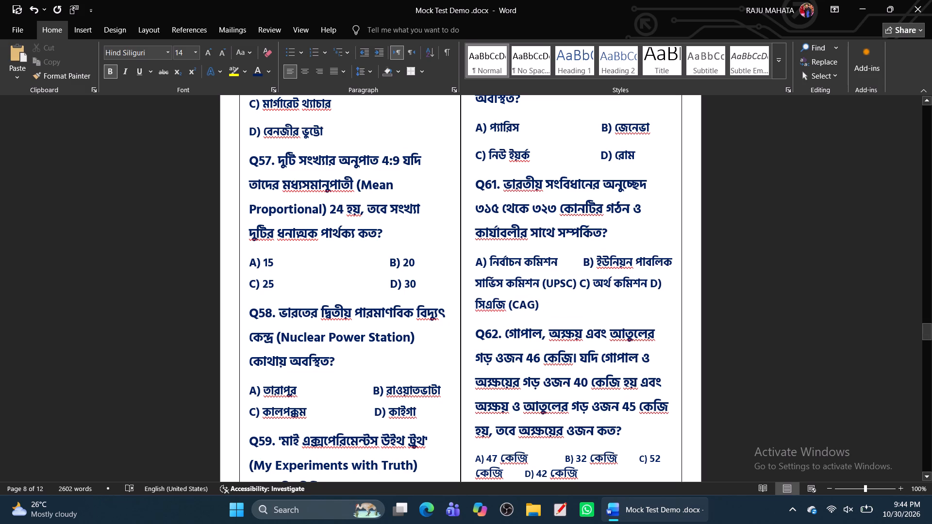
# Break options B and D of Q61 onto separate lines.
pyautogui.click(578, 286)
pyautogui.click(582, 267)
pyautogui.press('Return')
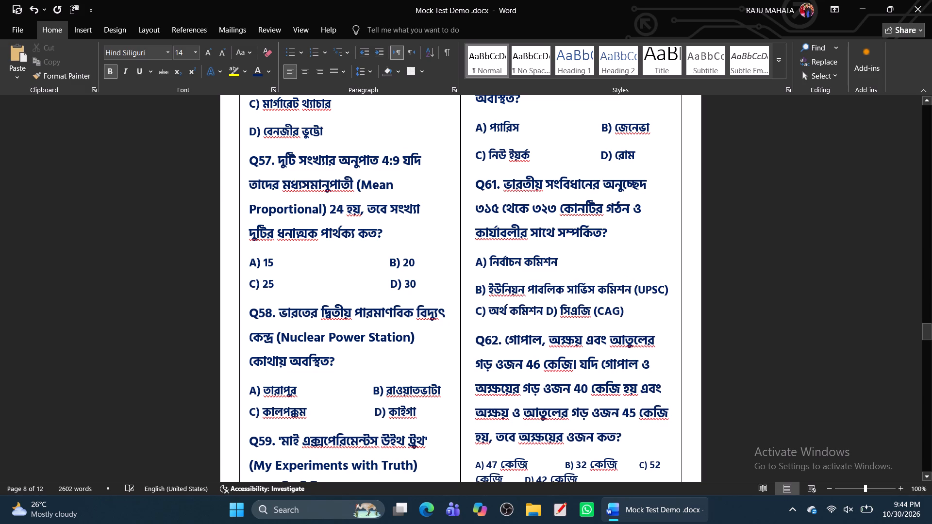
pyautogui.click(546, 314)
pyautogui.press('Return')
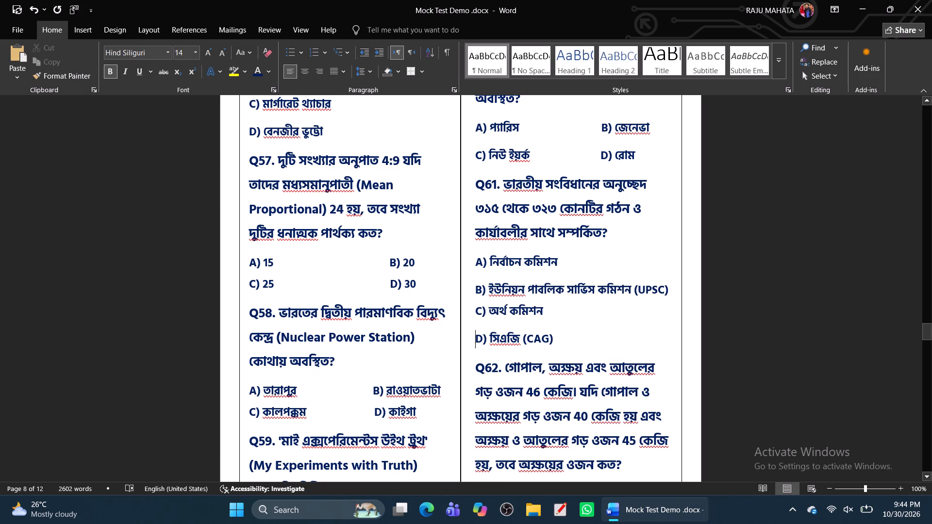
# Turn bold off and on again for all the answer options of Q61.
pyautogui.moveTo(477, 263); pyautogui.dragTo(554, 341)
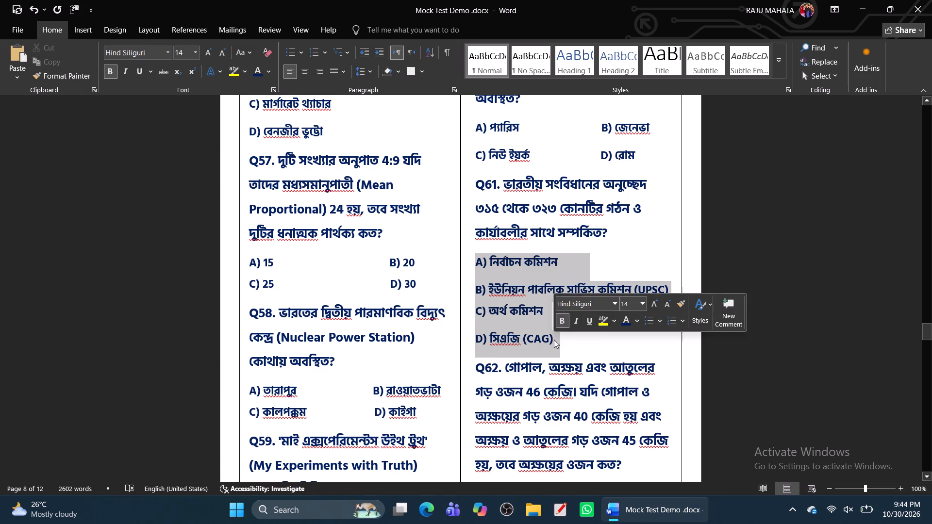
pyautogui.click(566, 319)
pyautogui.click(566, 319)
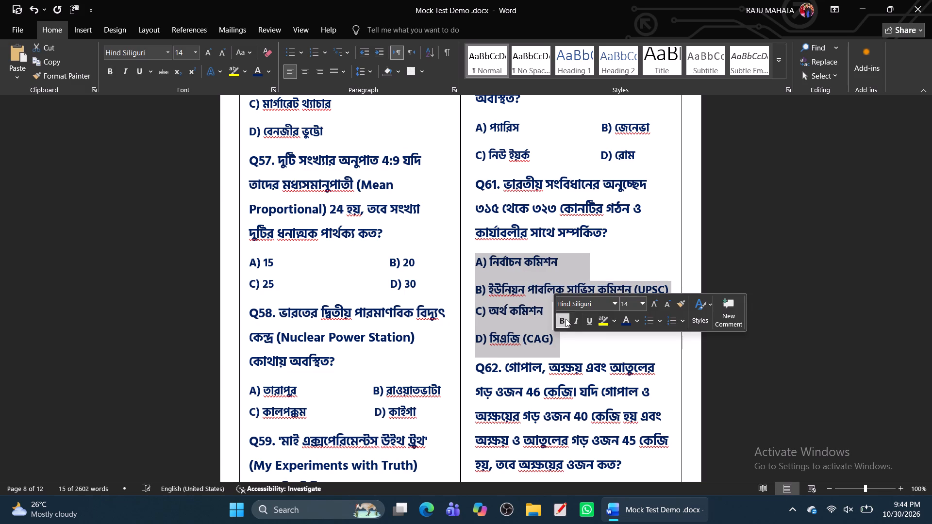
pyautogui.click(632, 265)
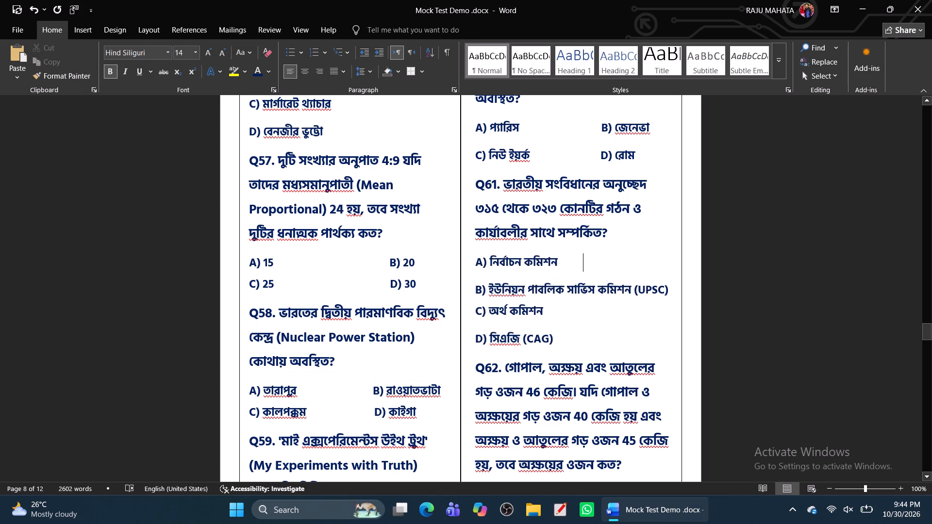
# Set the answer options of Q62 to Hind Siliguri at size 14.
pyautogui.scroll(-6, 607, 276)
pyautogui.moveTo(474, 318); pyautogui.dragTo(495, 323)
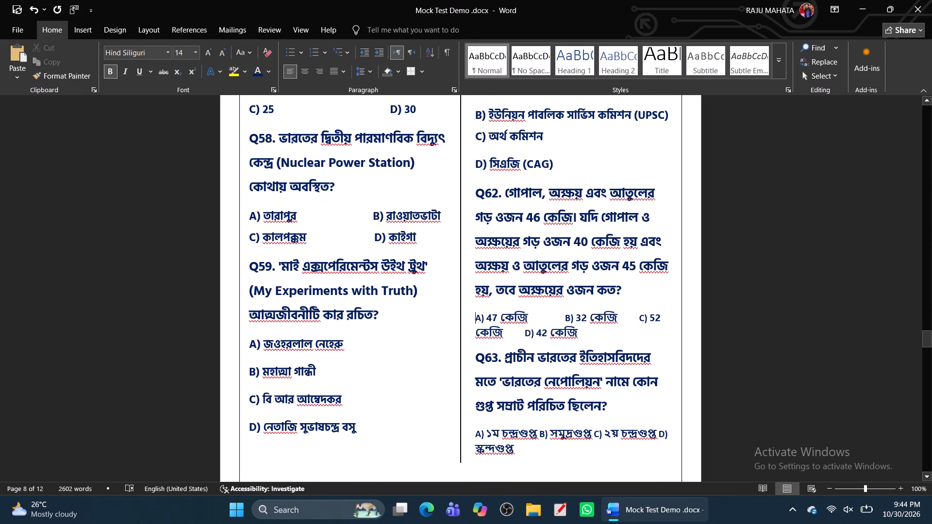
pyautogui.moveTo(495, 323); pyautogui.dragTo(587, 335)
pyautogui.click(607, 297)
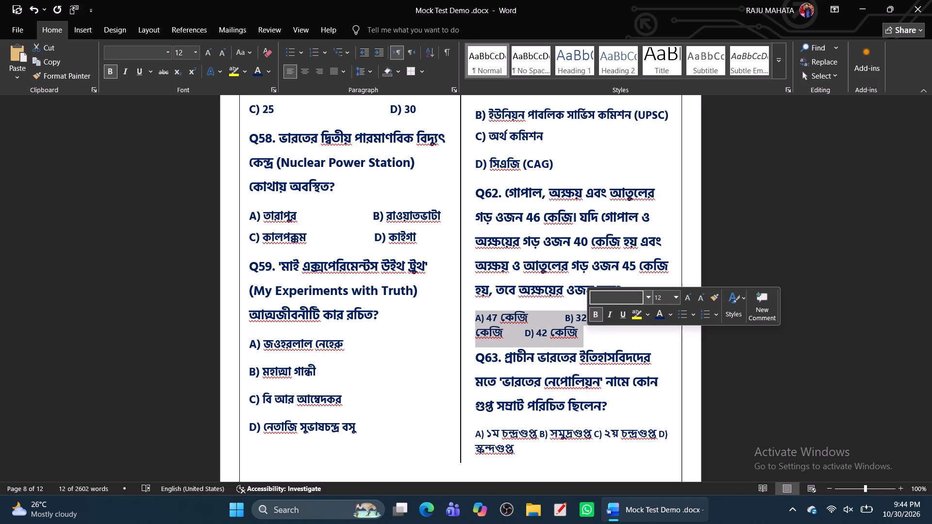
pyautogui.press('h')
pyautogui.press('Return')
pyautogui.click(684, 297)
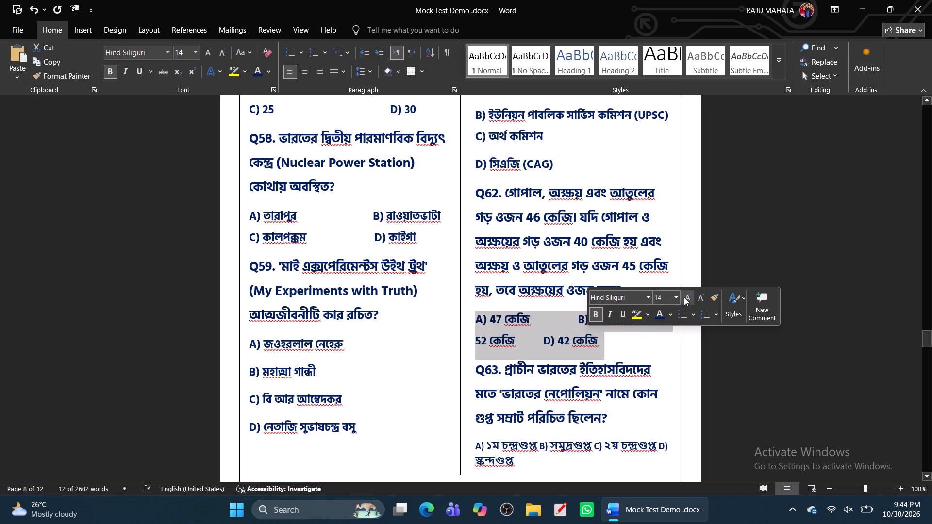
# Widen the gap between options A and B of Q62 with extra spaces.
pyautogui.scroll(-1, 621, 345)
pyautogui.click(579, 295)
pyautogui.click(578, 292)
pyautogui.press('space')
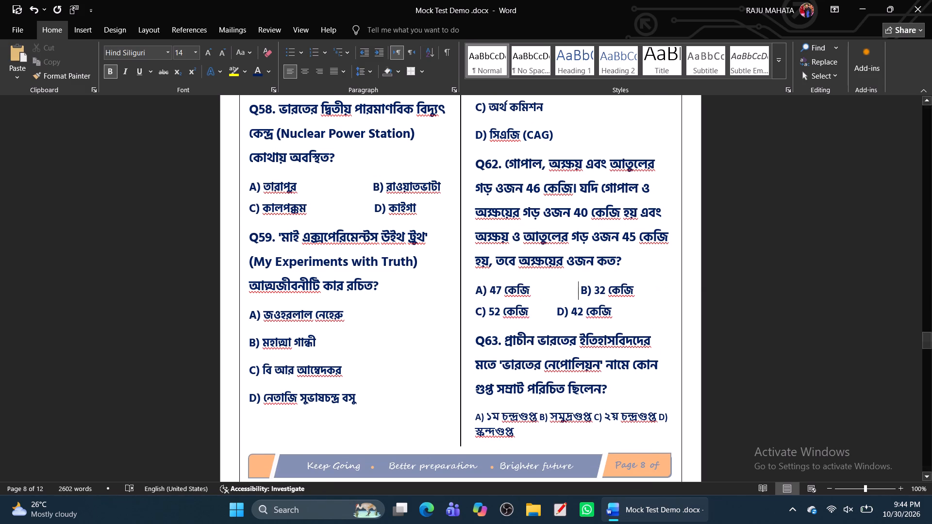
pyautogui.press('space')
pyautogui.press('space')
pyautogui.press('space')
pyautogui.press('space')
pyautogui.press('space')
pyautogui.press('space')
pyautogui.press('space')
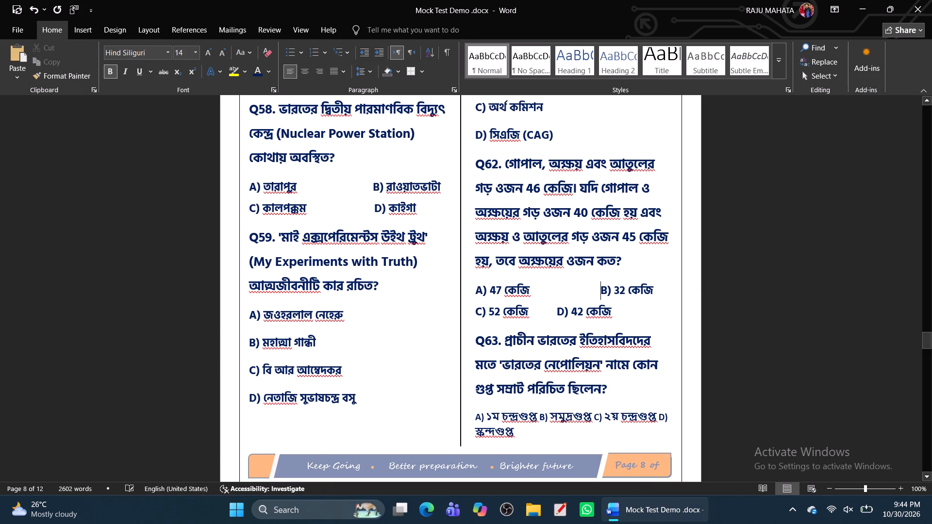
pyautogui.press('space')
# Space option D of Q62 away from option C so that it lines up beneath option B.
pyautogui.click(554, 311)
pyautogui.press('space')
pyautogui.press('space')
pyautogui.press('space')
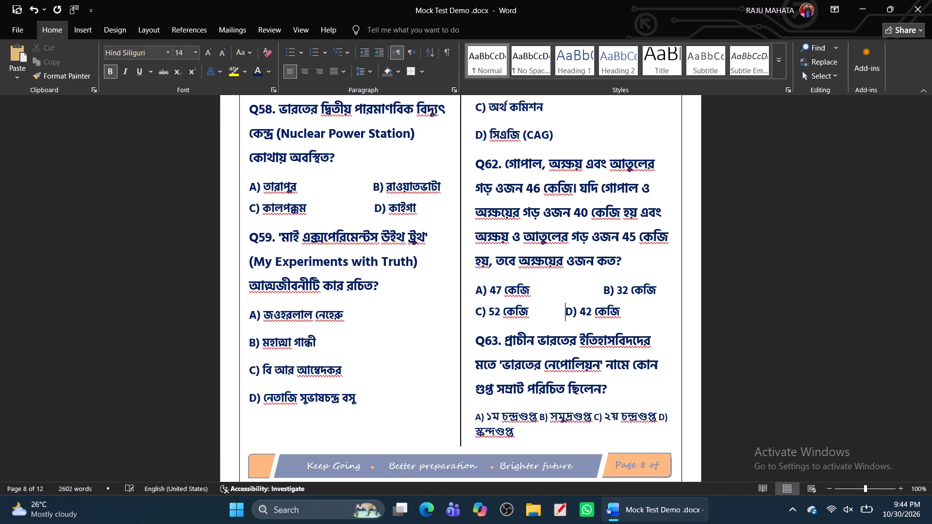
pyautogui.press('space')
pyautogui.press('space')
pyautogui.press('space')
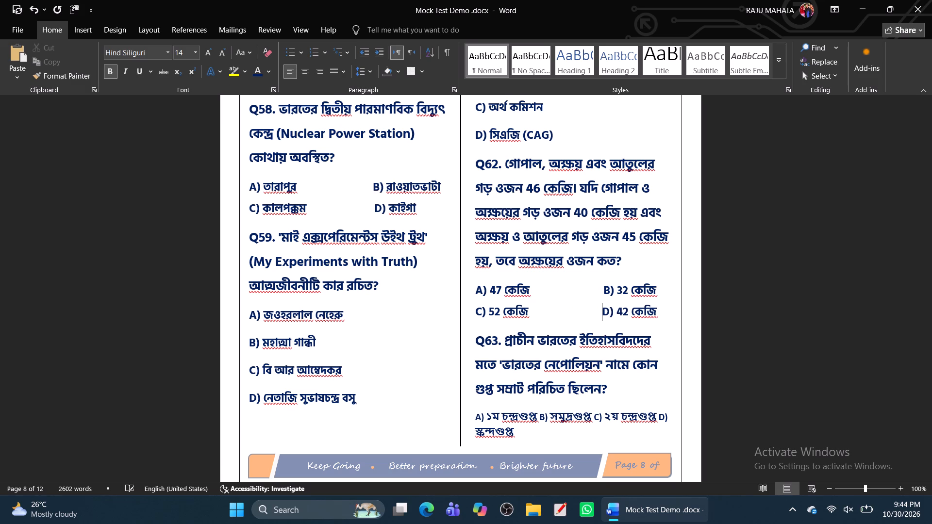
# Set the answer options of Q63 to Hind Siliguri at size 14.
pyautogui.scroll(-3, 576, 363)
pyautogui.moveTo(472, 328); pyautogui.dragTo(490, 334)
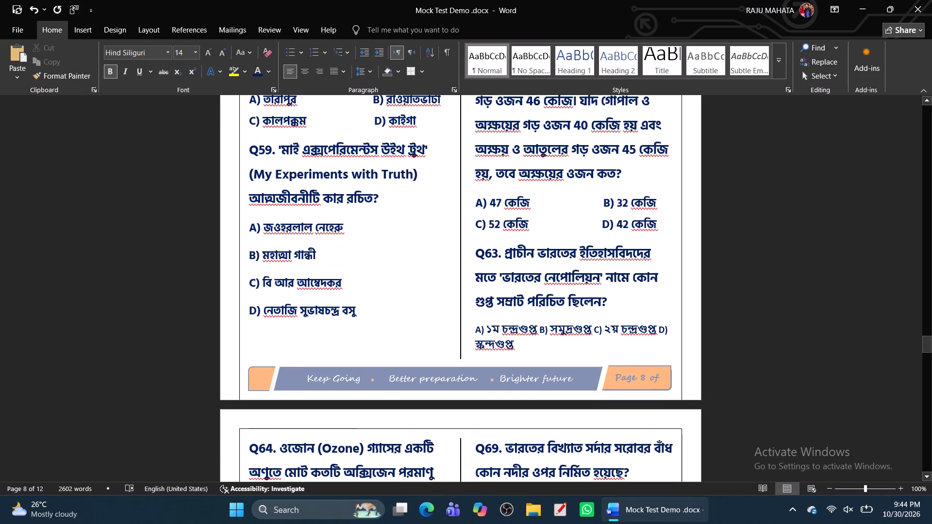
pyautogui.moveTo(490, 334); pyautogui.dragTo(531, 347)
pyautogui.click(555, 311)
pyautogui.press('h')
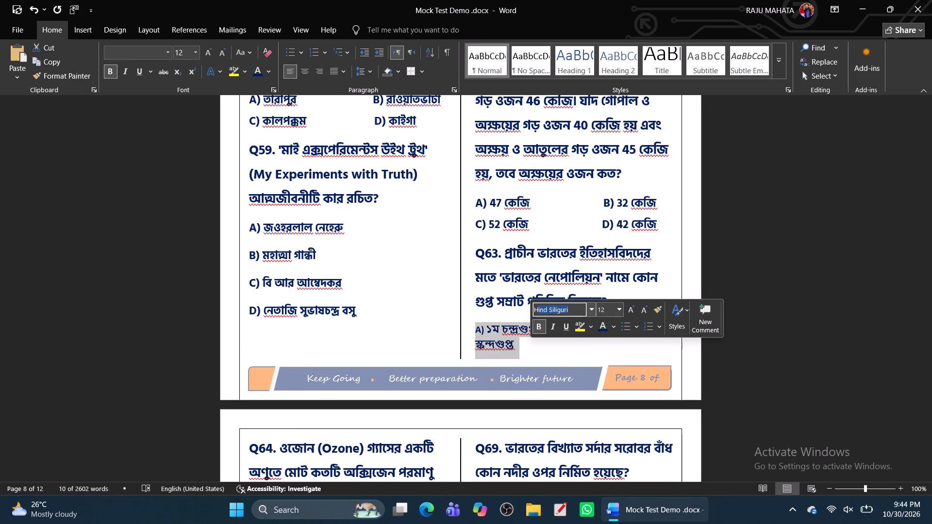
pyautogui.press('Return')
pyautogui.click(630, 311)
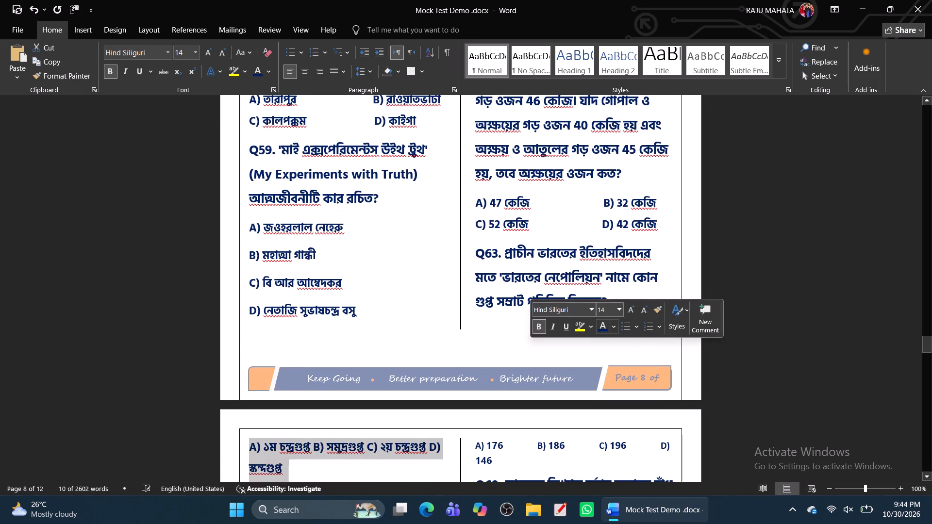
# Widen the gap between options A and B of Q63 with extra spaces.
pyautogui.scroll(-4, 458, 378)
pyautogui.click(316, 340)
pyautogui.click(316, 335)
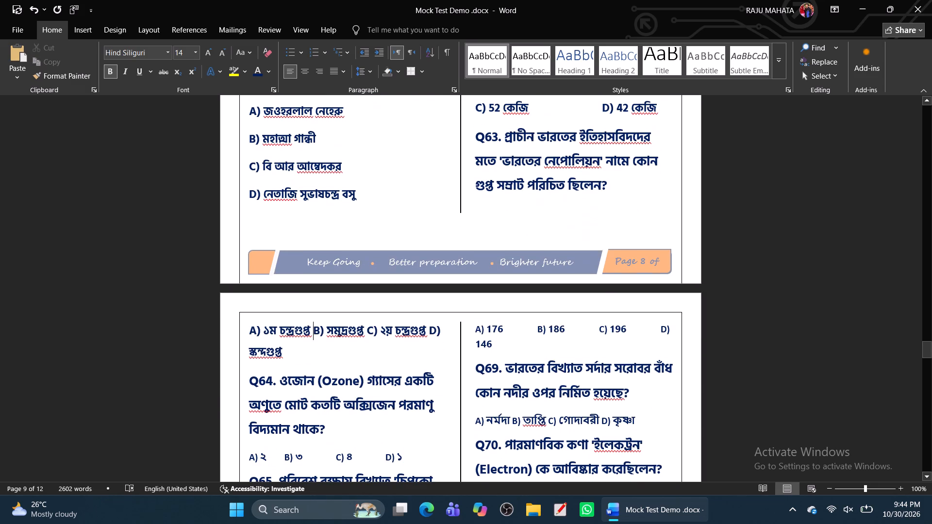
pyautogui.press('space')
pyautogui.press('space')
pyautogui.press('space')
pyautogui.press('space')
pyautogui.press('space')
pyautogui.press('space')
pyautogui.press('space')
pyautogui.press('space')
pyautogui.press('space')
pyautogui.press('space')
pyautogui.press('space')
pyautogui.press('space')
pyautogui.press('space')
pyautogui.press('space')
pyautogui.press('space')
pyautogui.press('space')
pyautogui.press('space')
pyautogui.press('space')
pyautogui.press('space')
pyautogui.press('space')
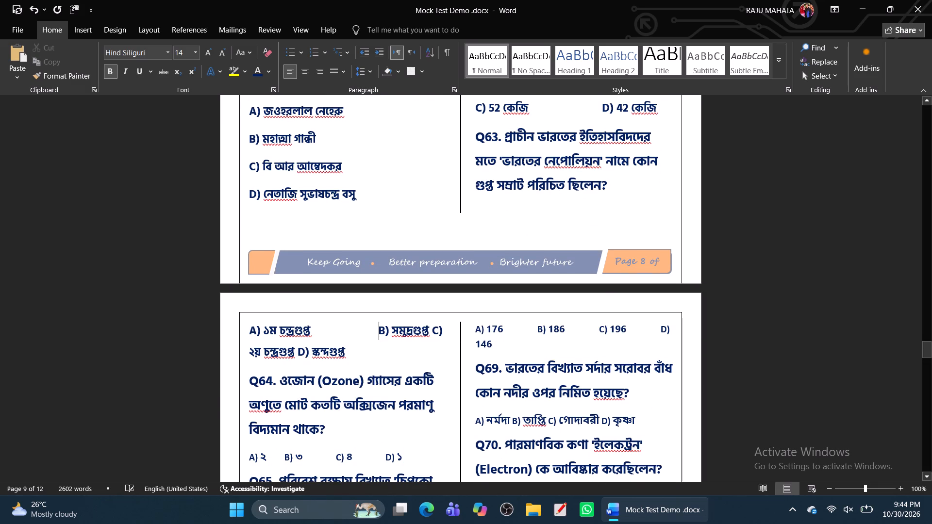
# Break the line before option C of Q63 so that options C and D start a new line.
pyautogui.click(435, 332)
pyautogui.press('Return')
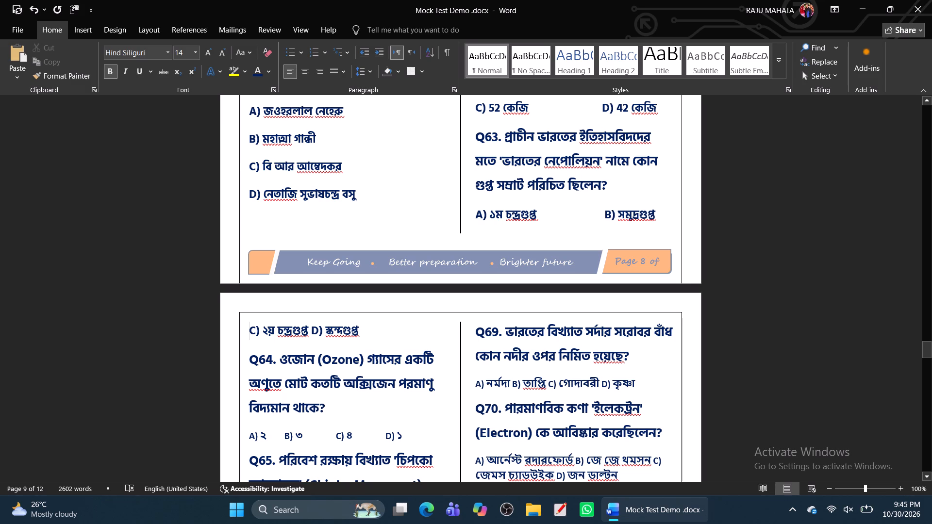
# Space option D of Q63 away from option C so that it matches the position of option B.
pyautogui.click(310, 332)
pyautogui.press('space')
pyautogui.press('space')
pyautogui.press('space')
pyautogui.press('space')
pyautogui.press('space')
pyautogui.press('space')
pyautogui.press('space')
pyautogui.press('space')
pyautogui.press('space')
pyautogui.press('space')
pyautogui.press('space')
pyautogui.press('space')
pyautogui.press('space')
pyautogui.press('space')
pyautogui.press('space')
pyautogui.press('space')
pyautogui.press('space')
pyautogui.press('space')
pyautogui.press('space')
pyautogui.press('space')
pyautogui.press('space')
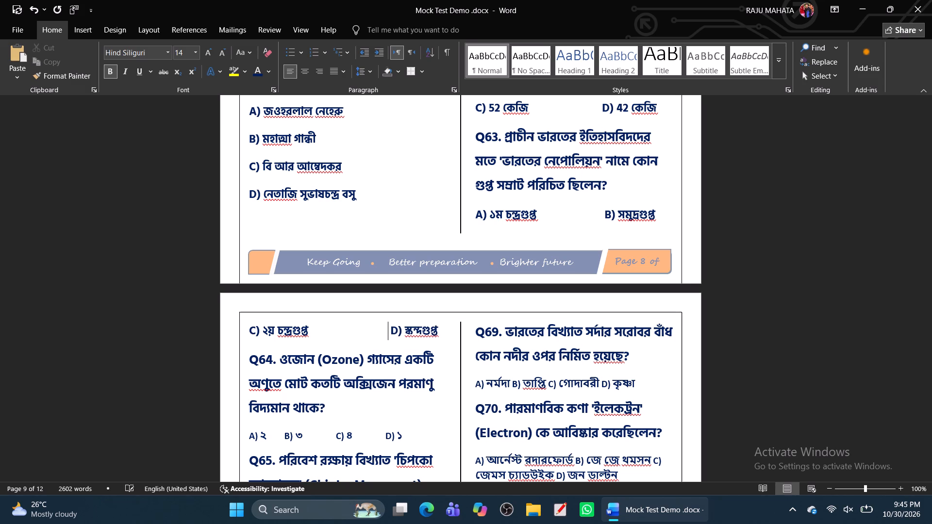
pyautogui.press('BackSpace')
# Set the answer options of Q64 to Hind Siliguri at size 14.
pyautogui.scroll(-4, 320, 348)
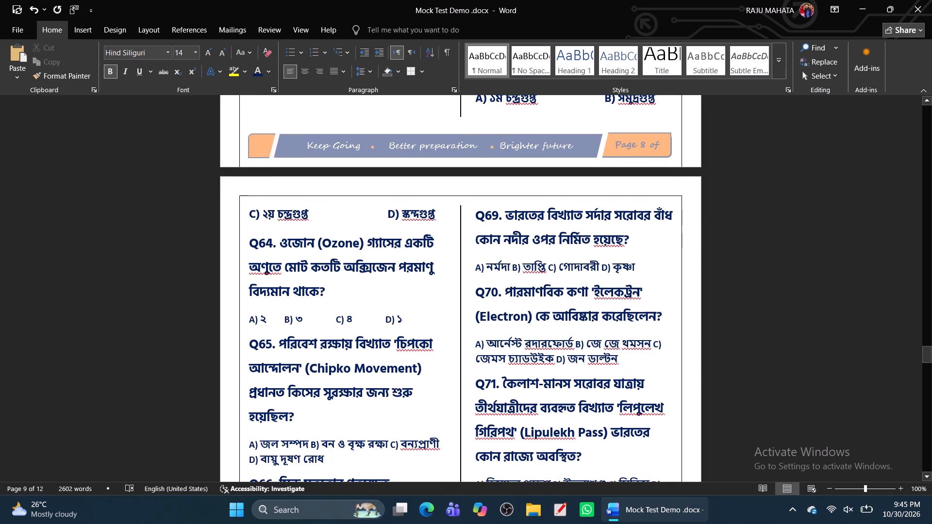
pyautogui.moveTo(245, 324); pyautogui.dragTo(403, 313)
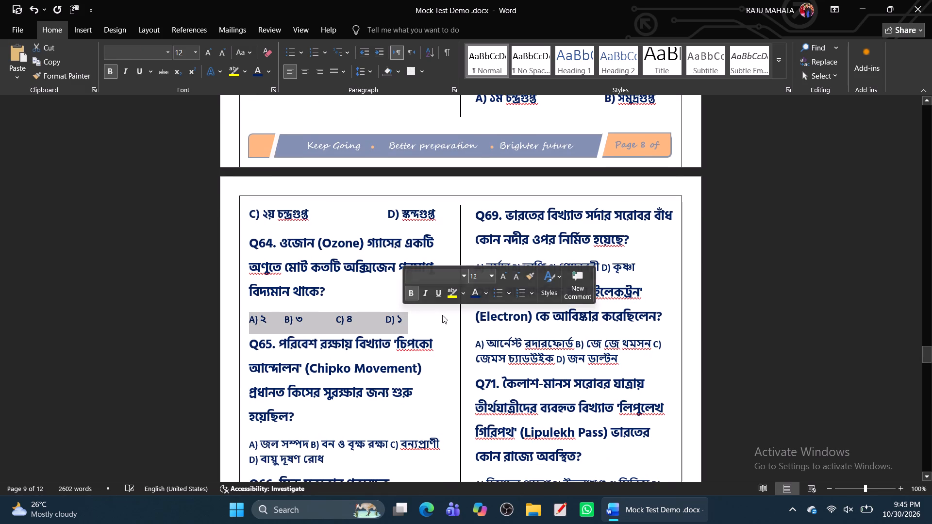
pyautogui.click(439, 278)
pyautogui.press('h')
pyautogui.press('Return')
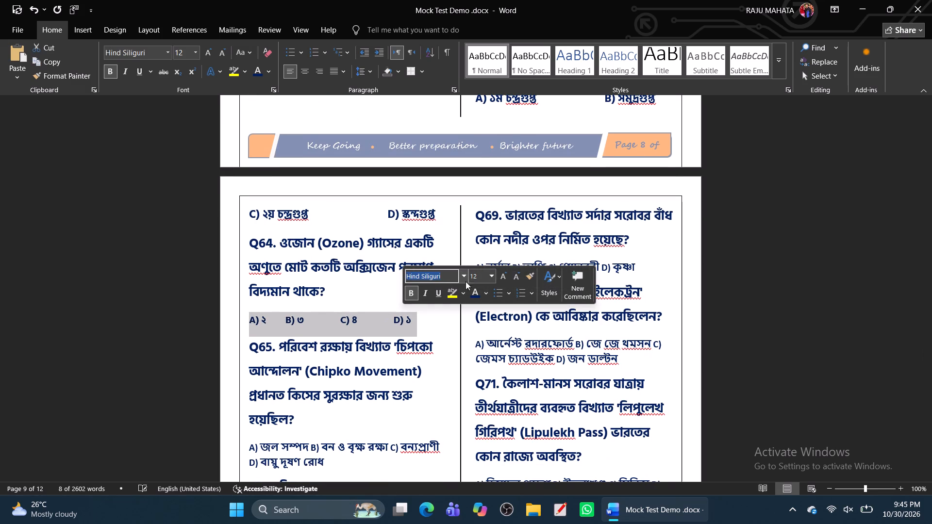
pyautogui.click(503, 278)
# Widen the gap between options A and B of Q64 with extra spaces until options C and D wrap onto the second line.
pyautogui.click(289, 321)
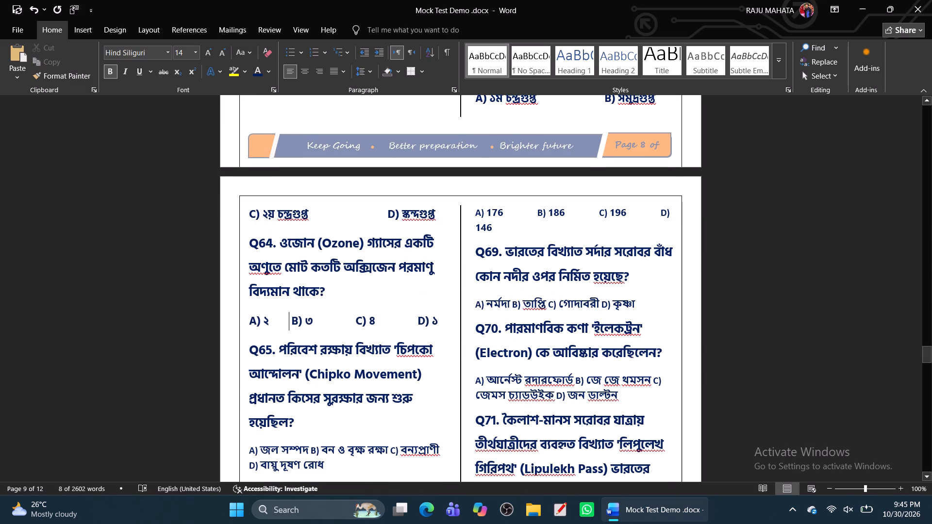
pyautogui.click(289, 321)
pyautogui.click(290, 321)
pyautogui.click(290, 322)
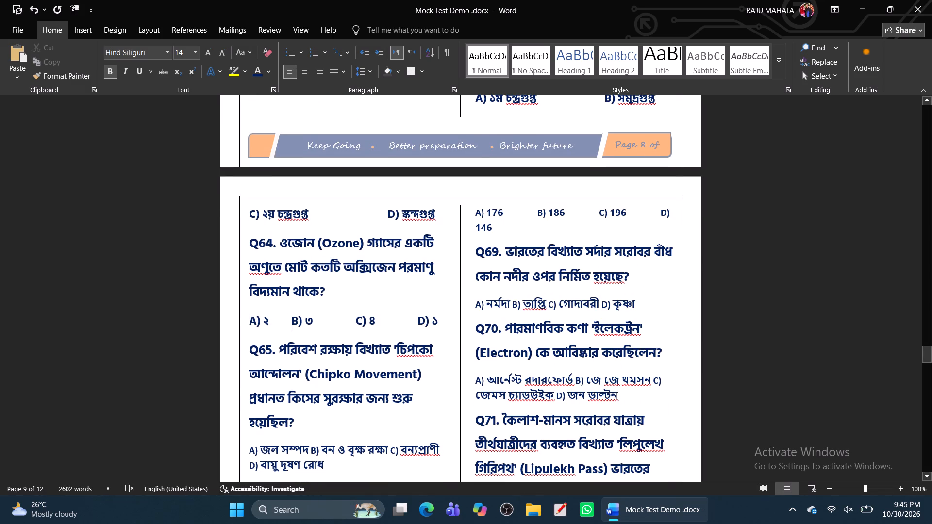
pyautogui.press('space')
pyautogui.press('space')
pyautogui.press('space')
pyautogui.press('space')
pyautogui.press('space')
pyautogui.press('space')
pyautogui.press('space')
pyautogui.press('space')
pyautogui.press('space')
pyautogui.press('space')
pyautogui.press('space')
pyautogui.press('space')
pyautogui.press('space')
pyautogui.press('space')
pyautogui.press('space')
pyautogui.press('space')
pyautogui.press('space')
pyautogui.press('space')
pyautogui.press('space')
pyautogui.press('space')
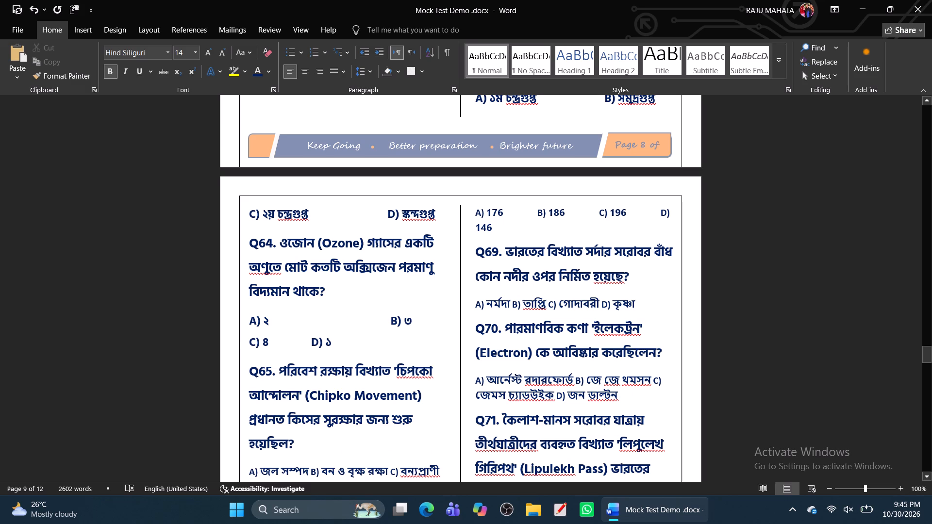
# Space option D of Q64 away from option C so that it lines up beneath option B.
pyautogui.click(310, 343)
pyautogui.press('space')
pyautogui.press('space')
pyautogui.press('space')
pyautogui.press('space')
pyautogui.press('space')
pyautogui.press('space')
pyautogui.press('space')
pyautogui.press('space')
pyautogui.press('space')
pyautogui.press('space')
pyautogui.press('space')
pyautogui.press('space')
pyautogui.press('space')
pyautogui.press('space')
pyautogui.press('space')
pyautogui.press('space')
pyautogui.press('space')
pyautogui.press('space')
pyautogui.press('space')
pyautogui.press('space')
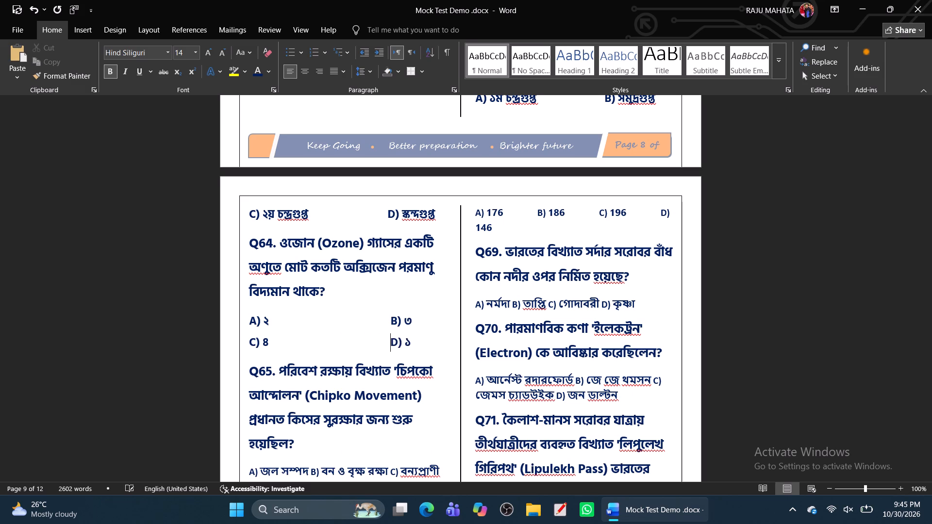
# Set the answer options of Q65 to Hind Siliguri at size 14.
pyautogui.scroll(-4, 314, 352)
pyautogui.moveTo(248, 352); pyautogui.dragTo(304, 366)
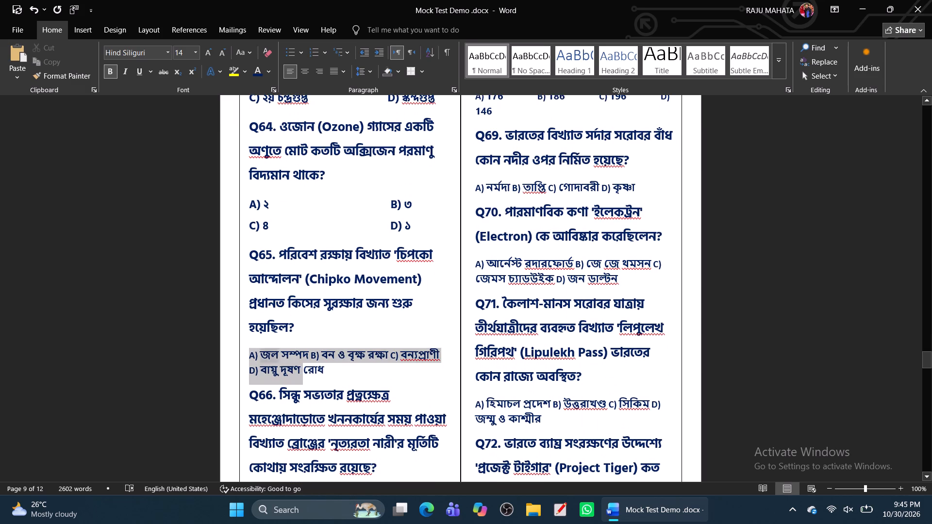
pyautogui.moveTo(304, 366); pyautogui.dragTo(320, 369)
pyautogui.click(343, 329)
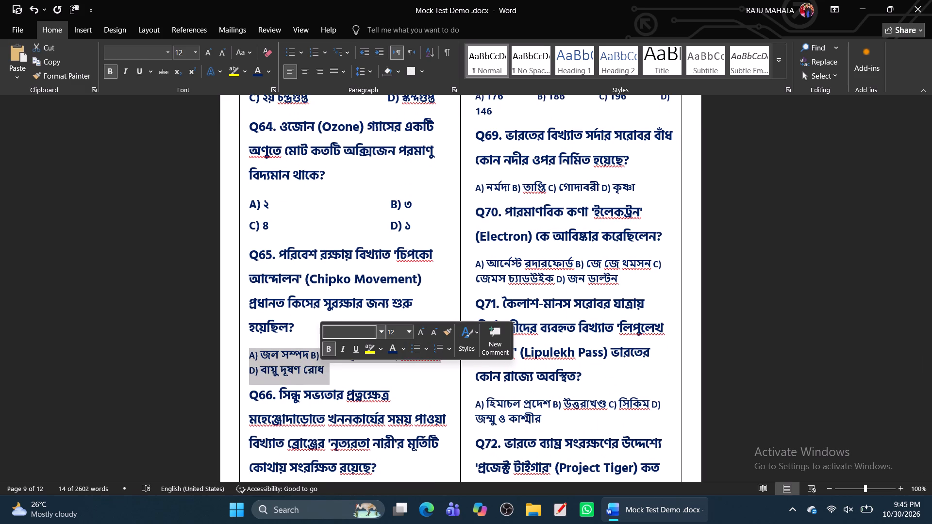
pyautogui.press('h')
pyautogui.press('Return')
pyautogui.click(426, 330)
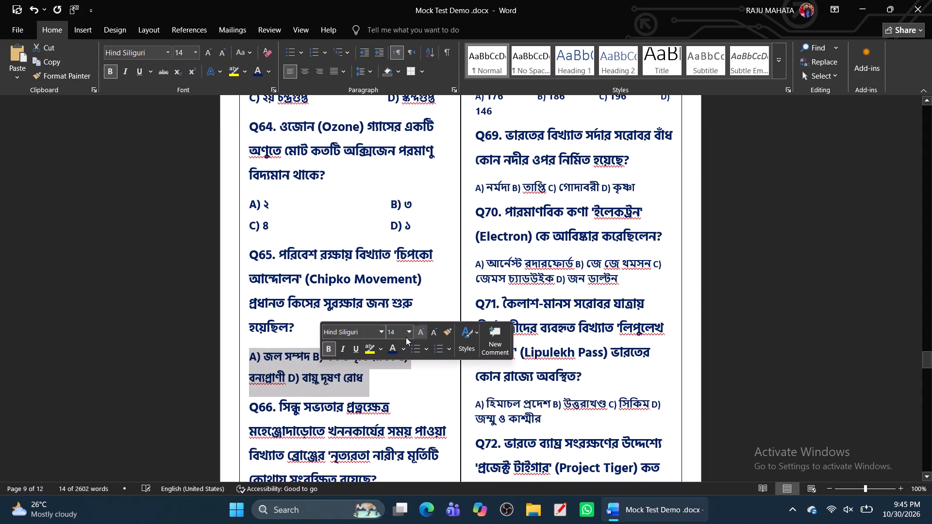
# Widen the gap between options A and B of Q65 with extra spaces, keeping all of option B on the first line.
pyautogui.scroll(-2, 340, 348)
pyautogui.click(407, 330)
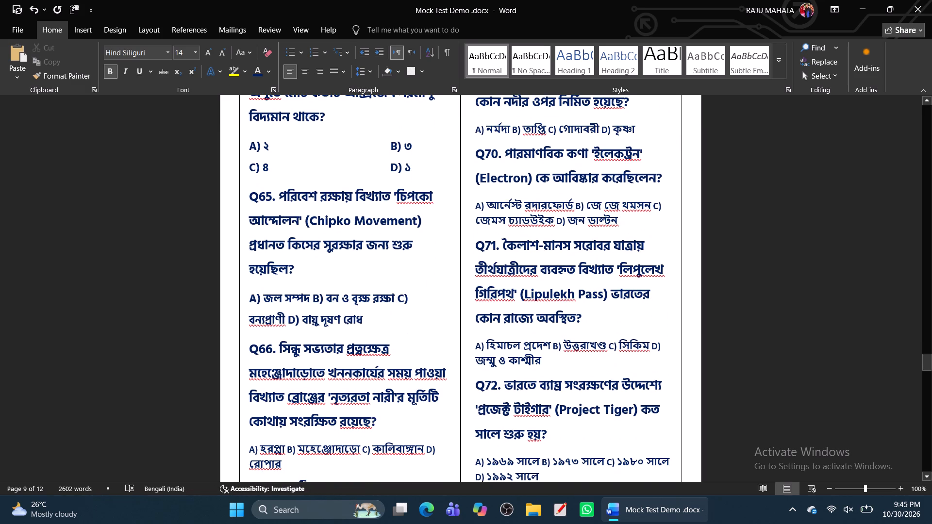
pyautogui.click(312, 302)
pyautogui.press('space')
pyautogui.press('space')
pyautogui.press('space')
pyautogui.press('space')
pyautogui.press('space')
pyautogui.press('space')
pyautogui.press('space')
pyautogui.press('space')
pyautogui.press('space')
pyautogui.press('space')
pyautogui.press('space')
pyautogui.press('space')
pyautogui.press('space')
pyautogui.press('space')
pyautogui.press('space')
pyautogui.press('space')
pyautogui.press('space')
pyautogui.press('space')
pyautogui.press('space')
pyautogui.press('space')
pyautogui.press('space')
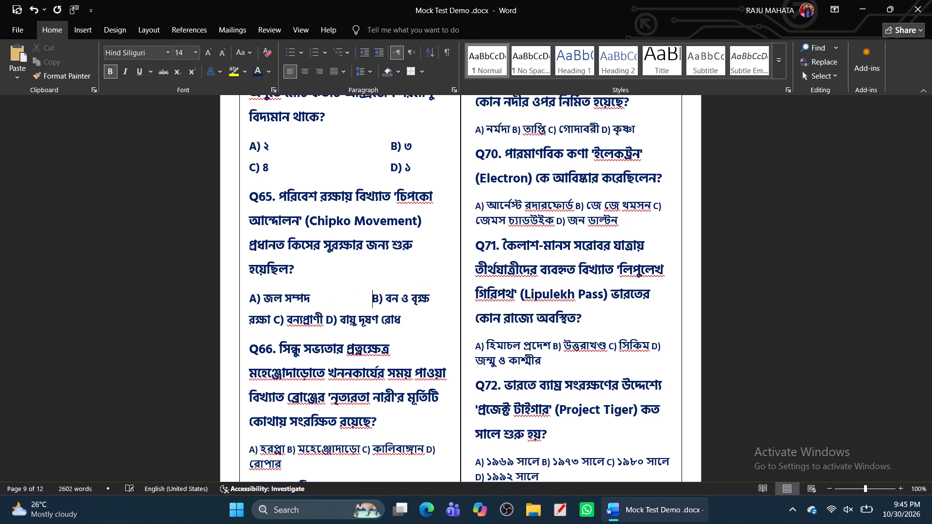
pyautogui.press('BackSpace')
pyautogui.press('BackSpace')
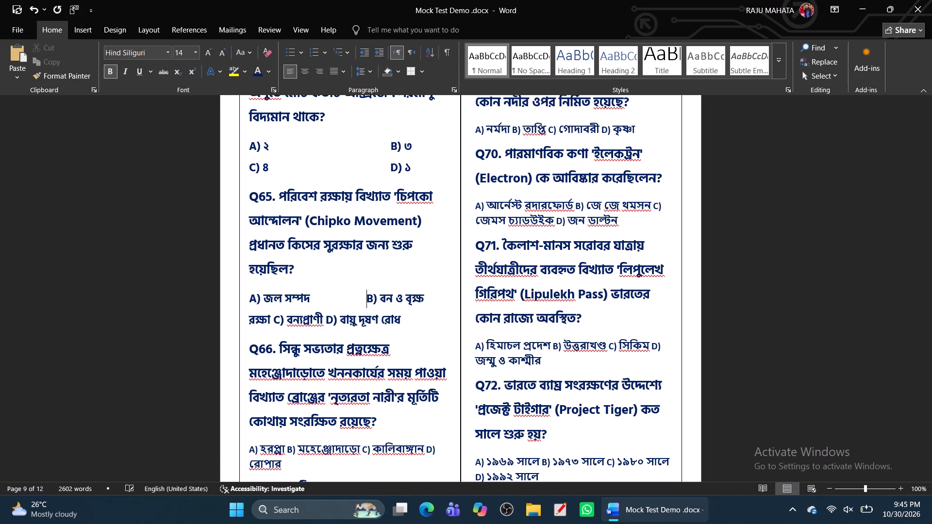
pyautogui.press('BackSpace')
# Space option D of Q65 away from option C so that it lines up beneath option B.
pyautogui.click(302, 322)
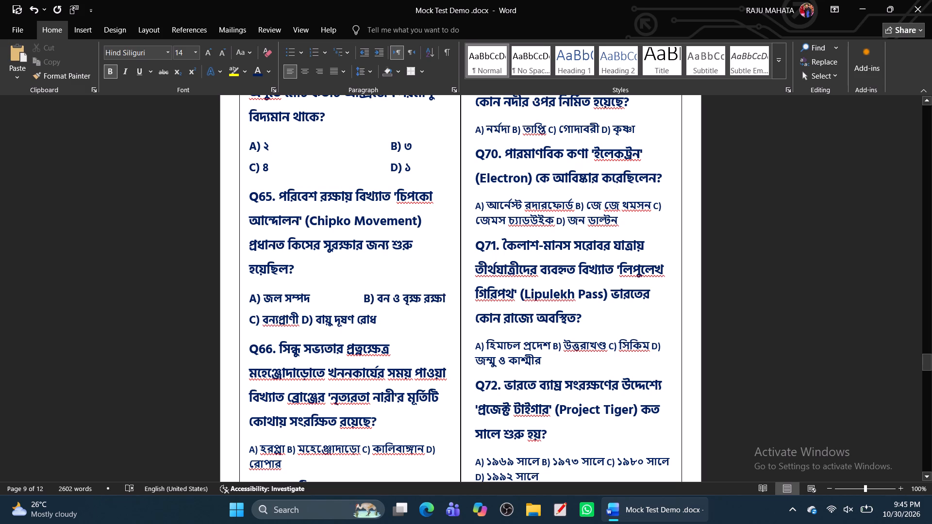
pyautogui.press('space')
pyautogui.press('space')
pyautogui.press('space')
pyautogui.press('space')
pyautogui.press('space')
pyautogui.press('space')
pyautogui.press('space')
pyautogui.press('space')
pyautogui.press('space')
pyautogui.press('space')
pyautogui.press('space')
pyautogui.press('space')
pyautogui.press('space')
pyautogui.press('space')
pyautogui.press('space')
pyautogui.press('space')
pyautogui.press('space')
pyautogui.press('space')
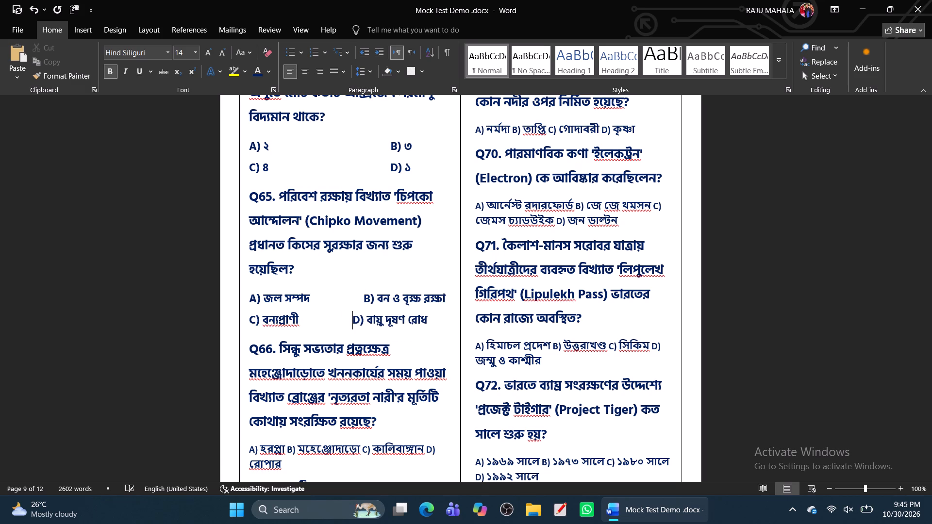
pyautogui.press('space')
pyautogui.press('space')
pyautogui.press('space')
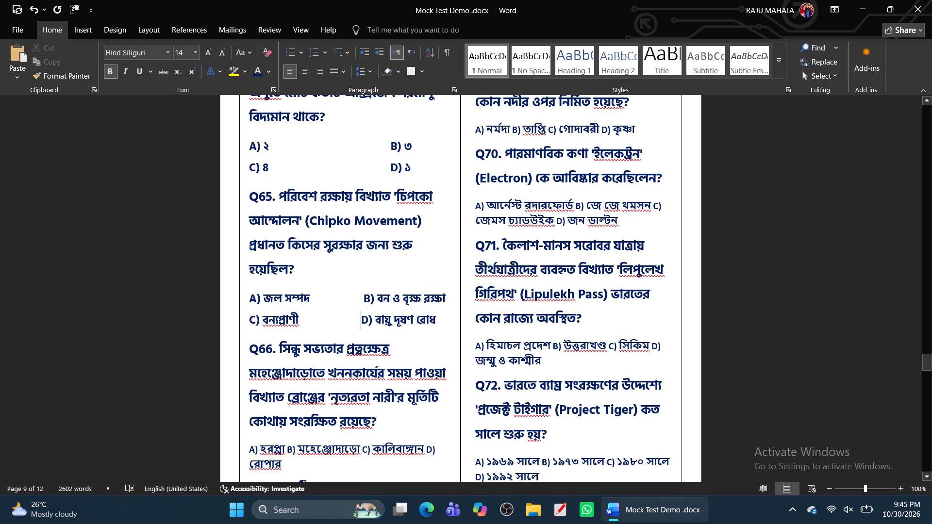
pyautogui.press('space')
pyautogui.click(345, 277)
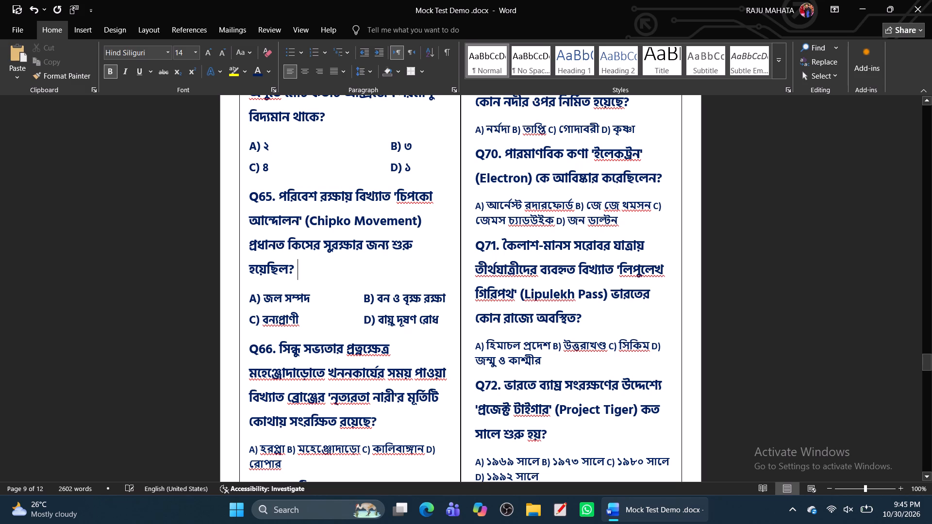
# Set the answer options of Q66 to Hind Siliguri at size 14.
pyautogui.scroll(-4, 326, 415)
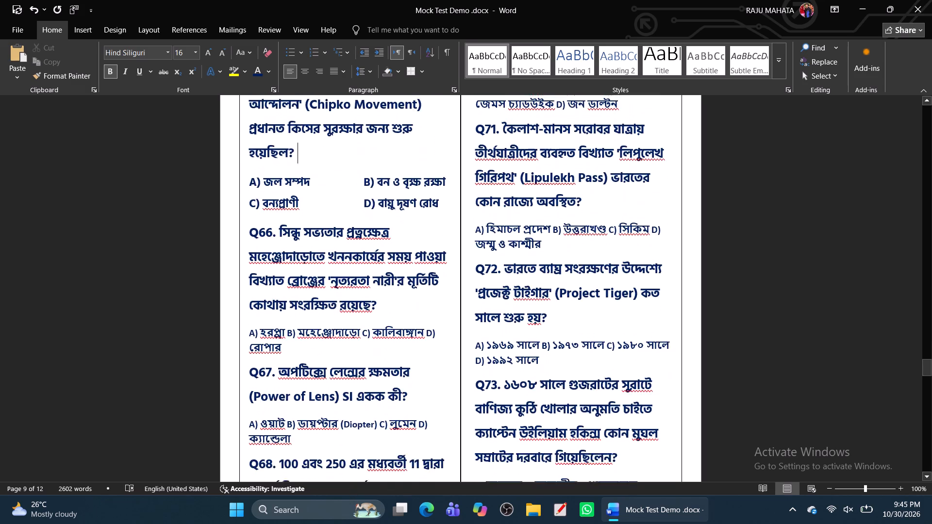
pyautogui.moveTo(249, 333); pyautogui.dragTo(279, 344)
pyautogui.click(307, 300)
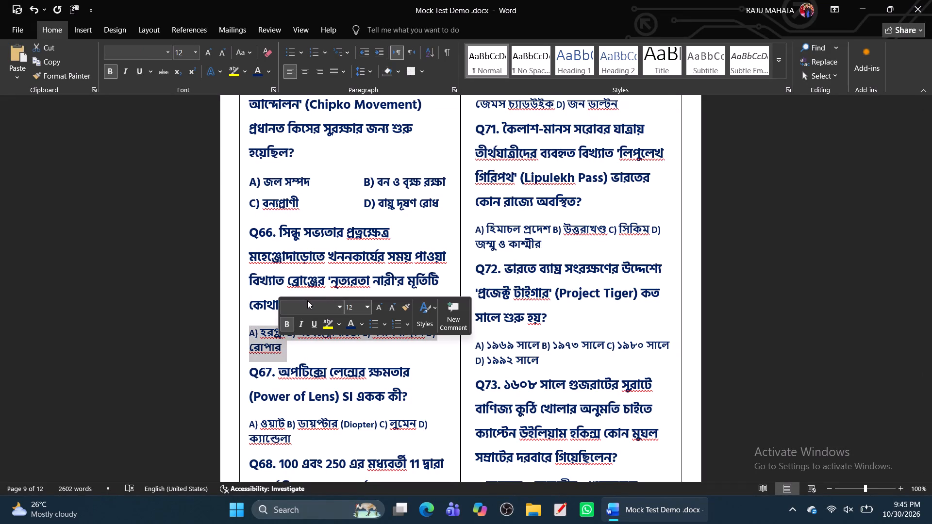
pyautogui.click(307, 305)
pyautogui.press('h')
pyautogui.press('Return')
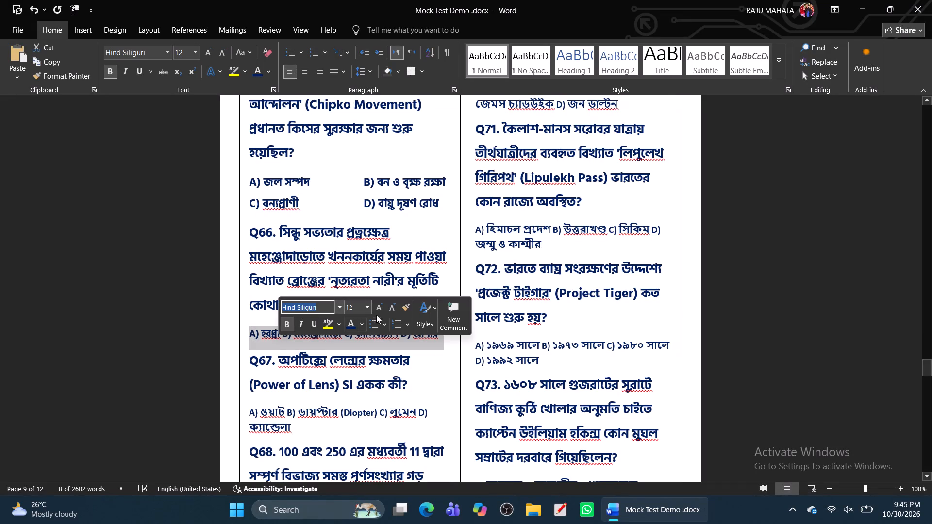
pyautogui.click(377, 310)
pyautogui.click(356, 362)
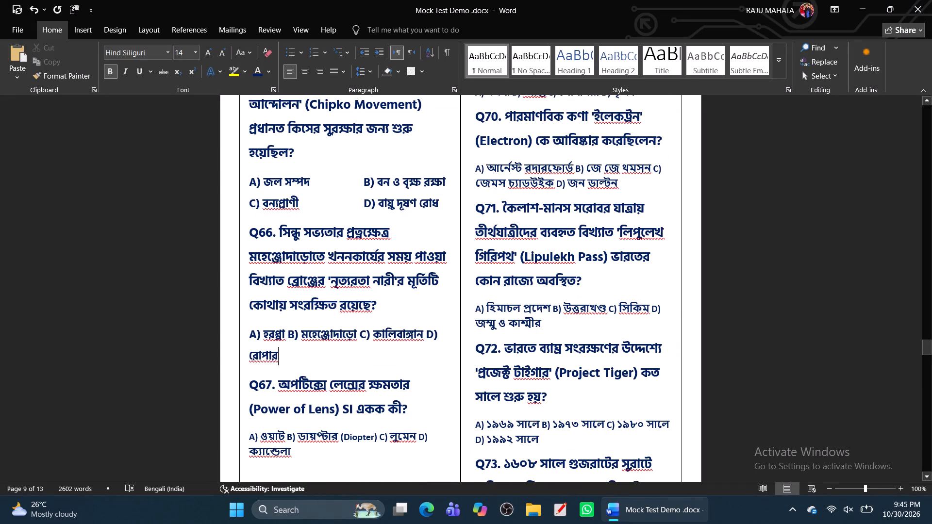
# Widen the gap between options A and B of Q66 with extra spaces, moving option C onto the second line.
pyautogui.click(287, 341)
pyautogui.press('space')
pyautogui.press('space')
pyautogui.press('space')
pyautogui.press('space')
pyautogui.press('space')
pyautogui.press('space')
pyautogui.press('space')
pyautogui.press('space')
pyautogui.press('space')
pyautogui.press('space')
pyautogui.press('space')
pyautogui.press('space')
pyautogui.press('space')
pyautogui.press('space')
pyautogui.press('space')
pyautogui.press('space')
pyautogui.press('space')
pyautogui.press('space')
pyautogui.press('space')
pyautogui.press('space')
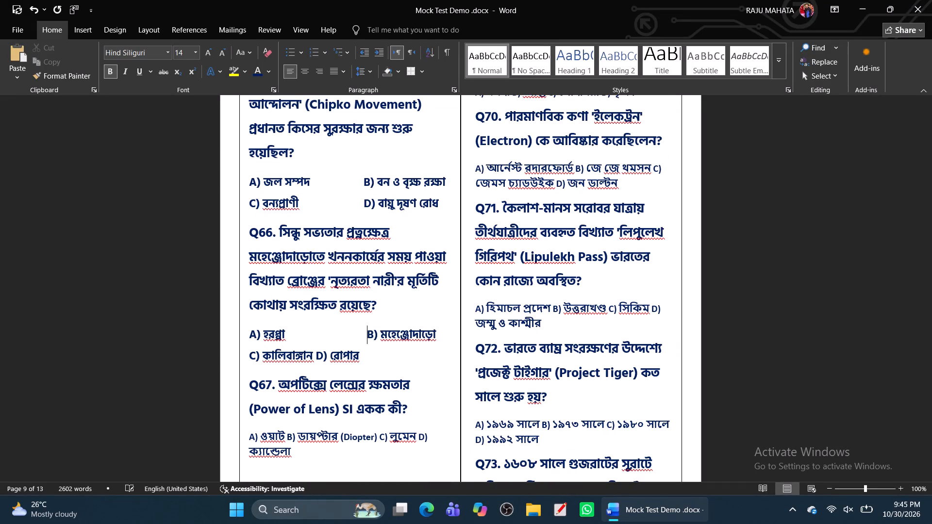
# Space option D of Q66 away from option C so that it lines up beneath option B.
pyautogui.click(316, 356)
pyautogui.press('space')
pyautogui.press('space')
pyautogui.press('space')
pyautogui.press('space')
pyautogui.press('space')
pyautogui.press('space')
pyautogui.press('space')
pyautogui.press('space')
pyautogui.press('space')
pyautogui.press('space')
pyautogui.press('space')
pyautogui.press('space')
pyautogui.press('space')
pyautogui.press('space')
pyautogui.press('space')
pyautogui.press('space')
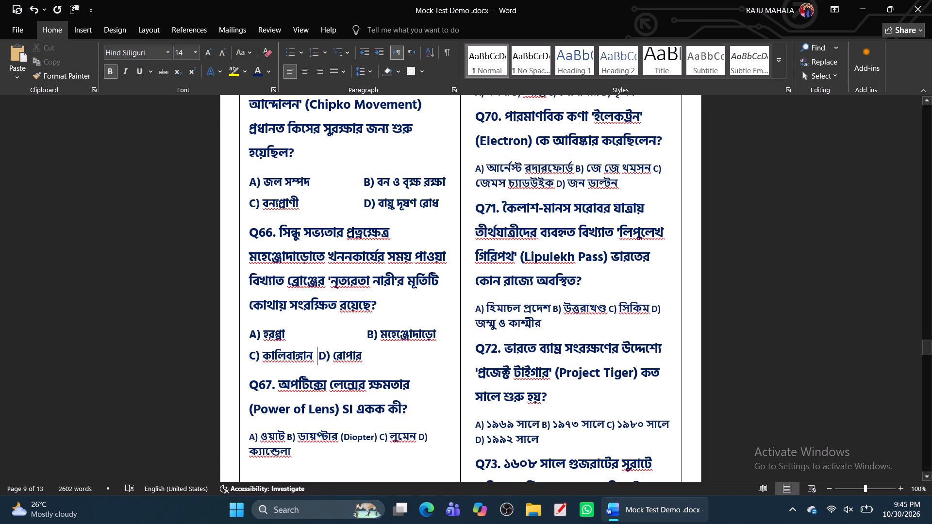
pyautogui.press('space')
pyautogui.press('space')
# Set the answer options of Q67 to Hind Siliguri at size 14.
pyautogui.scroll(-2, 315, 364)
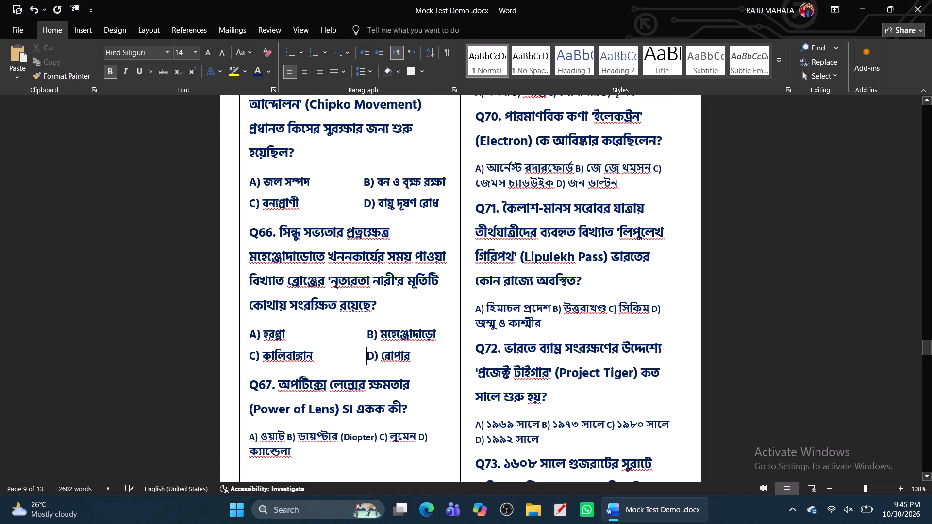
pyautogui.moveTo(248, 376); pyautogui.dragTo(290, 393)
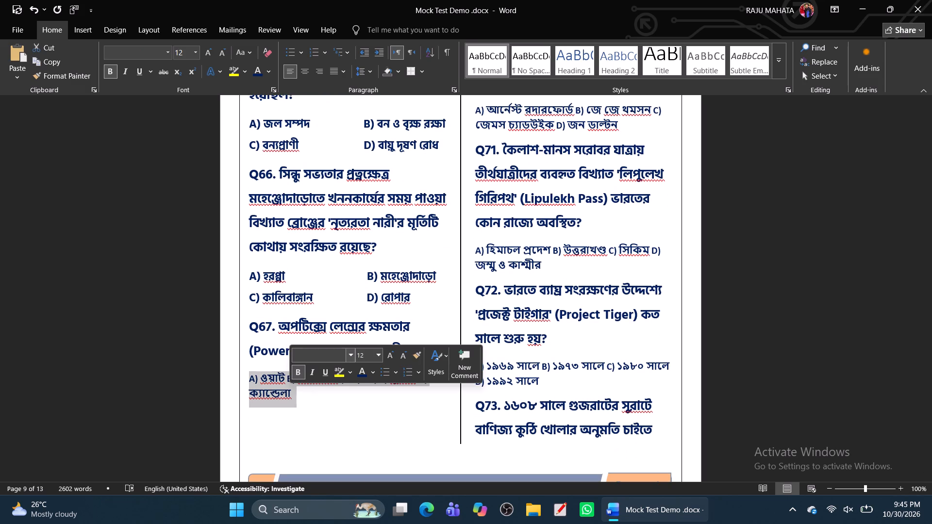
pyautogui.click(314, 354)
pyautogui.press('h')
pyautogui.press('Return')
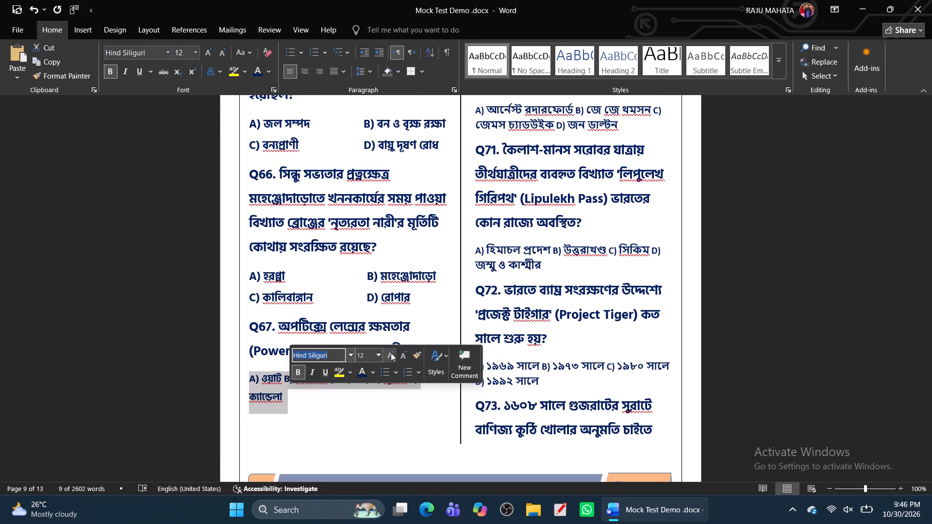
pyautogui.click(391, 352)
pyautogui.click(348, 408)
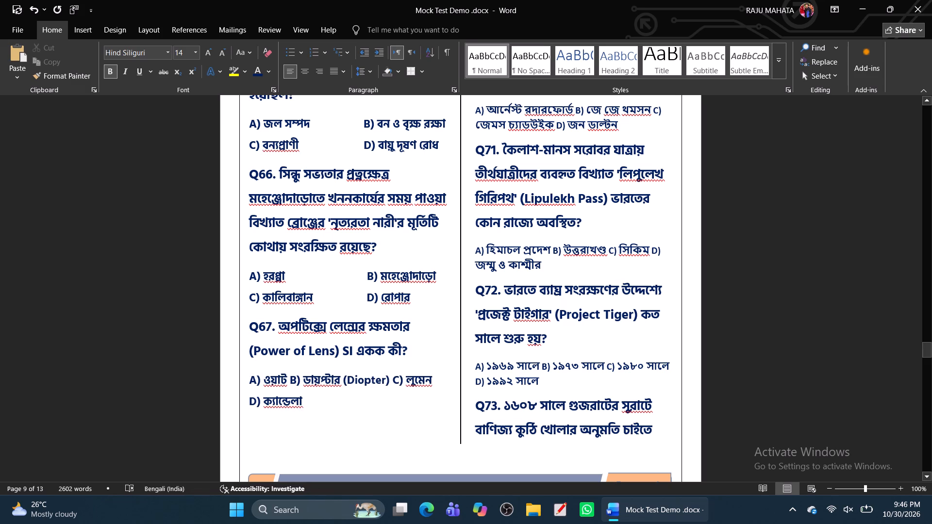
# Widen the gap between options A and B of Q67 with extra spaces, keeping all of option B on the first line.
pyautogui.click(291, 382)
pyautogui.press('space')
pyautogui.press('space')
pyautogui.press('space')
pyautogui.press('space')
pyautogui.press('space')
pyautogui.press('space')
pyautogui.press('space')
pyautogui.press('space')
pyautogui.press('space')
pyautogui.press('space')
pyautogui.press('space')
pyautogui.press('space')
pyautogui.press('space')
pyautogui.press('space')
pyautogui.press('space')
pyautogui.press('space')
pyautogui.press('space')
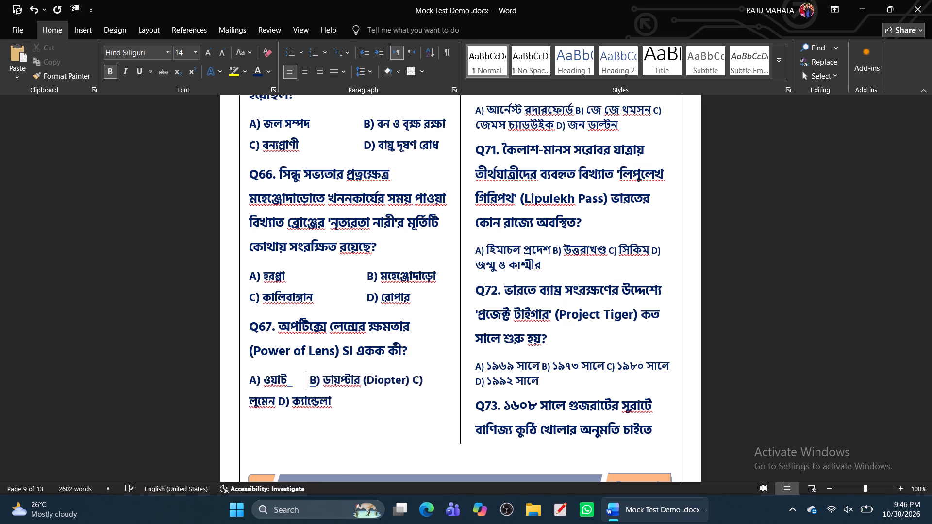
pyautogui.press('space')
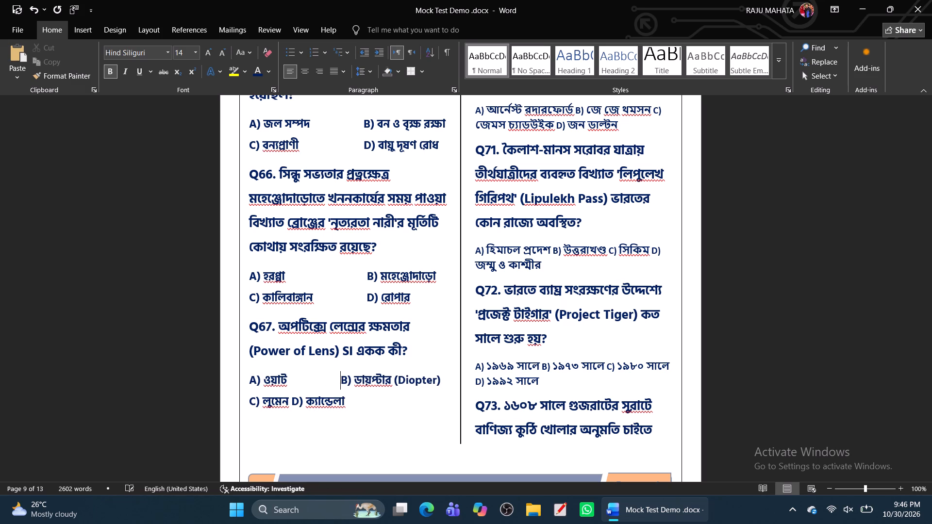
pyautogui.press('space')
pyautogui.press('space')
pyautogui.press('BackSpace')
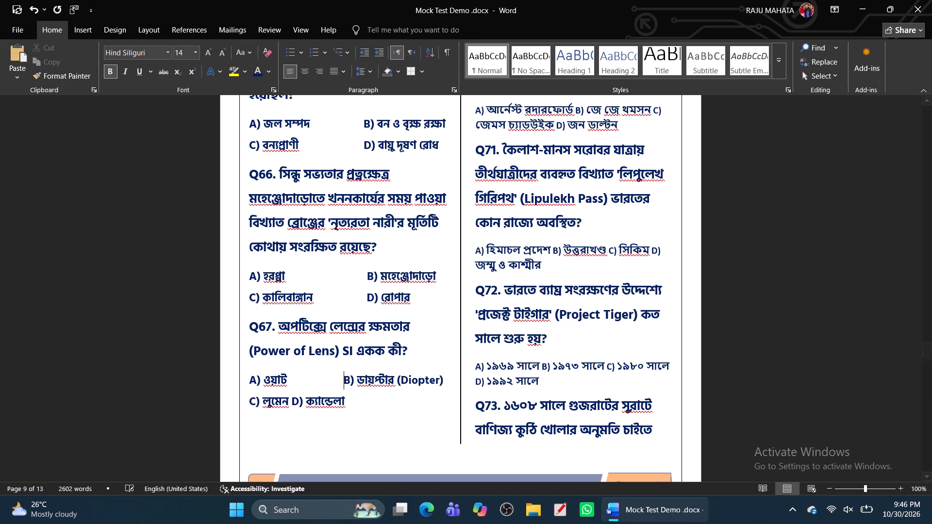
# Space option D of Q67 away from option C so that it lines up beneath option B.
pyautogui.click(291, 406)
pyautogui.press('space')
pyautogui.press('space')
pyautogui.press('space')
pyautogui.press('space')
pyautogui.press('space')
pyautogui.press('space')
pyautogui.press('space')
pyautogui.press('space')
pyautogui.press('space')
pyautogui.press('space')
pyautogui.press('space')
pyautogui.press('space')
pyautogui.press('space')
pyautogui.press('space')
pyautogui.press('space')
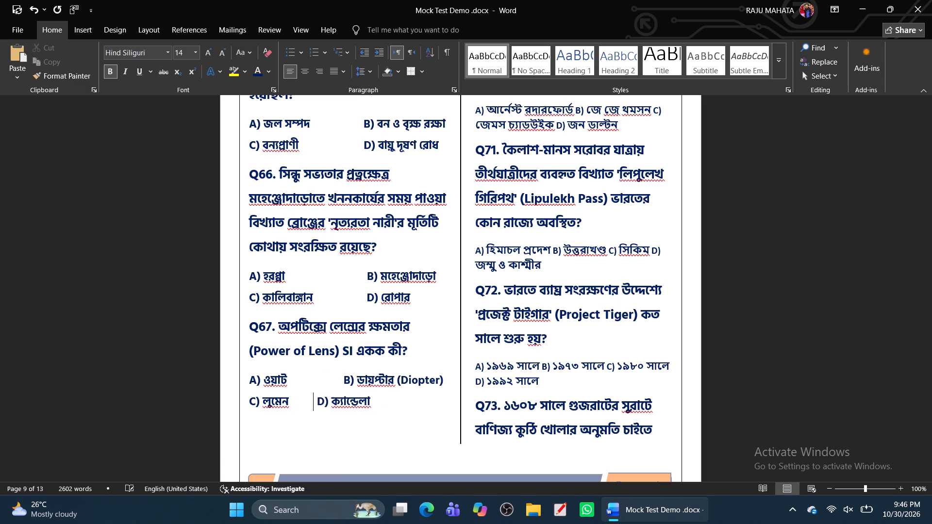
pyautogui.press('space')
pyautogui.press('space')
pyautogui.press('space')
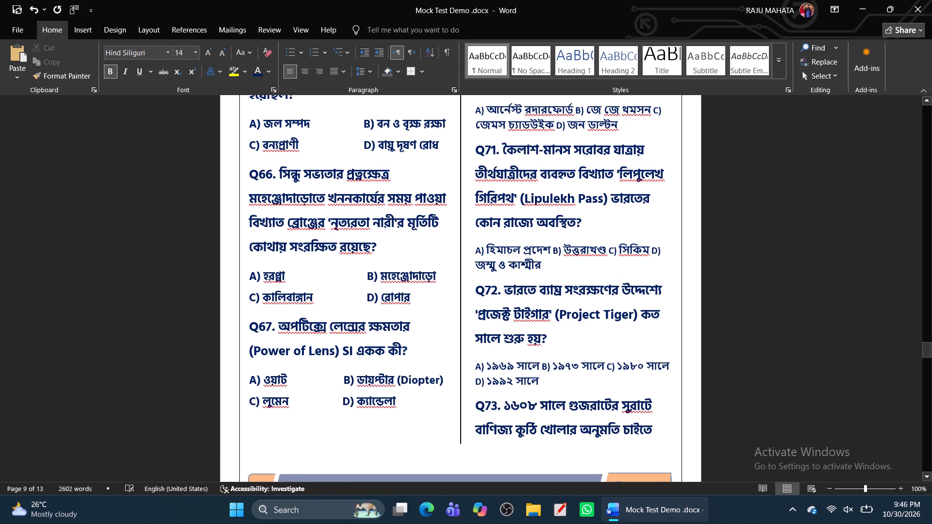
# Set the answer options of Q68 to Hind Siliguri at size 14.
pyautogui.scroll(15, 562, 329)
pyautogui.scroll(-2, 511, 357)
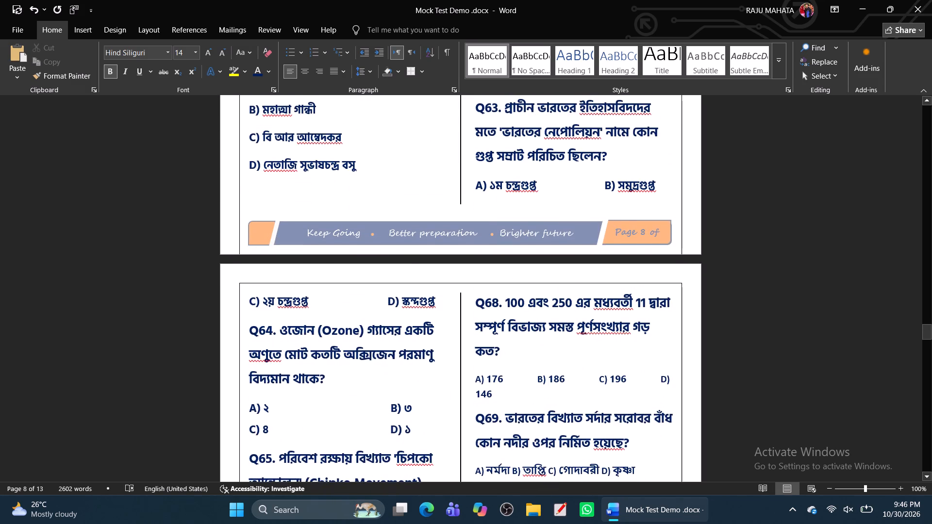
pyautogui.moveTo(473, 319); pyautogui.dragTo(493, 337)
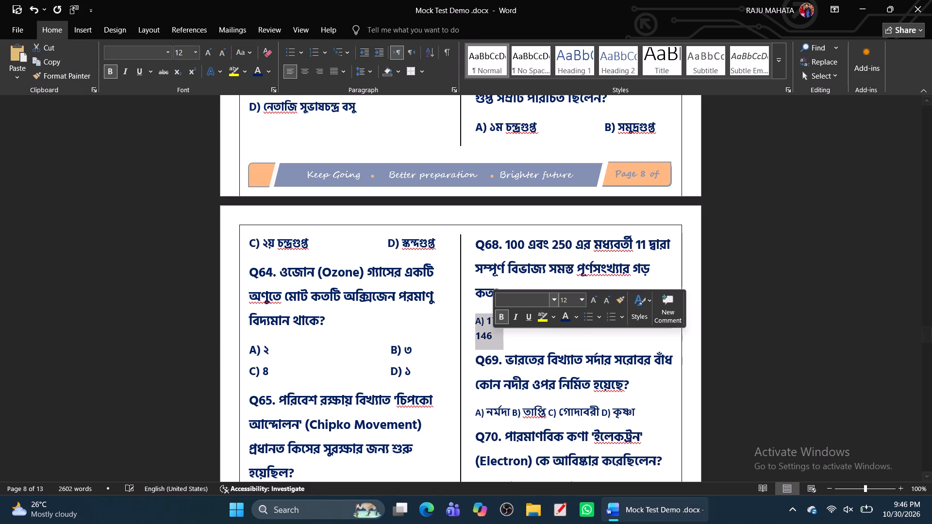
pyautogui.click(520, 302)
pyautogui.press('h')
pyautogui.press('Return')
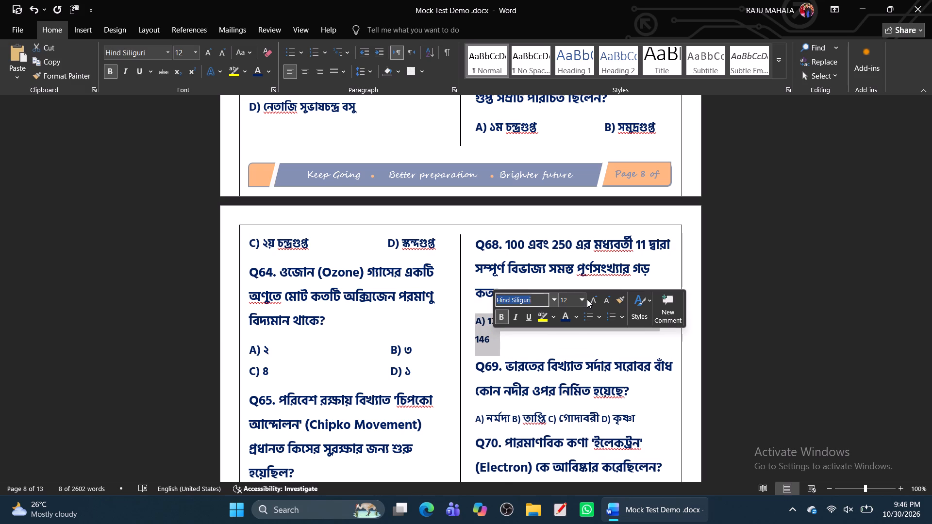
pyautogui.click(591, 299)
pyautogui.click(553, 360)
# Widen the gap between options A and B of Q68 with extra spaces, moving option C onto the second line.
pyautogui.click(540, 323)
pyautogui.press('space')
pyautogui.press('space')
pyautogui.press('space')
pyautogui.press('space')
pyautogui.press('space')
pyautogui.press('space')
pyautogui.press('space')
pyautogui.press('space')
pyautogui.press('space')
pyautogui.press('space')
pyautogui.press('space')
pyautogui.press('space')
pyautogui.press('space')
pyautogui.press('space')
pyautogui.press('space')
pyautogui.press('space')
pyautogui.press('space')
pyautogui.press('space')
pyautogui.press('space')
pyautogui.press('space')
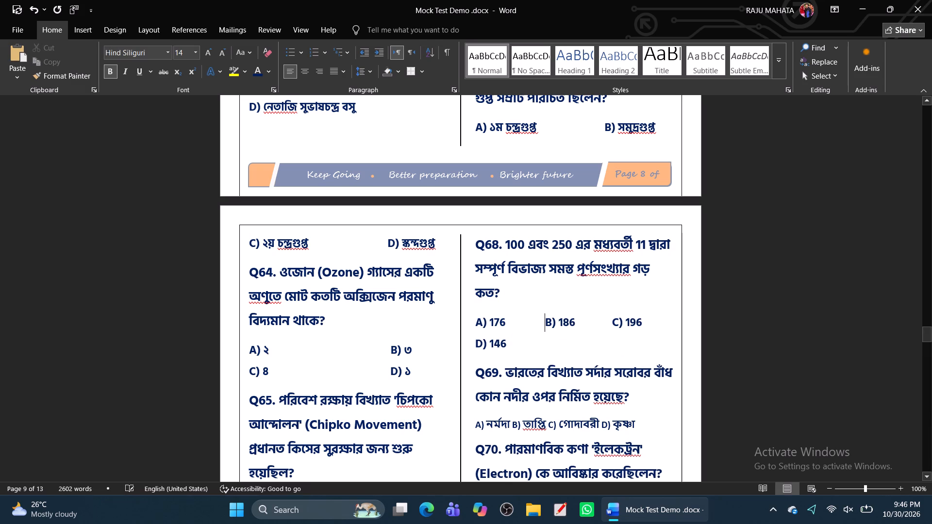
pyautogui.press('space')
pyautogui.press('space')
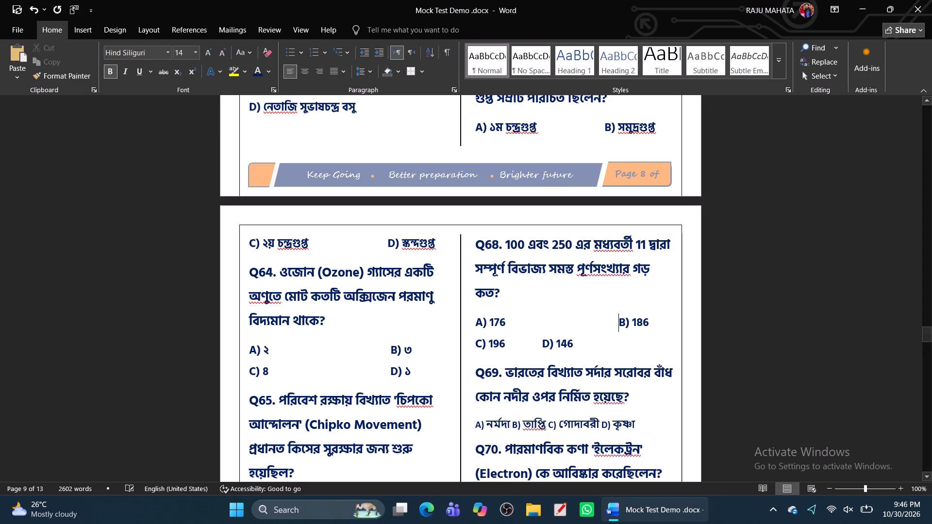
# Space option D of Q68 away from option C so that it lines up beneath option B.
pyautogui.click(542, 347)
pyautogui.press('space')
pyautogui.press('space')
pyautogui.press('space')
pyautogui.press('space')
pyautogui.press('space')
pyautogui.press('space')
pyautogui.press('space')
pyautogui.press('space')
pyautogui.press('space')
pyautogui.press('space')
pyautogui.press('space')
pyautogui.press('space')
pyautogui.press('space')
pyautogui.press('space')
pyautogui.press('space')
pyautogui.press('space')
pyautogui.press('space')
pyautogui.press('space')
pyautogui.press('space')
pyautogui.press('space')
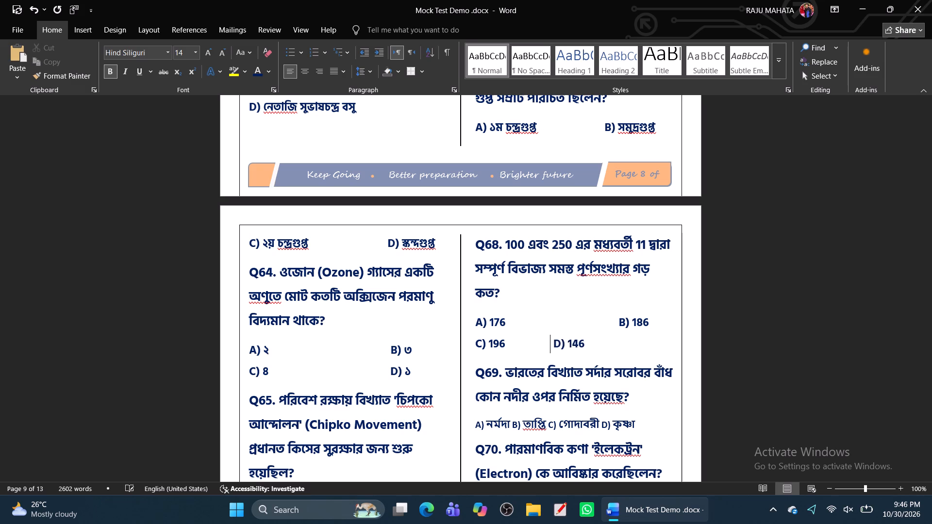
pyautogui.press('space')
# Set the answer options of Q69 to Hind Siliguri at size 14.
pyautogui.scroll(-3, 542, 349)
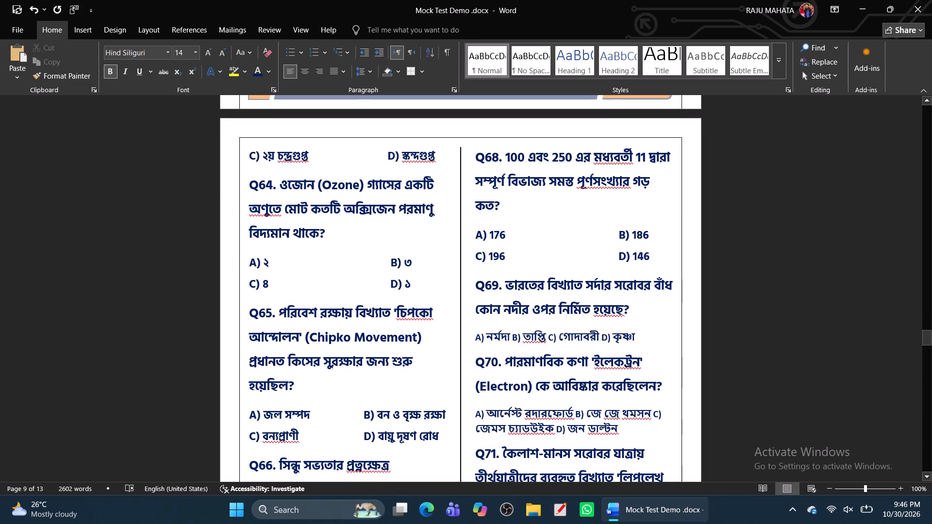
pyautogui.moveTo(468, 343); pyautogui.dragTo(640, 336)
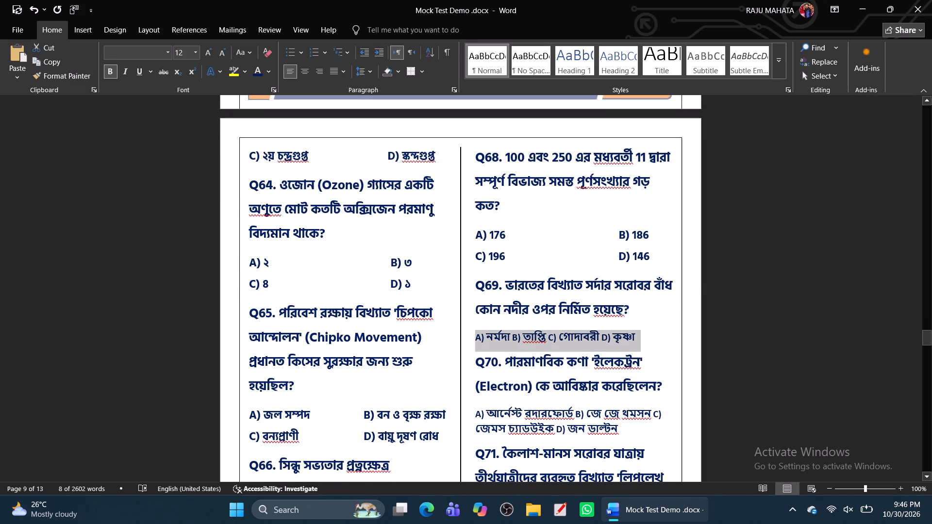
pyautogui.click(132, 56)
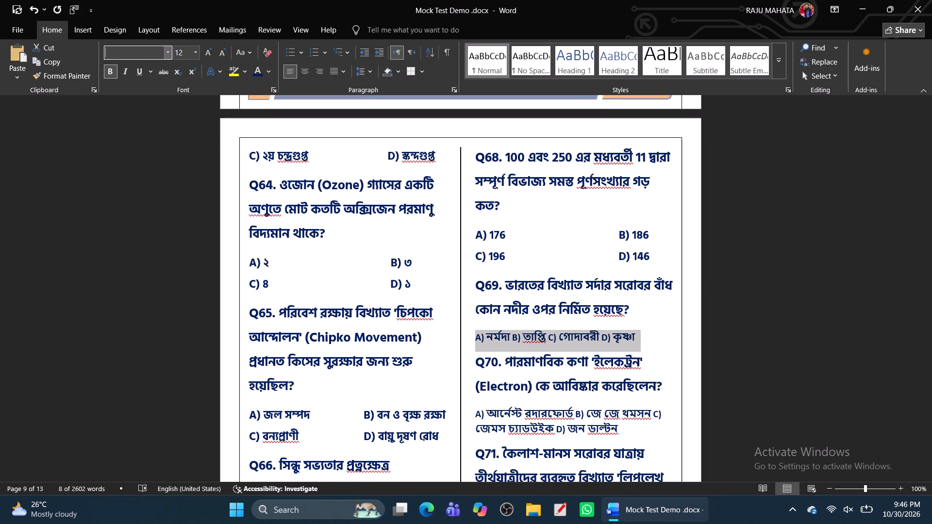
pyautogui.press('h')
pyautogui.press('Return')
pyautogui.click(207, 51)
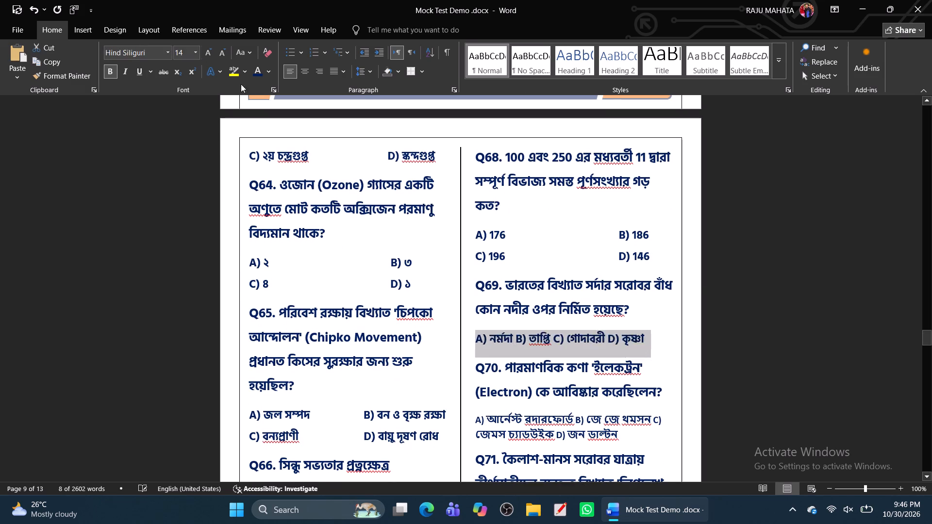
# Widen the gap between options A and B of Q69 with extra spaces so that option B lines up with the Q68 options.
pyautogui.click(518, 341)
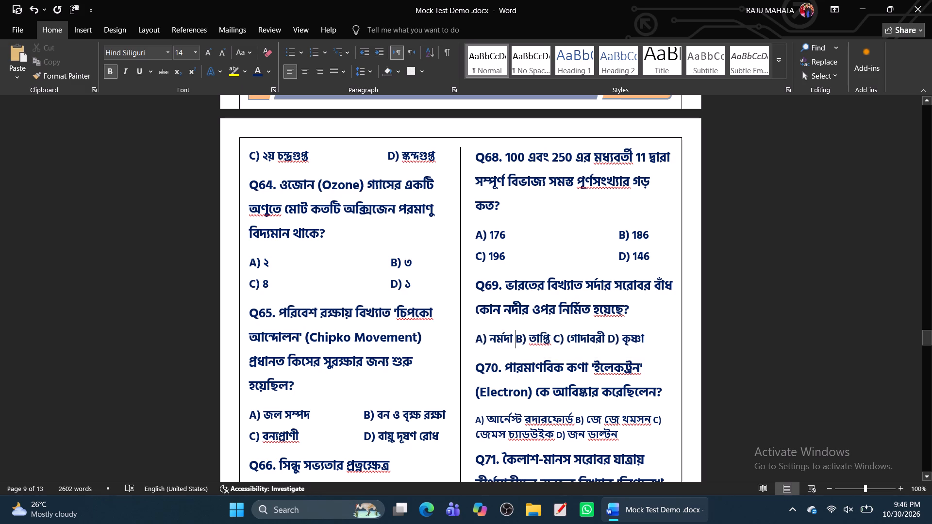
pyautogui.press('space')
pyautogui.press('space')
pyautogui.press('space')
pyautogui.press('space')
pyautogui.press('space')
pyautogui.press('space')
pyautogui.press('space')
pyautogui.press('space')
pyautogui.press('space')
pyautogui.press('space')
pyautogui.press('space')
pyautogui.press('space')
pyautogui.press('space')
pyautogui.press('space')
pyautogui.press('space')
pyautogui.press('space')
pyautogui.press('space')
pyautogui.press('space')
pyautogui.press('space')
pyautogui.press('space')
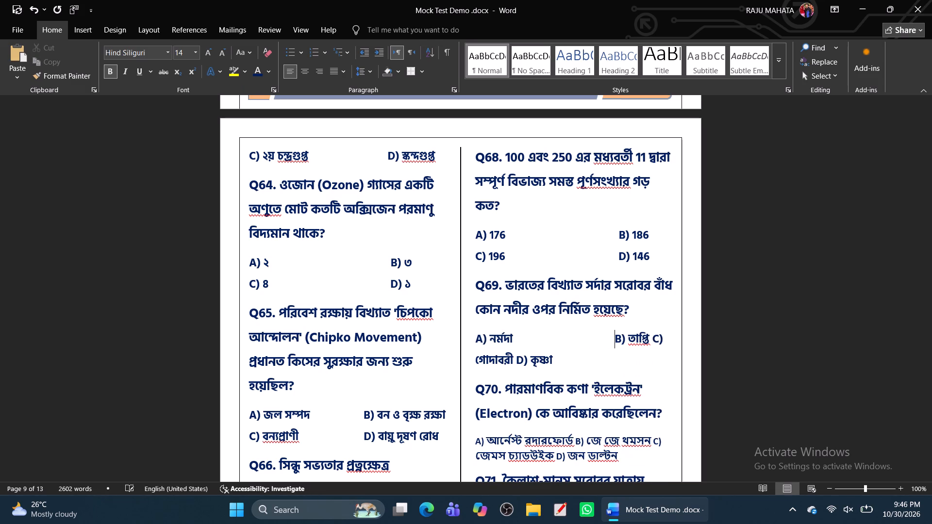
pyautogui.press('space')
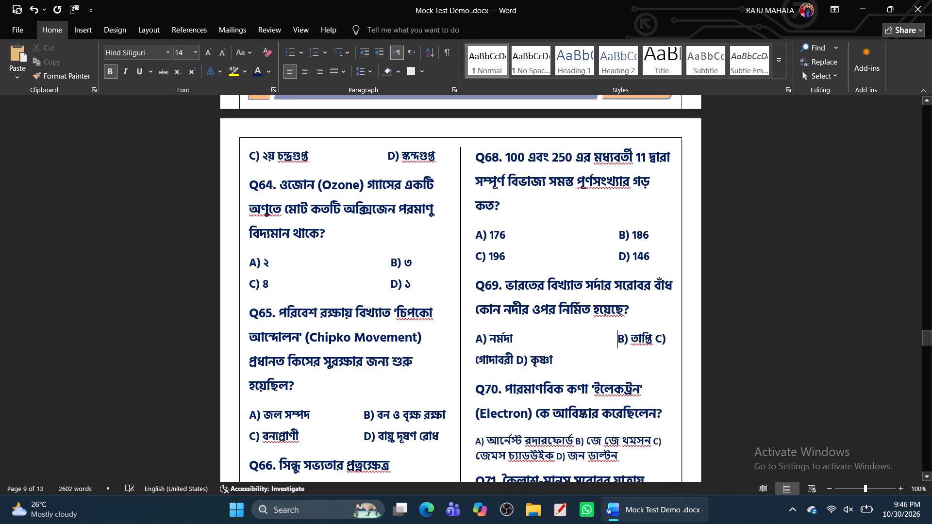
# Start option C of Q69 on a new line after option B.
pyautogui.click(654, 345)
pyautogui.press('Return')
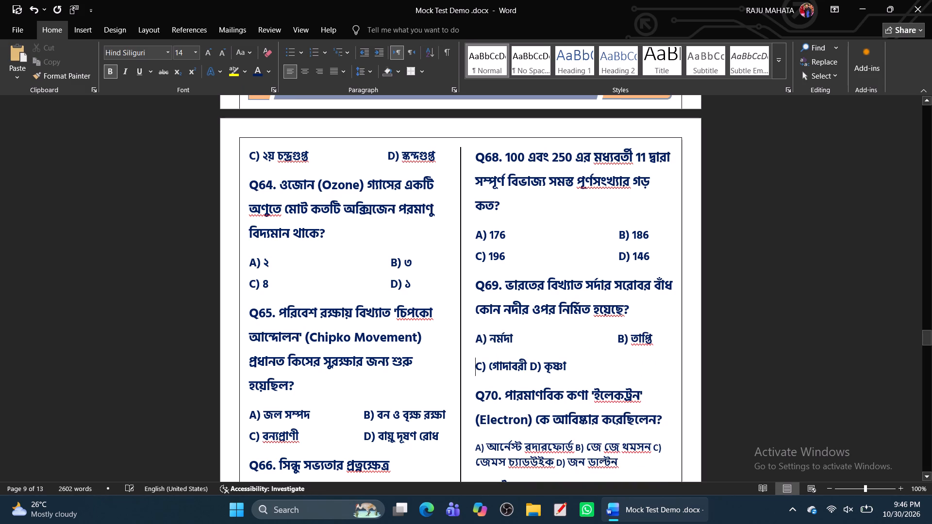
# Space option D of Q69 away from option C so that it lines up beneath option B.
pyautogui.click(530, 368)
pyautogui.press('space')
pyautogui.press('space')
pyautogui.press('space')
pyautogui.press('space')
pyautogui.press('space')
pyautogui.press('space')
pyautogui.press('space')
pyautogui.press('space')
pyautogui.press('space')
pyautogui.press('space')
pyautogui.press('space')
pyautogui.press('space')
pyautogui.press('space')
pyautogui.press('space')
pyautogui.press('space')
pyautogui.press('space')
pyautogui.press('space')
pyautogui.press('space')
pyautogui.press('space')
pyautogui.press('space')
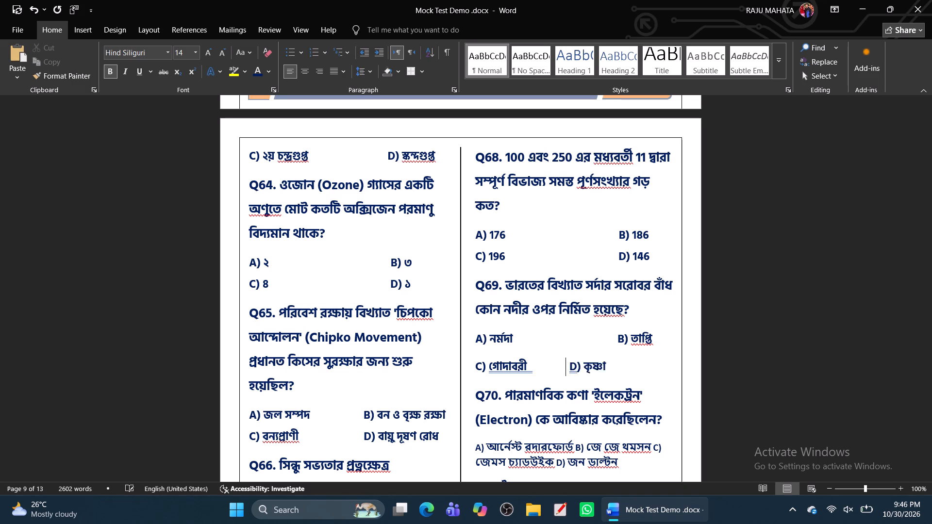
pyautogui.press('space')
pyautogui.press('space')
pyautogui.press('space')
# Set the answer options of Q70 to Hind Siliguri at size 14.
pyautogui.scroll(-3, 527, 367)
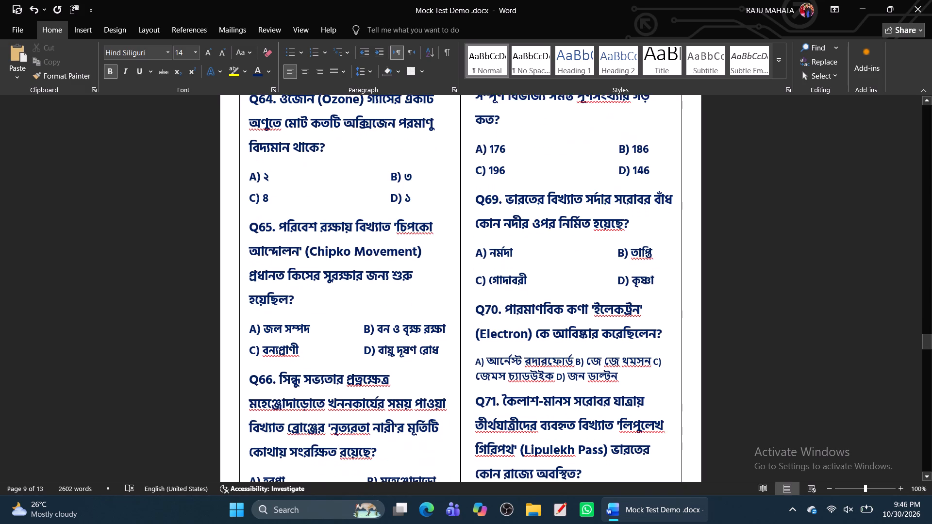
pyautogui.moveTo(472, 358); pyautogui.dragTo(618, 379)
pyautogui.click(647, 341)
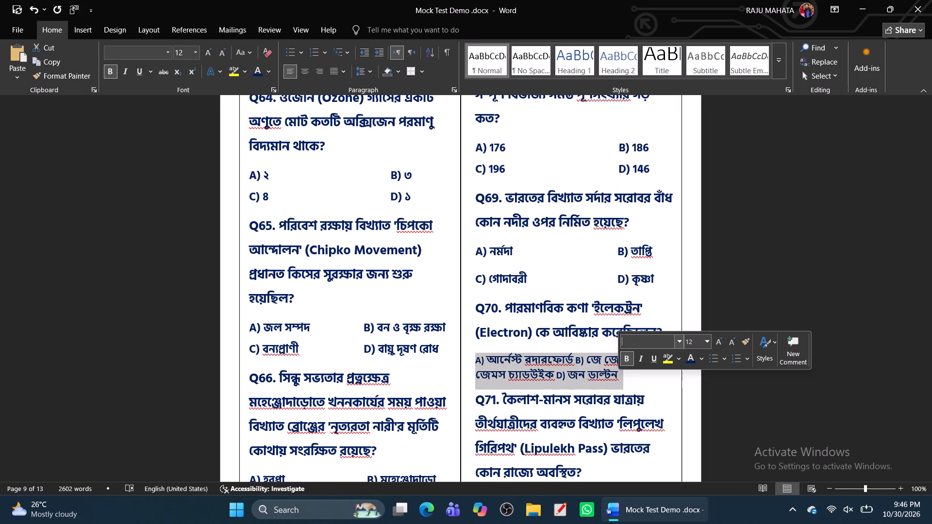
pyautogui.press('h')
pyautogui.press('Return')
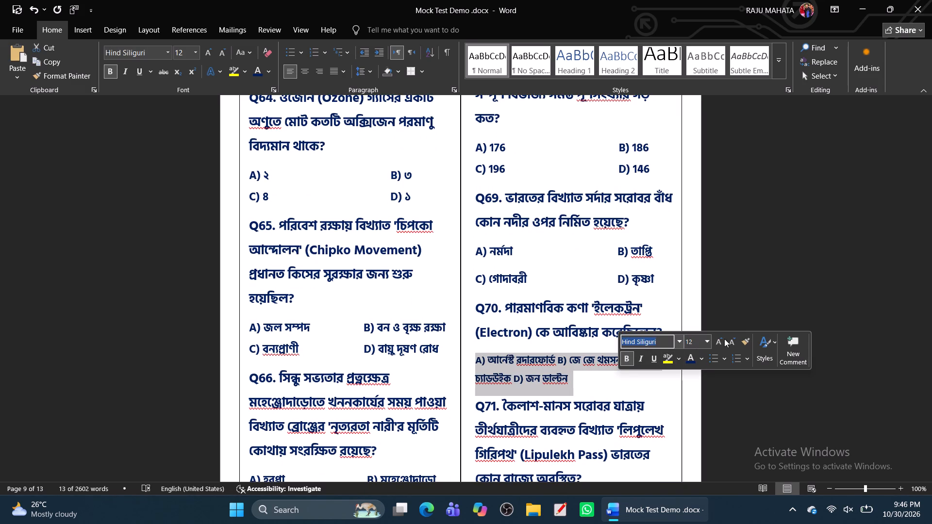
pyautogui.click(724, 339)
pyautogui.click(634, 389)
# Widen the gap between options A and B of Q70 with extra spaces, moving option C onto the second line.
pyautogui.click(569, 362)
pyautogui.press('space')
pyautogui.press('space')
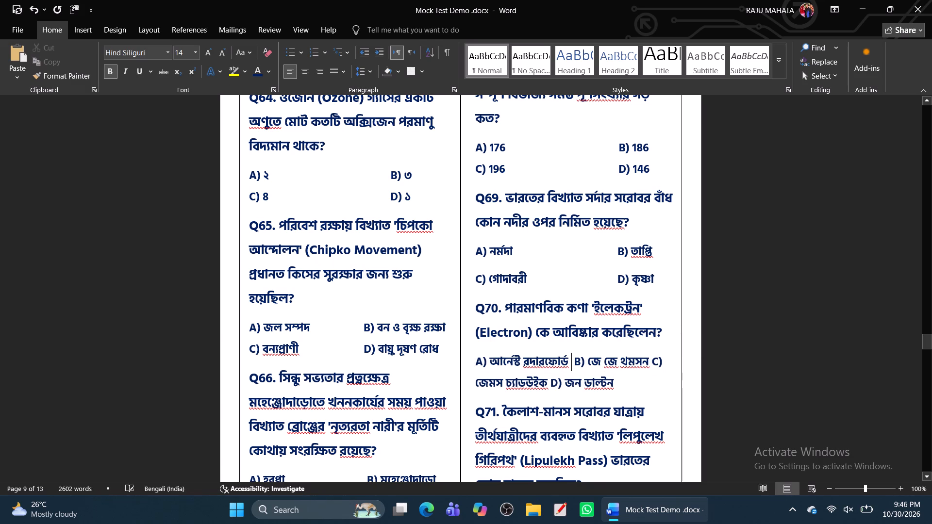
pyautogui.press('space')
pyautogui.press('space')
pyautogui.press('space')
pyautogui.press('space')
pyautogui.press('space')
pyautogui.press('space')
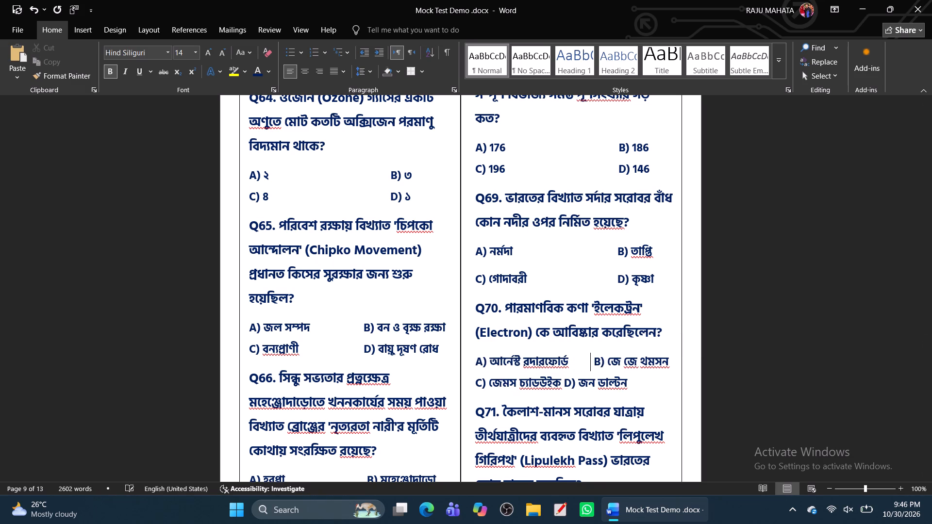
pyautogui.press('space')
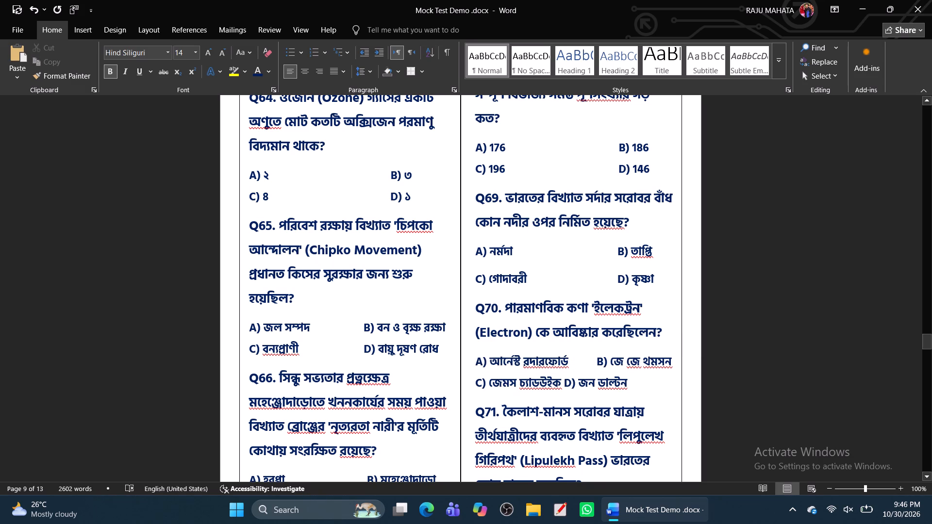
# Space option D of Q70 away from option C so that it lines up beneath option B.
pyautogui.click(566, 388)
pyautogui.press('space')
pyautogui.press('space')
pyautogui.press('space')
pyautogui.press('space')
pyautogui.press('space')
pyautogui.press('space')
pyautogui.press('space')
pyautogui.press('space')
pyautogui.press('space')
pyautogui.press('space')
pyautogui.press('space')
pyautogui.press('space')
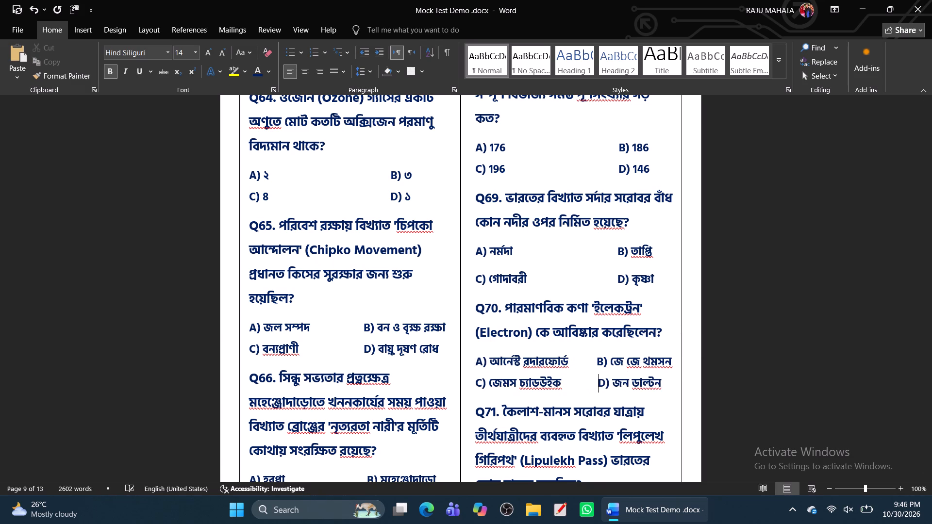
# Set the answer options of Q71 to Hind Siliguri at size 14.
pyautogui.scroll(-4, 557, 400)
pyautogui.scroll(-3, 495, 368)
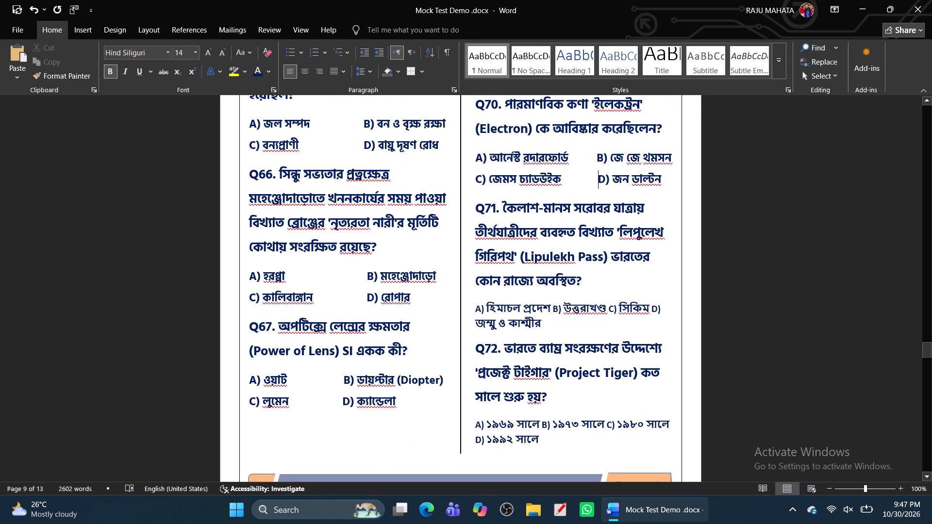
pyautogui.moveTo(472, 303); pyautogui.dragTo(538, 324)
pyautogui.click(555, 283)
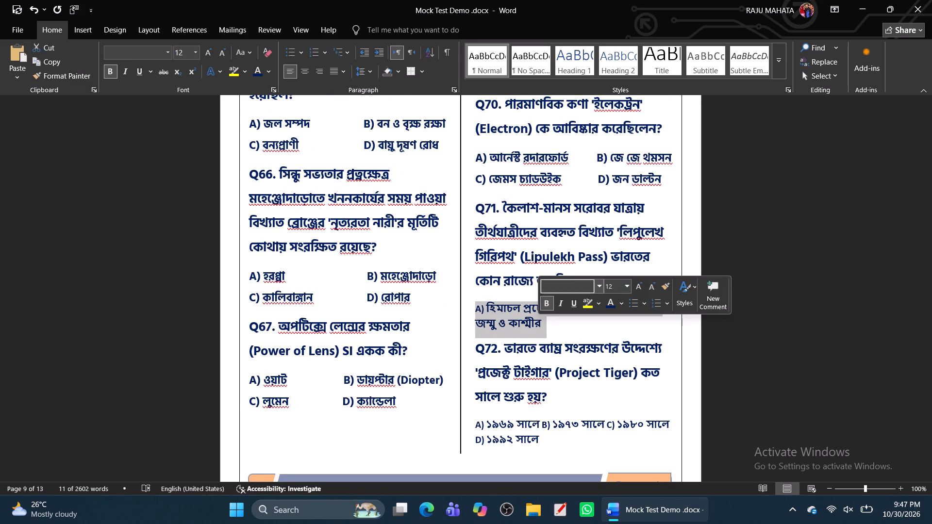
pyautogui.press('h')
pyautogui.press('Return')
pyautogui.click(636, 284)
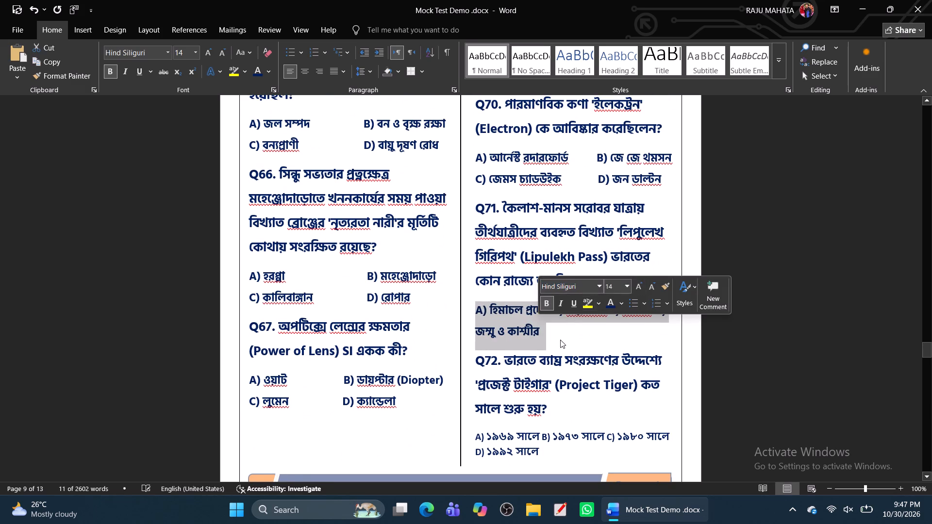
pyautogui.click(561, 341)
# Widen the gap between options A and B of Q71 with extra spaces, moving option C onto the second line.
pyautogui.click(553, 311)
pyautogui.press('space')
pyautogui.press('space')
pyautogui.press('space')
pyautogui.press('space')
pyautogui.press('space')
pyautogui.press('space')
pyautogui.press('space')
pyautogui.press('space')
pyautogui.press('space')
pyautogui.press('space')
pyautogui.press('space')
pyautogui.press('space')
pyautogui.press('space')
pyautogui.press('space')
pyautogui.press('space')
pyautogui.press('space')
pyautogui.press('space')
pyautogui.press('space')
pyautogui.press('space')
pyautogui.press('space')
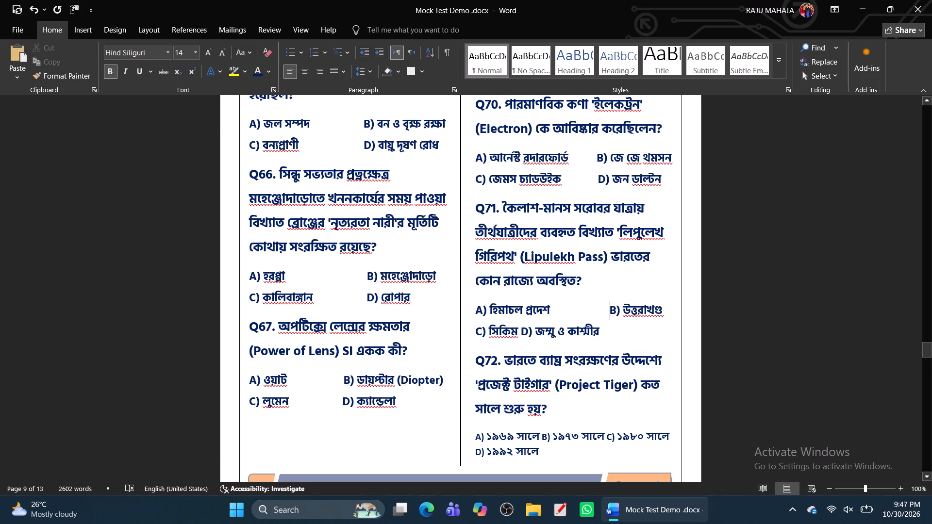
# Space option D of Q71 away from option C as far as it still fits on the second line.
pyautogui.click(520, 332)
pyautogui.press('space')
pyautogui.press('space')
pyautogui.press('space')
pyautogui.press('space')
pyautogui.press('space')
pyautogui.press('space')
pyautogui.press('space')
pyautogui.press('space')
pyautogui.press('space')
pyautogui.press('space')
pyautogui.press('space')
pyautogui.press('space')
pyautogui.press('space')
pyautogui.press('space')
pyautogui.press('space')
pyautogui.press('space')
pyautogui.press('space')
pyautogui.press('space')
pyautogui.press('space')
pyautogui.press('space')
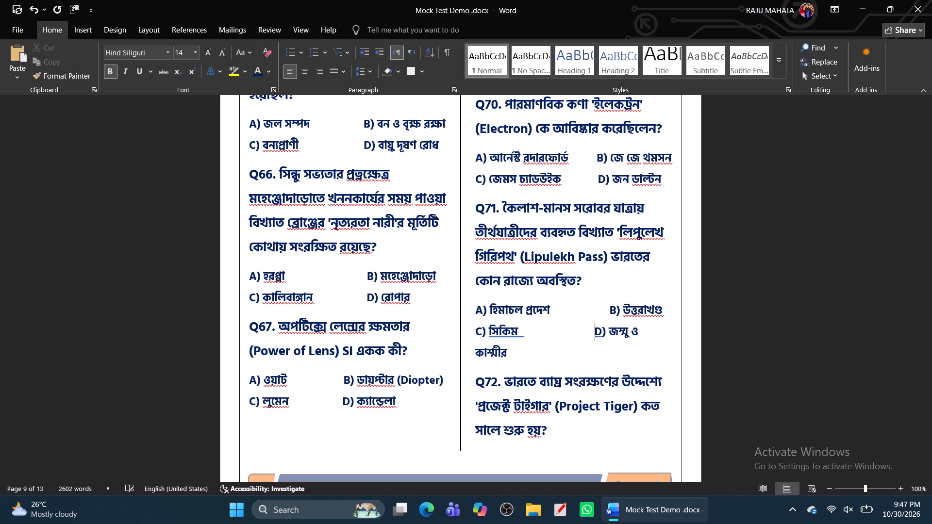
pyautogui.press('BackSpace')
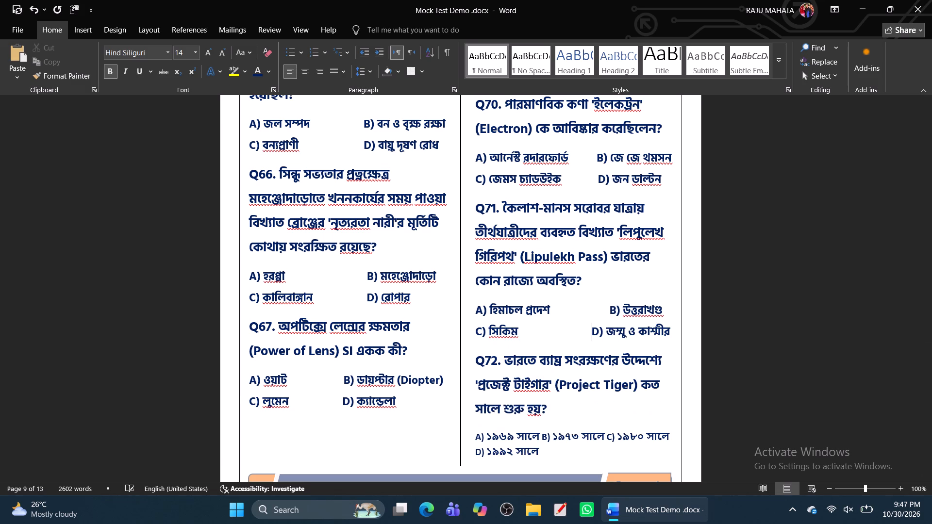
# Narrow the gap before option B of Q71 to line it up above option D, and start option C on a new line.
pyautogui.click(606, 309)
pyautogui.press('BackSpace')
pyautogui.press('BackSpace')
pyautogui.press('BackSpace')
pyautogui.press('BackSpace')
pyautogui.press('BackSpace')
pyautogui.press('BackSpace')
pyautogui.press('BackSpace')
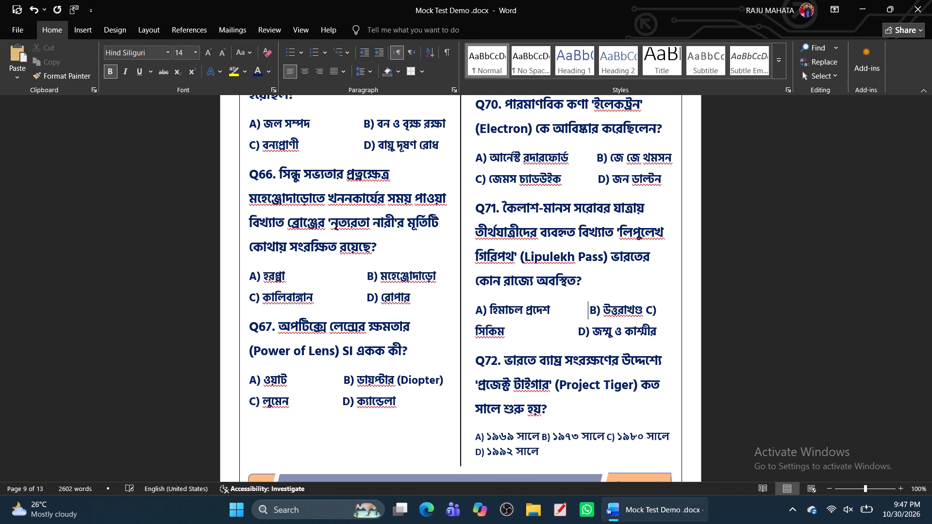
pyautogui.click(646, 311)
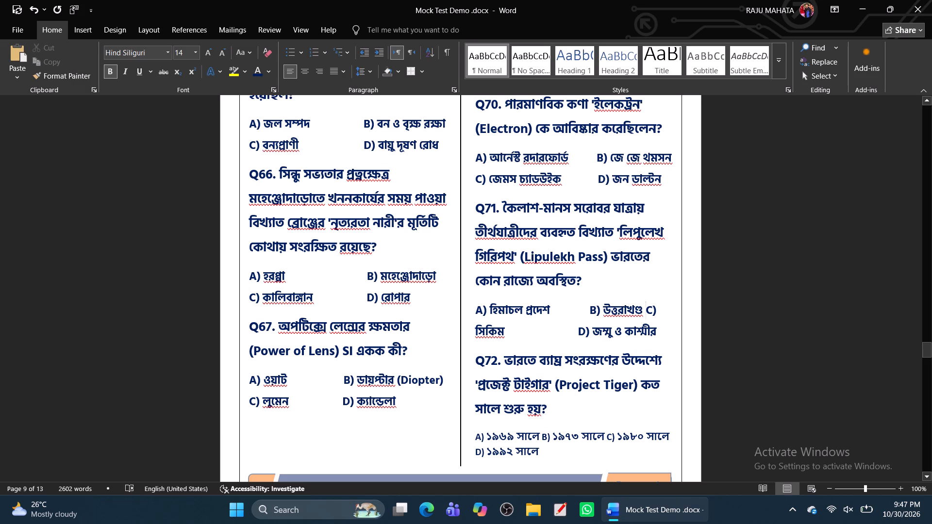
pyautogui.press('Return')
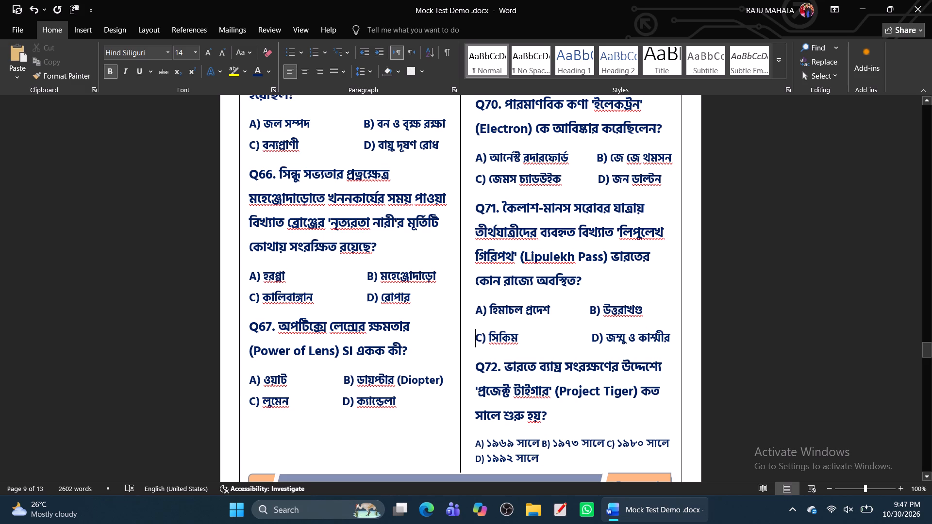
pyautogui.click(592, 311)
pyautogui.press('space')
# Set the answer options of Q72 to Hind Siliguri at size 14.
pyautogui.scroll(-3, 534, 341)
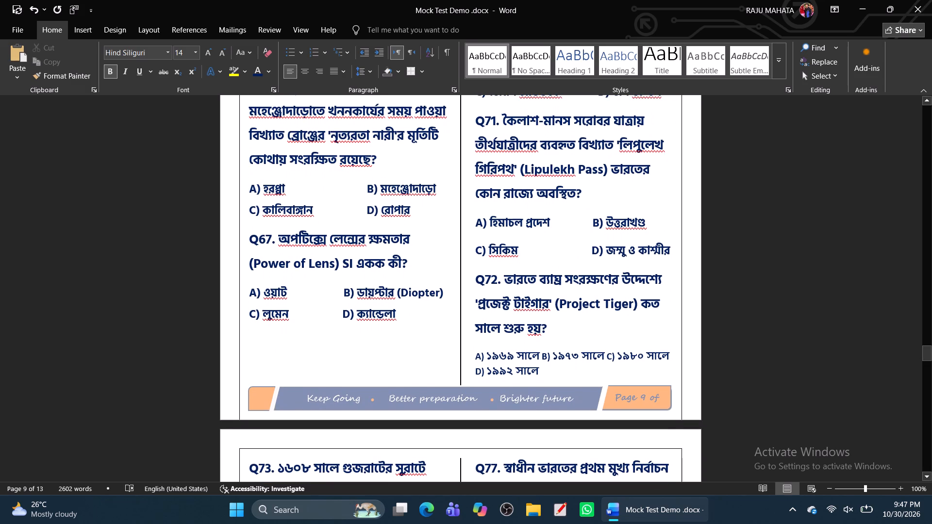
pyautogui.moveTo(476, 357); pyautogui.dragTo(540, 374)
pyautogui.click(556, 336)
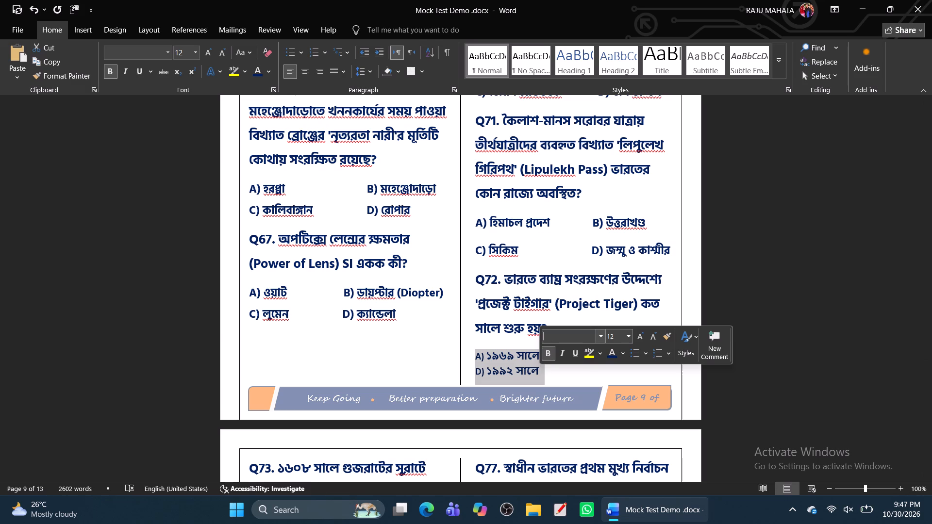
pyautogui.press('h')
pyautogui.press('Return')
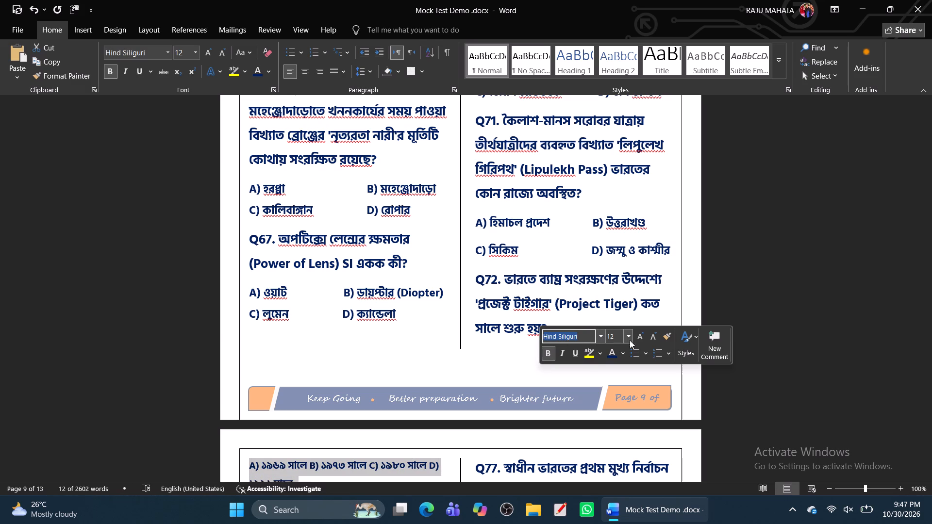
pyautogui.click(640, 339)
pyautogui.scroll(-5, 499, 327)
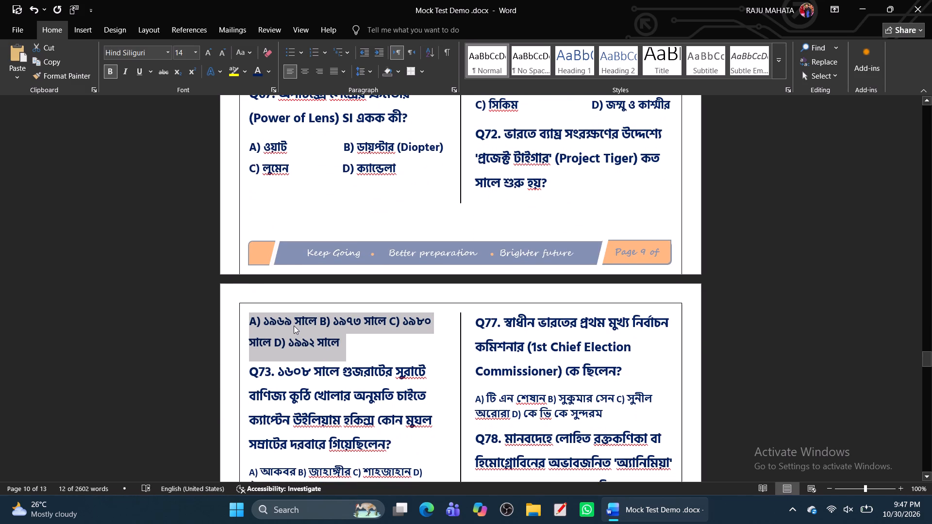
# Widen the gap between options A and B of Q72 with extra spaces until option C moves onto the second line.
pyautogui.click(318, 325)
pyautogui.press('space')
pyautogui.press('space')
pyautogui.press('space')
pyautogui.press('space')
pyautogui.press('space')
pyautogui.press('space')
pyautogui.press('space')
pyautogui.press('space')
pyautogui.press('space')
pyautogui.press('space')
pyautogui.press('space')
pyautogui.press('space')
pyautogui.press('space')
pyautogui.press('space')
pyautogui.press('space')
pyautogui.press('space')
pyautogui.press('space')
pyautogui.press('space')
pyautogui.press('space')
pyautogui.press('space')
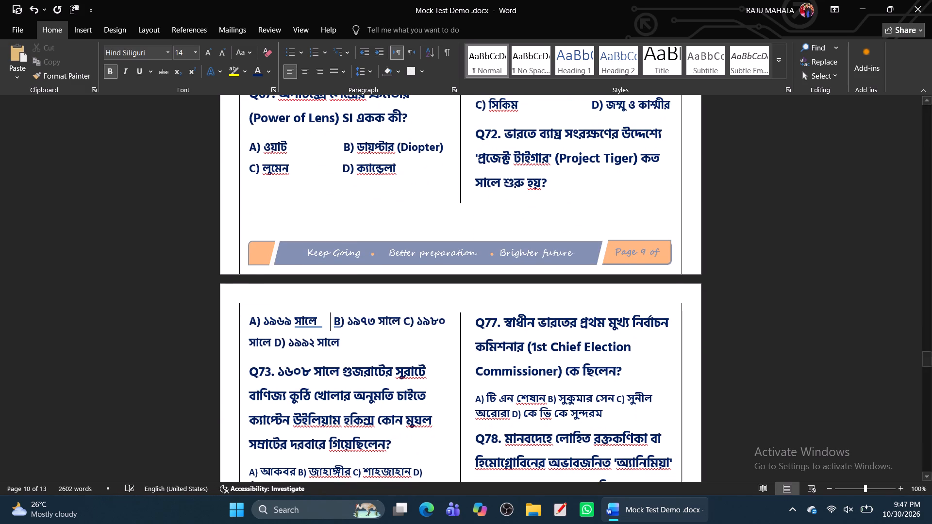
# Insert spaces between options C and D of Q72 to line option D up below option B.
pyautogui.click(320, 350)
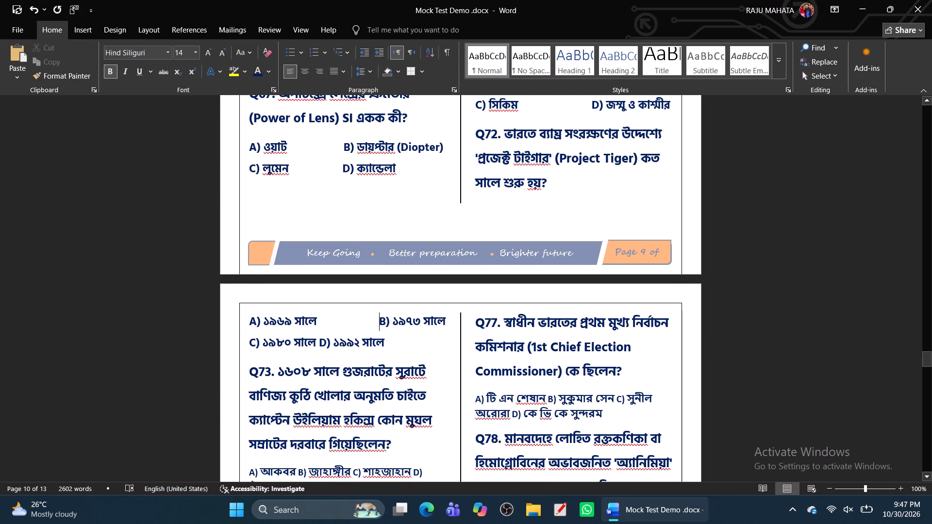
pyautogui.press('space')
pyautogui.press('space')
pyautogui.press('space')
pyautogui.press('space')
pyautogui.press('space')
pyautogui.press('space')
pyautogui.press('space')
pyautogui.press('space')
pyautogui.press('space')
pyautogui.press('space')
pyautogui.press('space')
pyautogui.press('space')
pyautogui.press('space')
pyautogui.press('space')
pyautogui.press('space')
pyautogui.press('space')
pyautogui.press('space')
pyautogui.press('space')
pyautogui.press('space')
pyautogui.press('space')
pyautogui.press('space')
pyautogui.press('space')
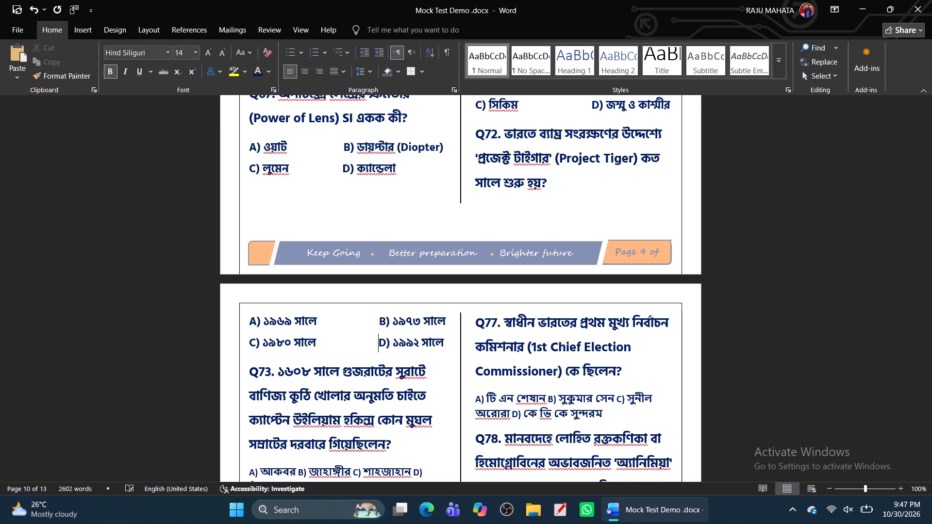
# Set the answer options of Q73 to Hind Siliguri at size 14.
pyautogui.scroll(-4, 320, 351)
pyautogui.moveTo(249, 355); pyautogui.dragTo(302, 373)
pyautogui.click(323, 332)
pyautogui.press('h')
pyautogui.press('Return')
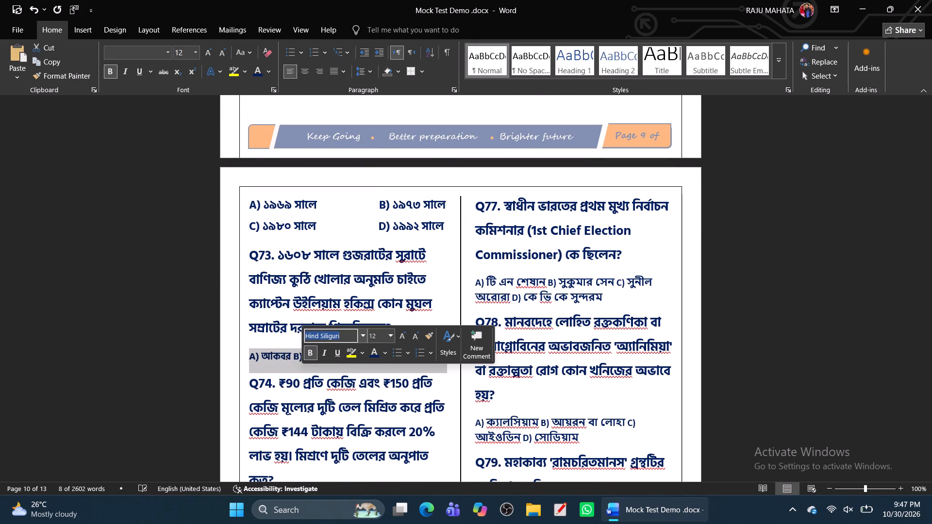
pyautogui.click(401, 335)
# Widen the gap between options A and B of Q73 with spaces and start option C on a new line.
pyautogui.scroll(-2, 327, 347)
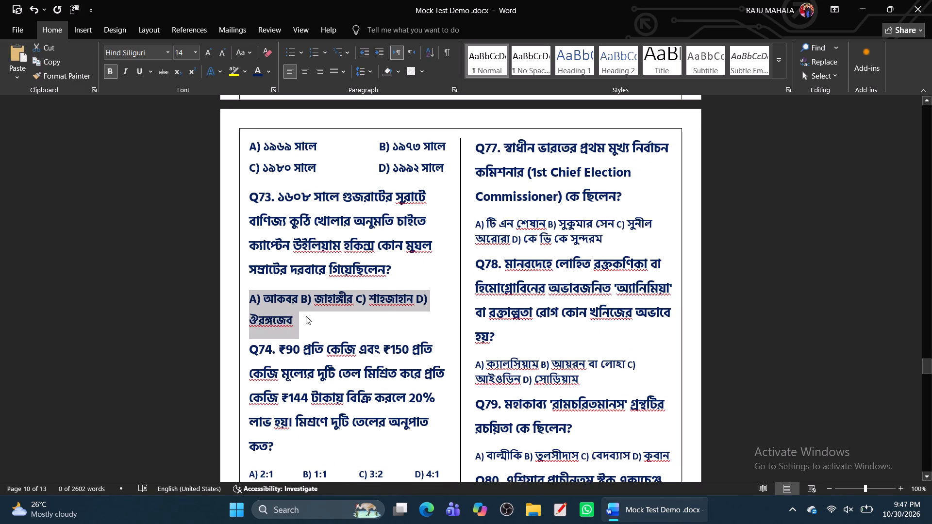
pyautogui.click(303, 304)
pyautogui.press('space')
pyautogui.press('space')
pyautogui.press('space')
pyautogui.press('space')
pyautogui.press('space')
pyautogui.press('space')
pyautogui.press('space')
pyautogui.press('space')
pyautogui.press('space')
pyautogui.press('space')
pyautogui.press('space')
pyautogui.press('space')
pyautogui.press('space')
pyautogui.press('space')
pyautogui.press('space')
pyautogui.press('space')
pyautogui.press('space')
pyautogui.press('space')
pyautogui.press('space')
pyautogui.press('space')
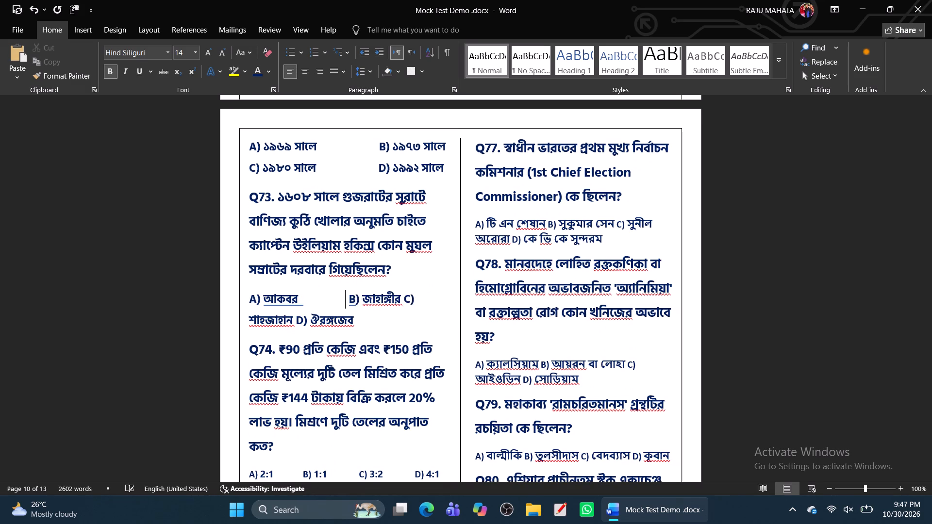
pyautogui.press('space')
pyautogui.press('space')
pyautogui.press('space')
pyautogui.press('space')
pyautogui.press('space')
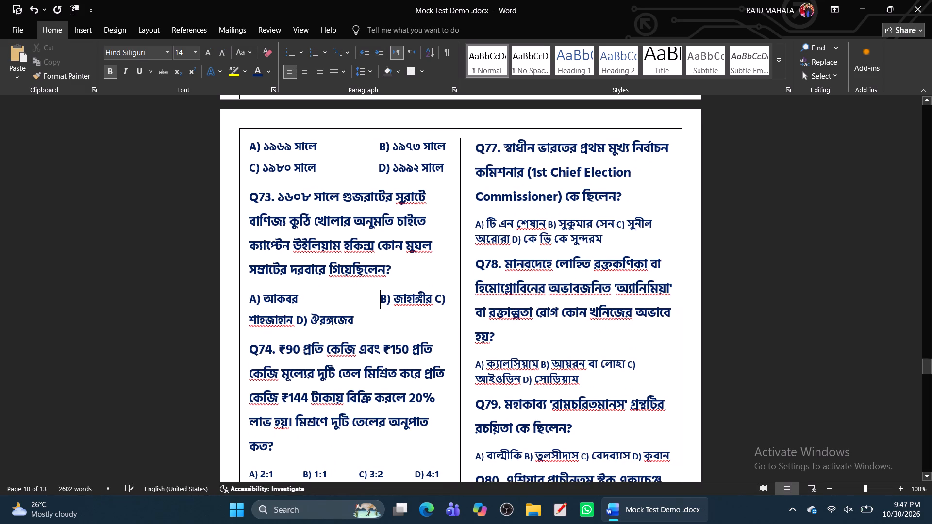
pyautogui.press('BackSpace')
pyautogui.click(434, 298)
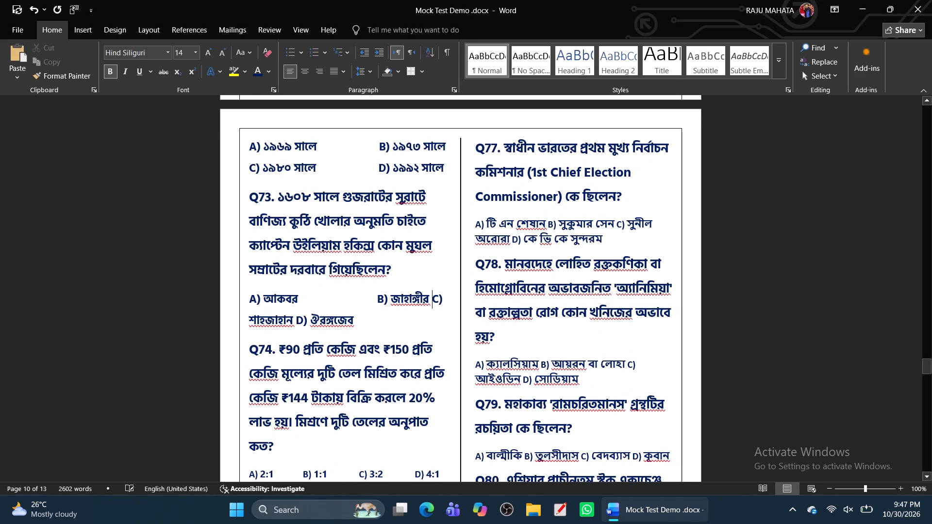
pyautogui.press('Return')
# Insert spaces between options C and D of Q73 to line option D up below option B.
pyautogui.click(308, 327)
pyautogui.press('space')
pyautogui.press('space')
pyautogui.press('space')
pyautogui.press('space')
pyautogui.press('space')
pyautogui.press('space')
pyautogui.press('space')
pyautogui.press('space')
pyautogui.press('space')
pyautogui.press('space')
pyautogui.press('space')
pyautogui.press('space')
pyautogui.press('space')
pyautogui.press('space')
pyautogui.press('space')
pyautogui.press('space')
pyautogui.press('space')
pyautogui.press('space')
pyautogui.press('space')
pyautogui.press('space')
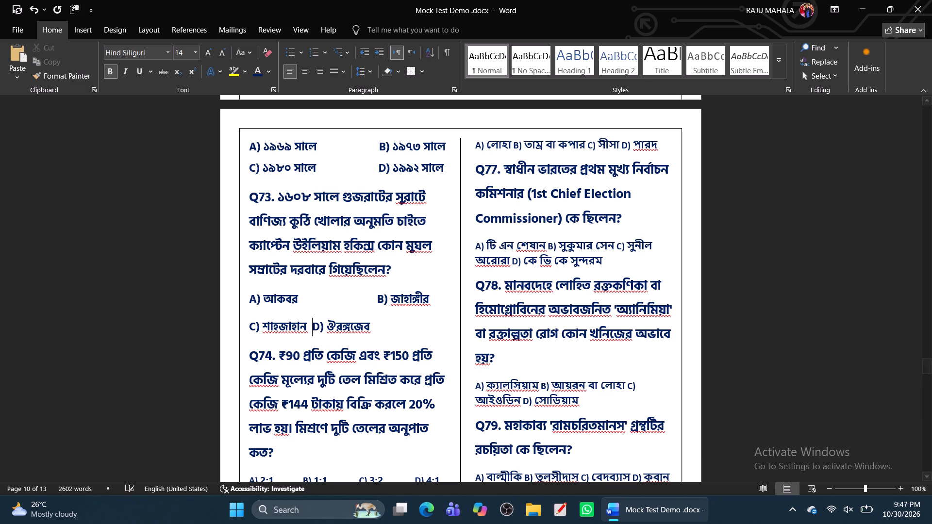
pyautogui.press('space')
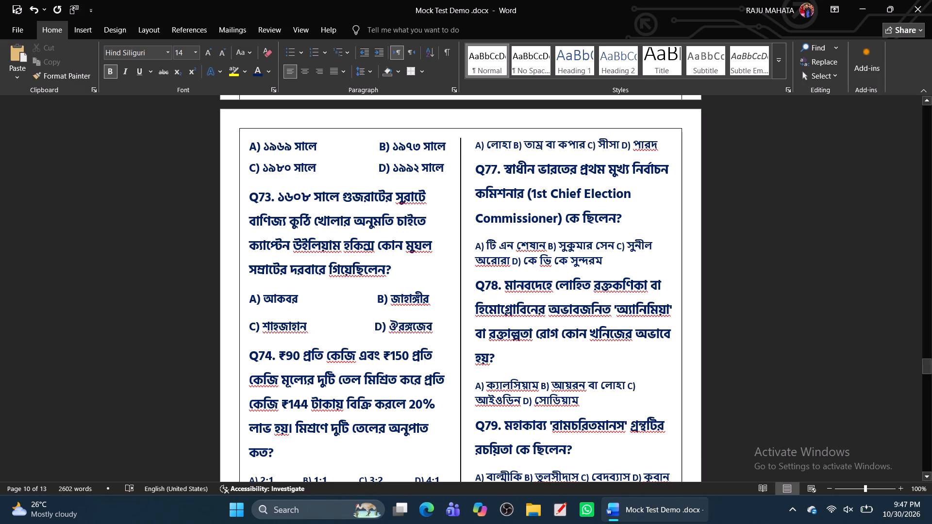
pyautogui.click(314, 299)
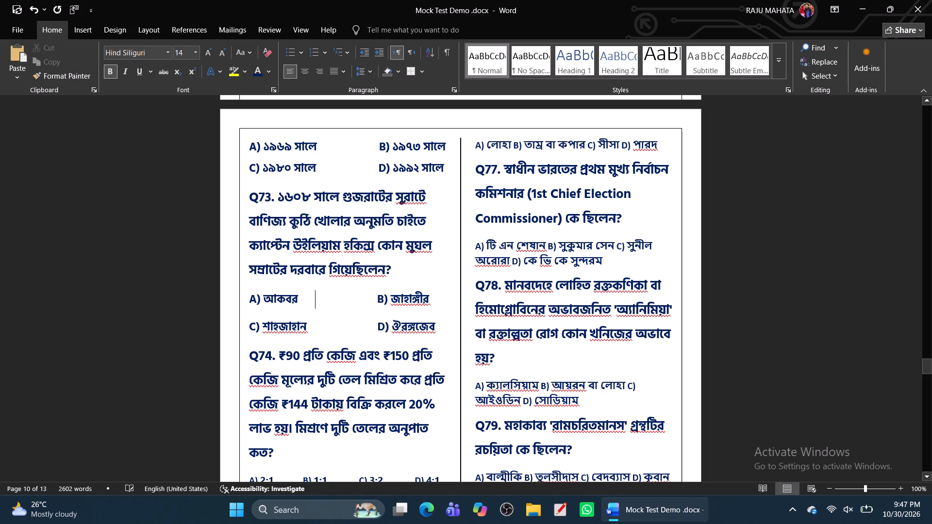
pyautogui.click(377, 331)
pyautogui.press('BackSpace')
pyautogui.scroll(-4, 366, 356)
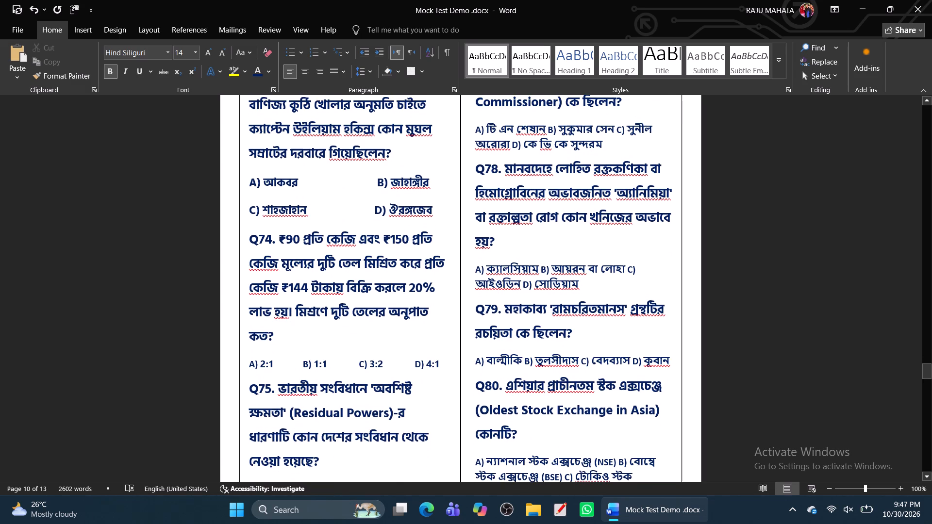
pyautogui.press('space')
# Set the answer options of Q74 to Hind Siliguri at size 14.
pyautogui.scroll(-4, 362, 262)
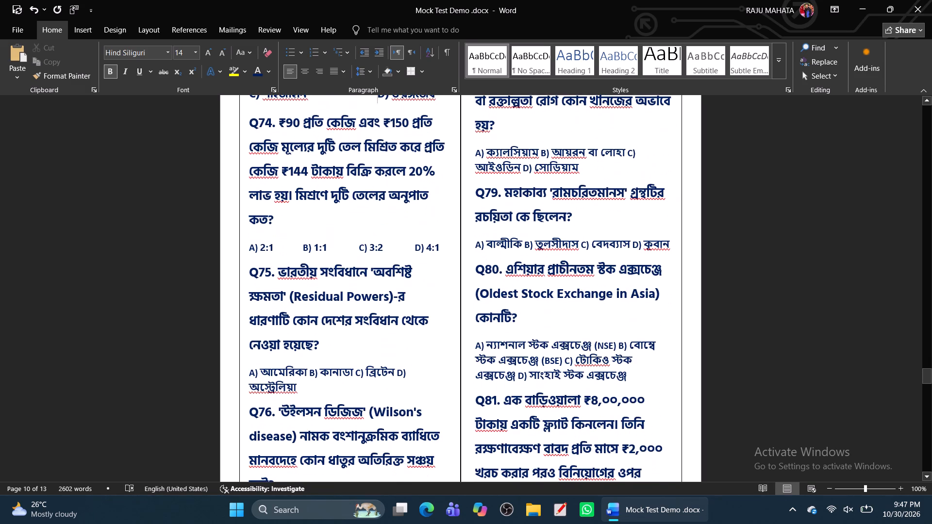
pyautogui.moveTo(244, 249); pyautogui.dragTo(446, 253)
pyautogui.click(464, 208)
pyautogui.click(466, 213)
pyautogui.press('h')
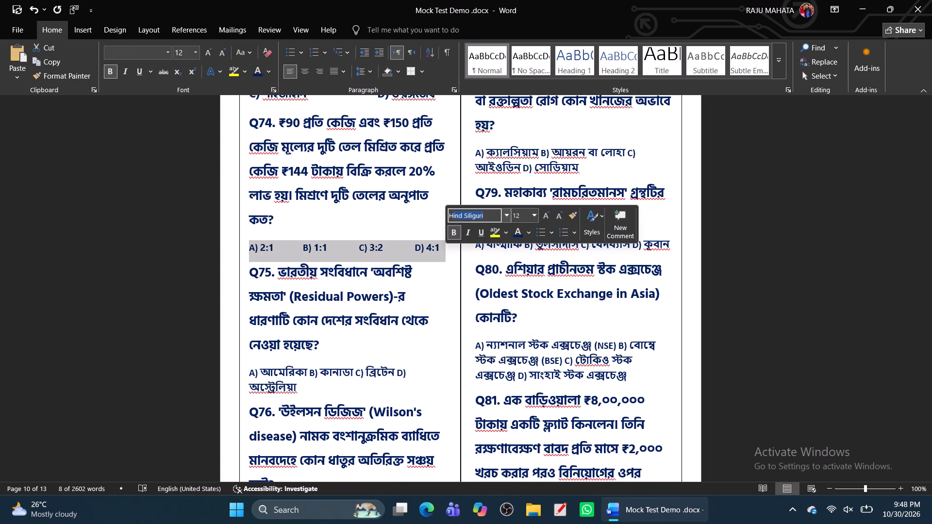
pyautogui.press('Return')
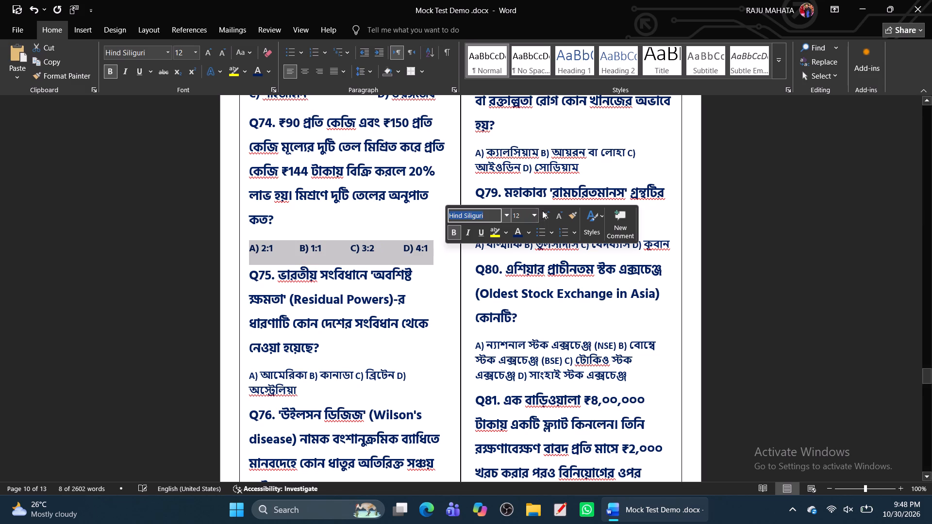
pyautogui.click(549, 216)
# Widen the gap between options A and B of Q74 with extra spaces until option C moves onto the second line.
pyautogui.click(306, 253)
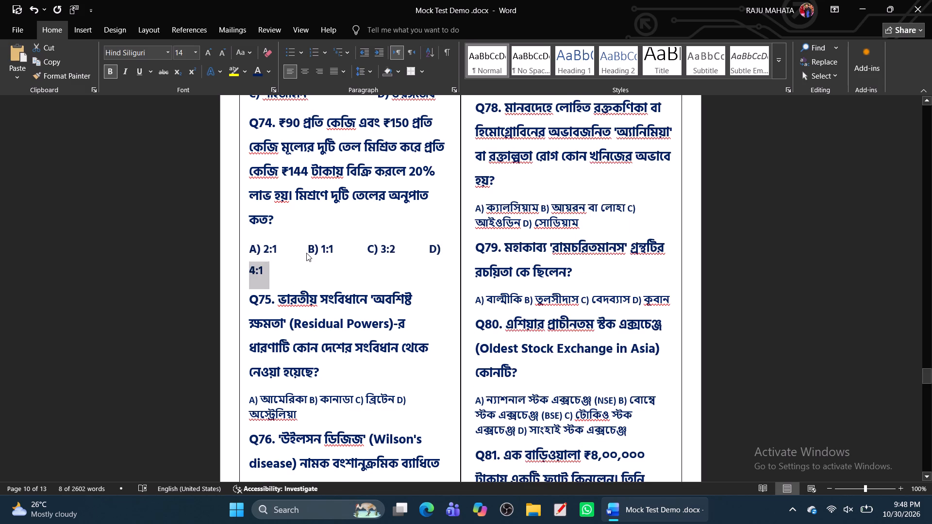
pyautogui.press('space')
pyautogui.press('space')
pyautogui.press('space')
pyautogui.press('space')
pyautogui.press('space')
pyautogui.press('space')
pyautogui.press('space')
pyautogui.press('space')
pyautogui.press('space')
pyautogui.press('space')
pyautogui.press('space')
pyautogui.press('space')
pyautogui.press('space')
pyautogui.press('space')
pyautogui.press('space')
pyautogui.press('space')
pyautogui.press('space')
pyautogui.press('space')
pyautogui.press('space')
pyautogui.press('space')
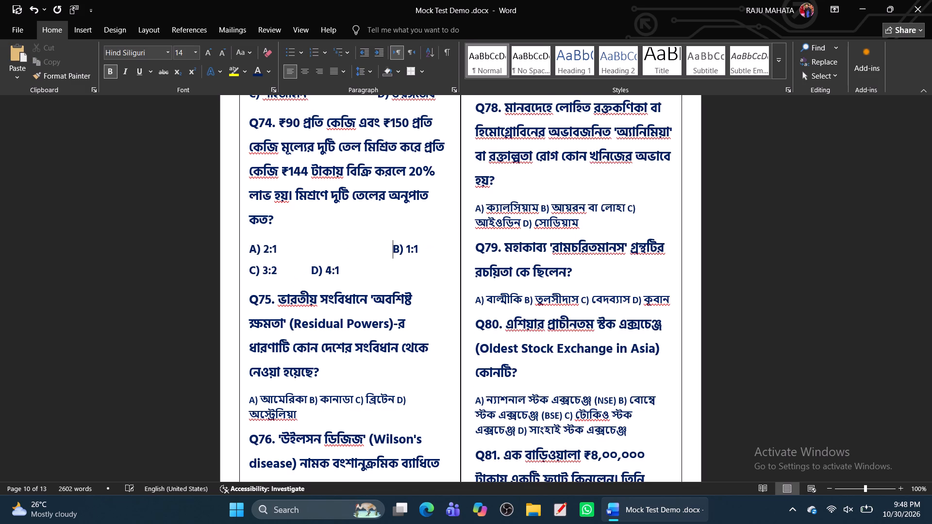
pyautogui.press('space')
# Insert spaces between options C and D of Q74 to line option D up below option B.
pyautogui.click(310, 274)
pyautogui.press('space')
pyautogui.press('space')
pyautogui.press('space')
pyautogui.press('space')
pyautogui.press('space')
pyautogui.press('space')
pyautogui.press('space')
pyautogui.press('space')
pyautogui.press('space')
pyautogui.press('space')
pyautogui.press('space')
pyautogui.press('space')
pyautogui.press('space')
pyautogui.press('space')
pyautogui.press('space')
pyautogui.press('space')
pyautogui.press('space')
pyautogui.press('space')
pyautogui.press('space')
pyautogui.press('space')
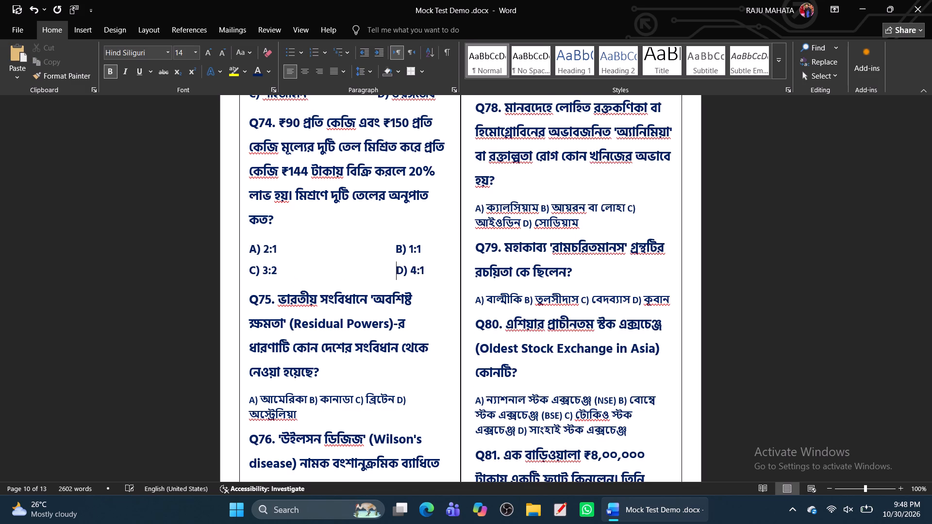
# Set the answer options of Q75 to Hind Siliguri at size 14.
pyautogui.scroll(-5, 305, 282)
pyautogui.moveTo(236, 253); pyautogui.dragTo(287, 268)
pyautogui.click(323, 229)
pyautogui.press('h')
pyautogui.press('Return')
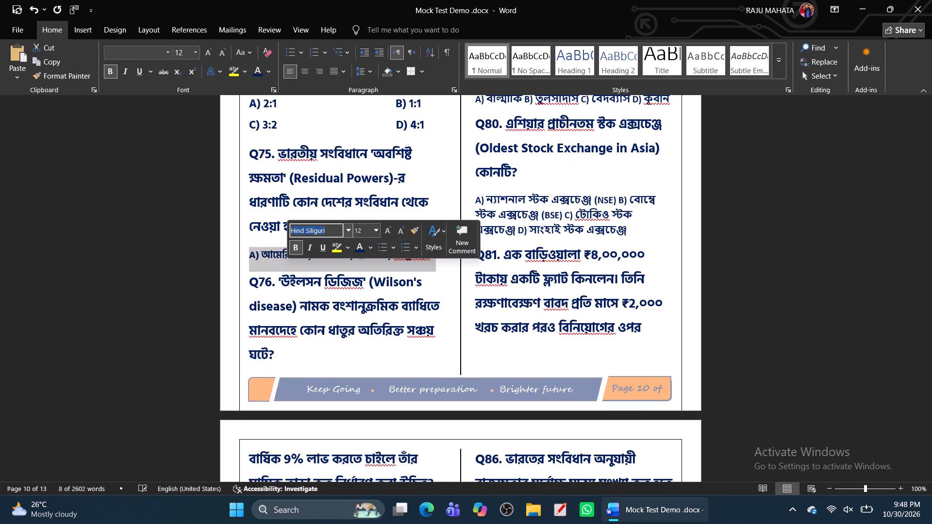
pyautogui.click(387, 228)
pyautogui.click(313, 274)
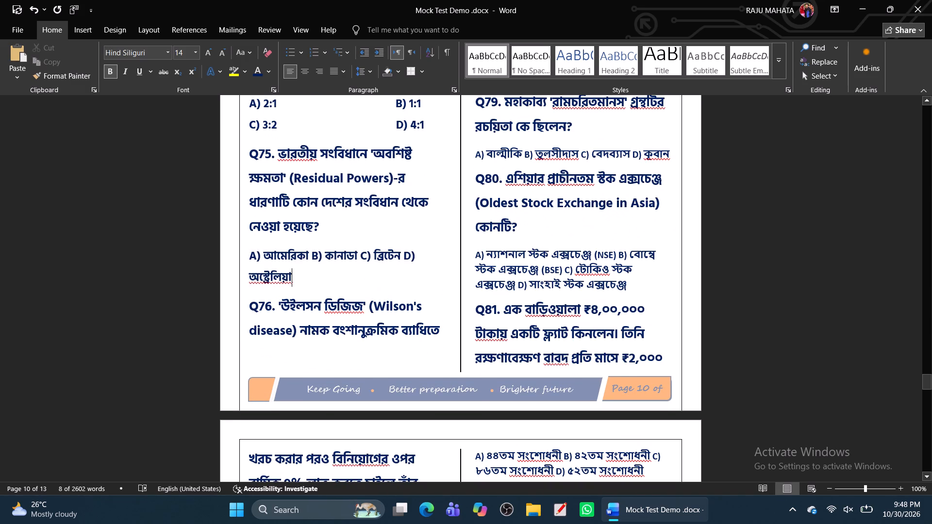
# Widen the gap between options A and B of Q75 with extra spaces, placing option B toward the column's far side.
pyautogui.click(314, 258)
pyautogui.press('space')
pyautogui.press('space')
pyautogui.press('space')
pyautogui.press('space')
pyautogui.press('space')
pyautogui.press('space')
pyautogui.press('space')
pyautogui.press('space')
pyautogui.press('space')
pyautogui.press('space')
pyautogui.press('space')
pyautogui.press('space')
pyautogui.press('space')
pyautogui.press('space')
pyautogui.press('space')
pyautogui.press('space')
pyautogui.press('space')
pyautogui.press('space')
pyautogui.press('space')
pyautogui.press('space')
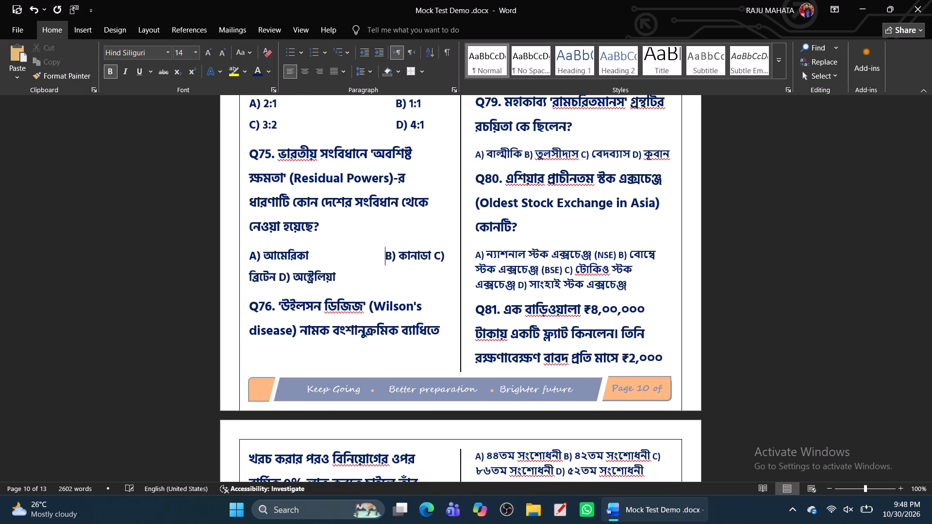
# Break the line before option C of Q75 so that options C and D start on their own line.
pyautogui.click(432, 255)
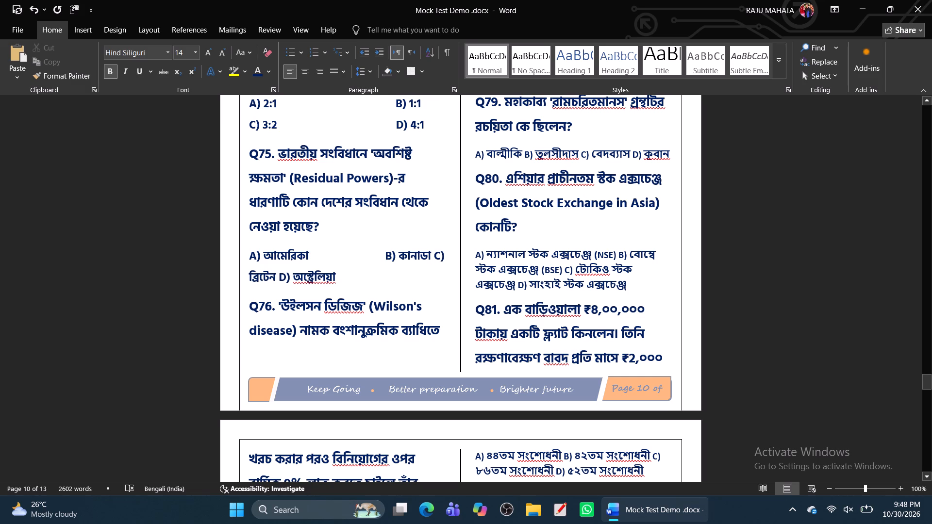
pyautogui.click(434, 257)
pyautogui.press('Return')
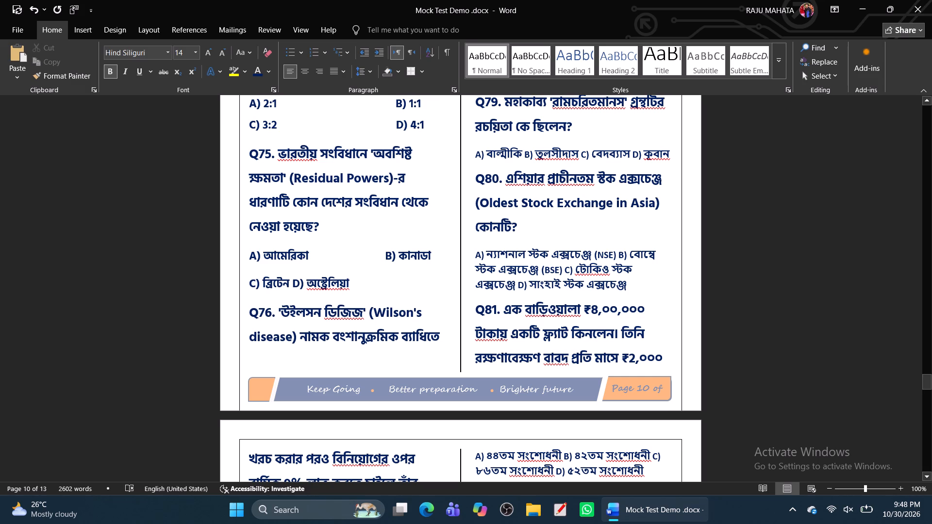
# Insert spaces between options C and D of Q75 to line option D up below option B.
pyautogui.click(291, 285)
pyautogui.press('space')
pyautogui.press('space')
pyautogui.press('space')
pyautogui.press('space')
pyautogui.press('space')
pyautogui.press('space')
pyautogui.press('space')
pyautogui.press('space')
pyautogui.press('space')
pyautogui.press('space')
pyautogui.press('space')
pyautogui.press('space')
pyautogui.press('space')
pyautogui.press('space')
pyautogui.press('space')
pyautogui.press('space')
pyautogui.press('space')
pyautogui.press('space')
pyautogui.press('space')
pyautogui.press('space')
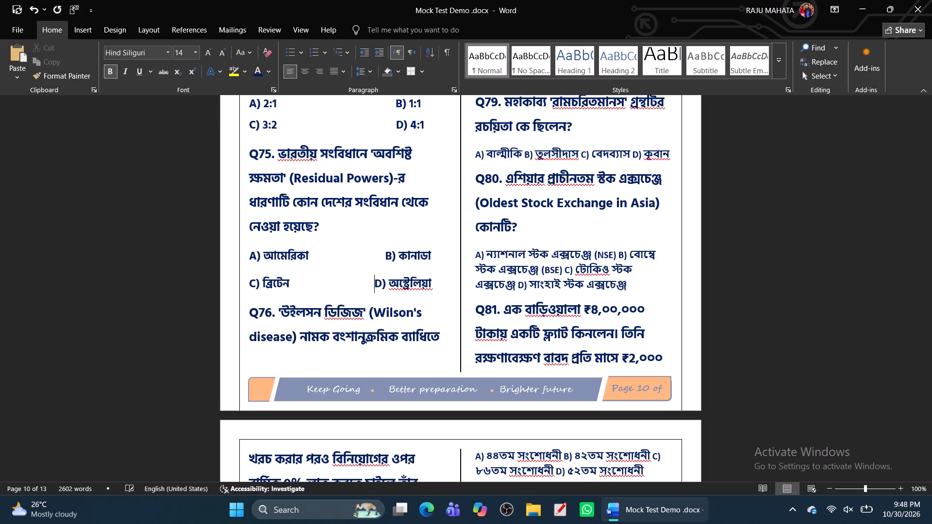
pyautogui.press('space')
pyautogui.press('space')
pyautogui.press('space')
pyautogui.press('space')
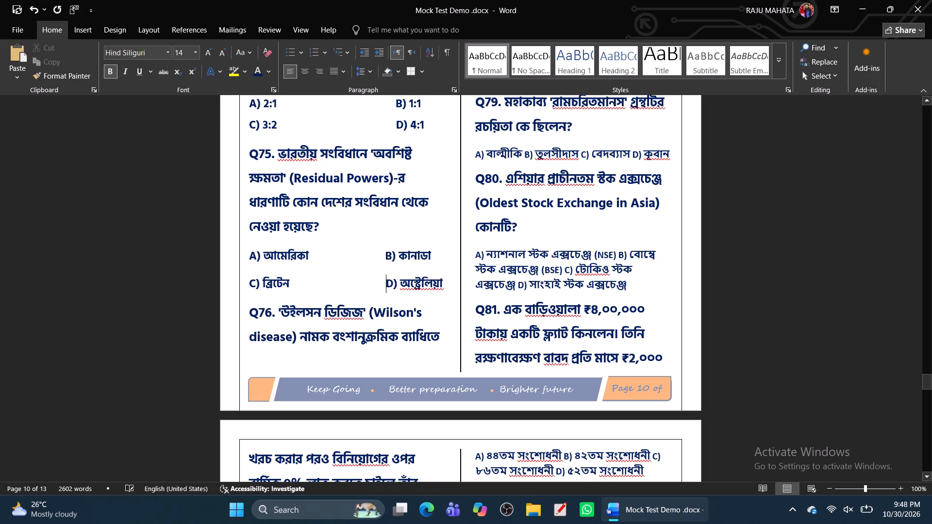
pyautogui.click(355, 231)
# Set the answer options of Q76 to Hind Siliguri at size 14.
pyautogui.scroll(-5, 345, 314)
pyautogui.scroll(2, 351, 310)
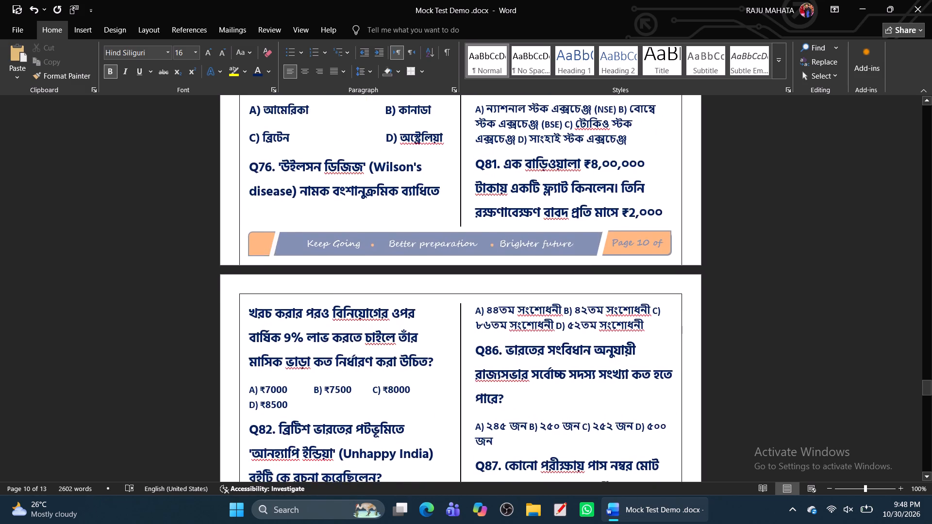
pyautogui.scroll(20, 390, 303)
pyautogui.scroll(-2, 584, 227)
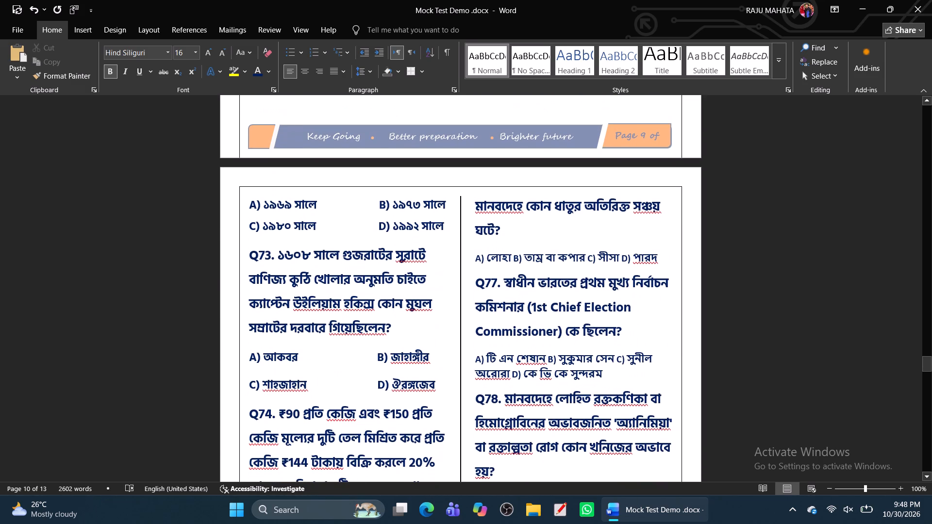
pyautogui.moveTo(471, 259); pyautogui.dragTo(652, 255)
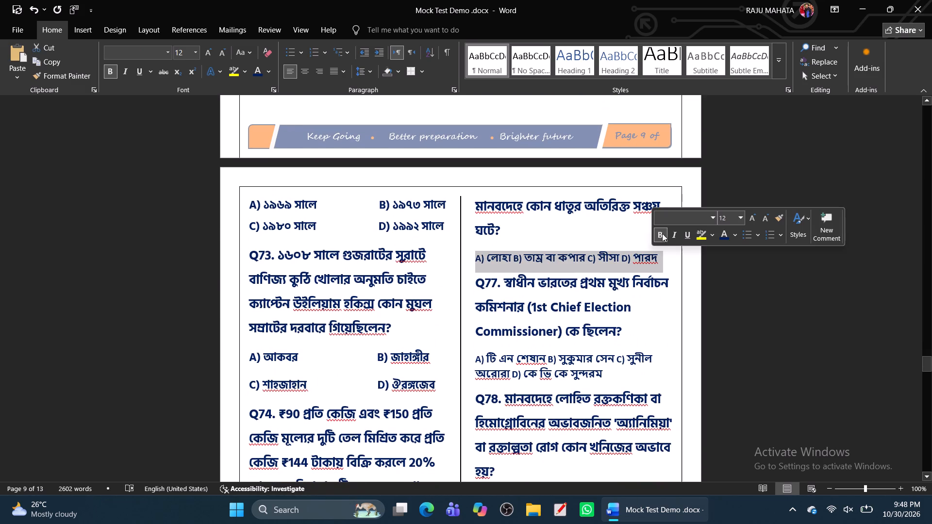
pyautogui.click(670, 223)
pyautogui.click(672, 217)
pyautogui.press('h')
pyautogui.press('Return')
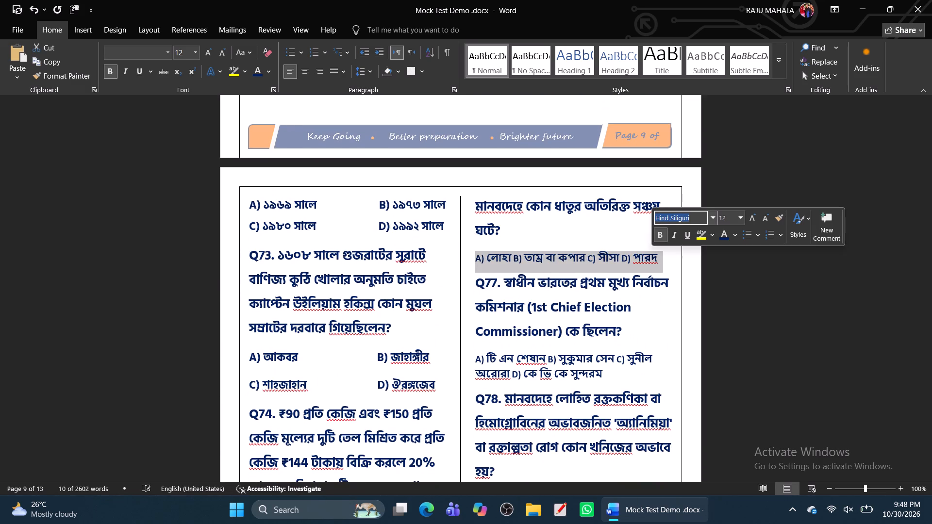
pyautogui.click(749, 218)
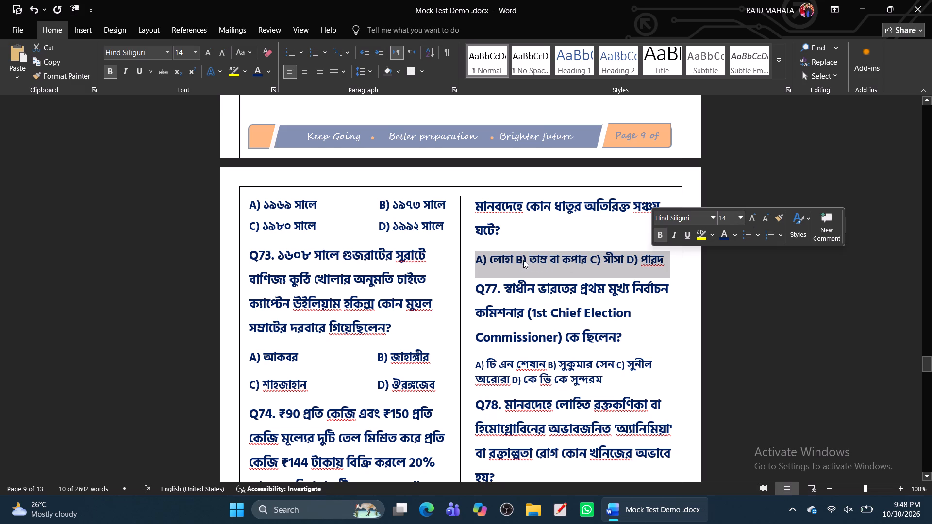
# Widen the gap between options A and B of Q76 with extra spaces until option C moves onto the second line.
pyautogui.click(516, 267)
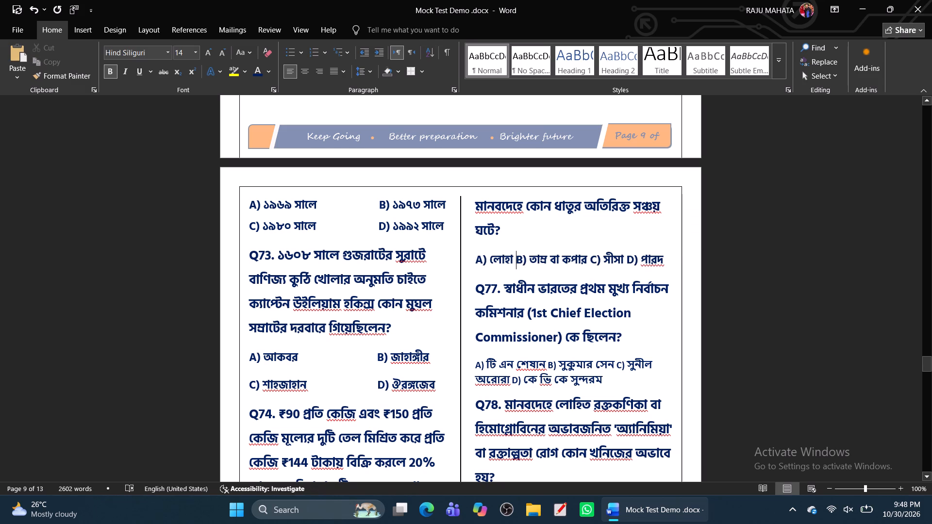
pyautogui.press('space')
pyautogui.press('space')
pyautogui.press('space')
pyautogui.press('space')
pyautogui.press('space')
pyautogui.press('space')
pyautogui.press('space')
pyautogui.press('space')
pyautogui.press('space')
pyautogui.press('space')
pyautogui.press('space')
pyautogui.press('space')
pyautogui.press('space')
pyautogui.press('space')
pyautogui.press('space')
pyautogui.press('space')
pyautogui.press('space')
pyautogui.press('space')
pyautogui.press('space')
pyautogui.press('space')
pyautogui.press('space')
pyautogui.press('space')
pyautogui.press('space')
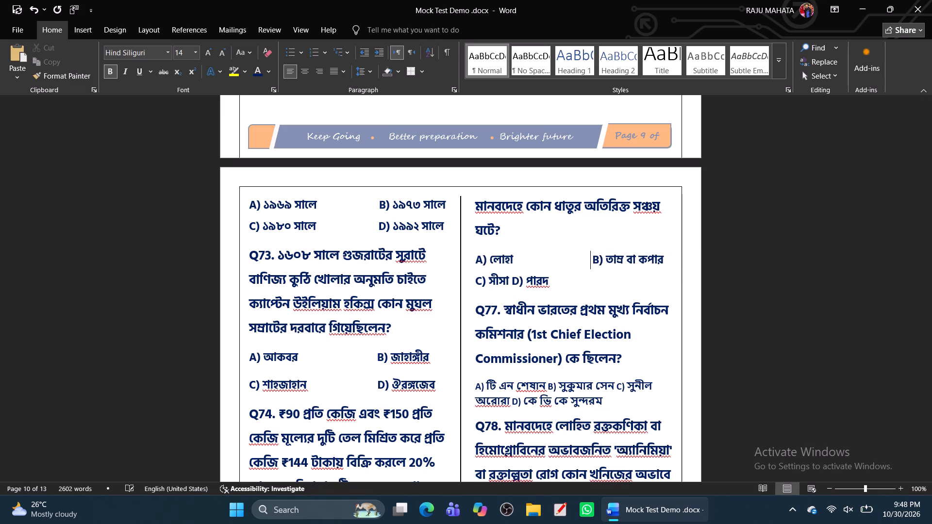
# Insert spaces between options C and D of Q76 to line option D up below option B.
pyautogui.click(511, 282)
pyautogui.press('space')
pyautogui.press('space')
pyautogui.press('space')
pyautogui.press('space')
pyautogui.press('space')
pyautogui.press('space')
pyautogui.press('space')
pyautogui.press('space')
pyautogui.press('space')
pyautogui.press('space')
pyautogui.press('space')
pyautogui.press('space')
pyautogui.press('space')
pyautogui.press('space')
pyautogui.press('space')
pyautogui.press('space')
pyautogui.press('space')
pyautogui.press('space')
pyautogui.press('space')
pyautogui.press('space')
pyautogui.press('space')
pyautogui.press('space')
pyautogui.press('space')
pyautogui.press('space')
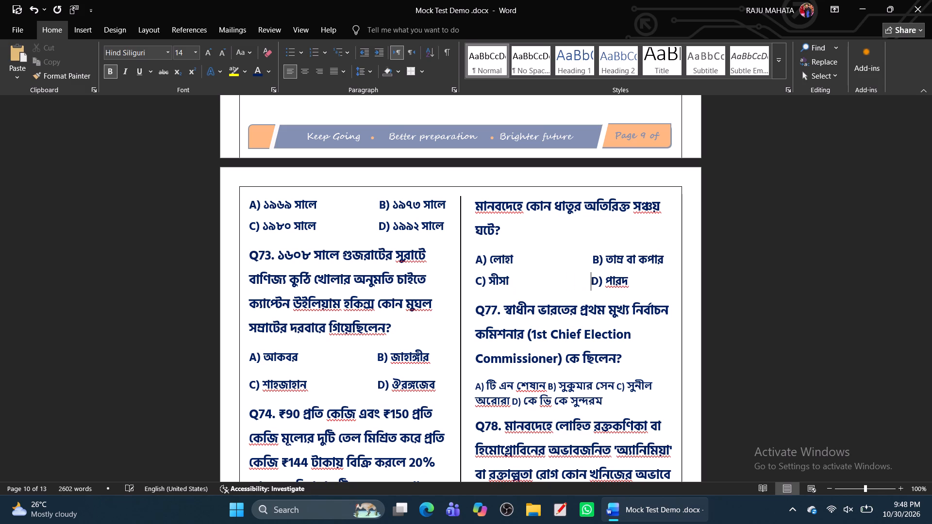
# Set the answer options of Q77 to Hind Siliguri at size 14.
pyautogui.scroll(-3, 510, 308)
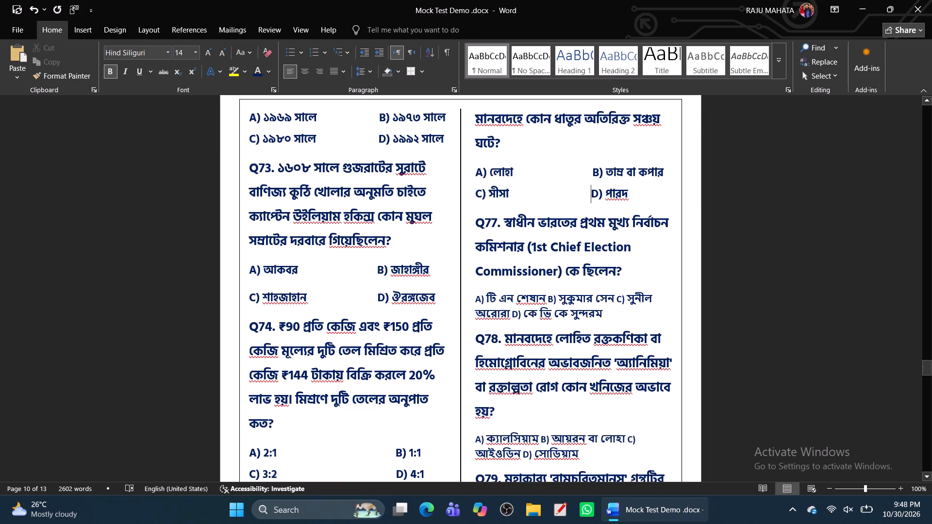
pyautogui.moveTo(473, 295); pyautogui.dragTo(608, 309)
pyautogui.click(624, 271)
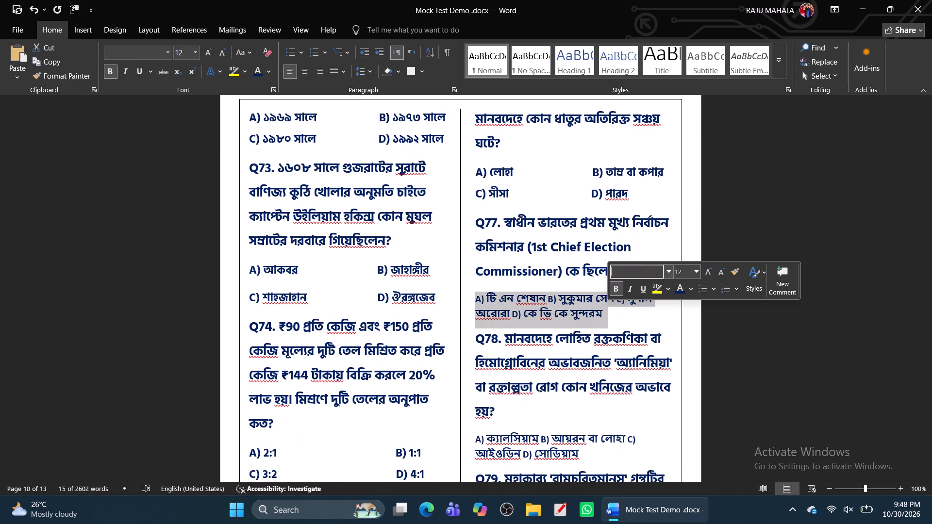
pyautogui.press('h')
pyautogui.press('Return')
pyautogui.click(715, 266)
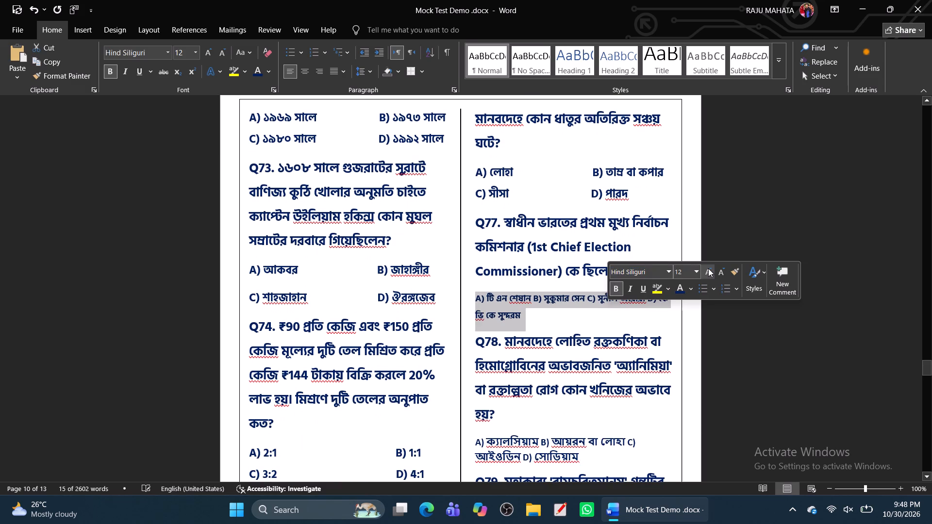
pyautogui.click(708, 268)
pyautogui.click(708, 268)
pyautogui.click(635, 325)
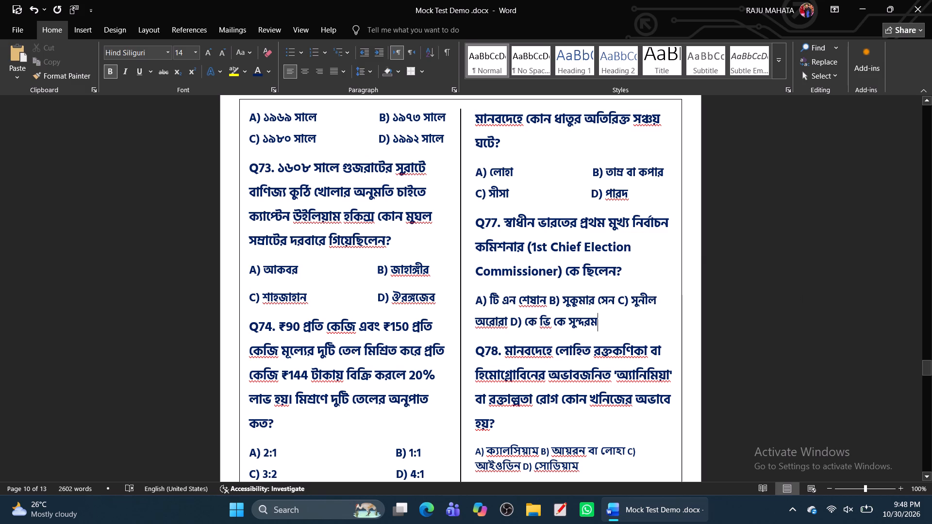
# Widen the gap between options A and B of Q77 with extra spaces until option C moves onto the second line.
pyautogui.click(551, 301)
pyautogui.press('space')
pyautogui.press('space')
pyautogui.press('space')
pyautogui.press('space')
pyautogui.press('space')
pyautogui.press('space')
pyautogui.press('space')
pyautogui.press('space')
pyautogui.press('space')
pyautogui.press('space')
pyautogui.press('space')
pyautogui.press('space')
pyautogui.press('space')
pyautogui.press('space')
pyautogui.press('space')
pyautogui.press('space')
pyautogui.press('space')
pyautogui.press('space')
pyautogui.press('space')
pyautogui.press('space')
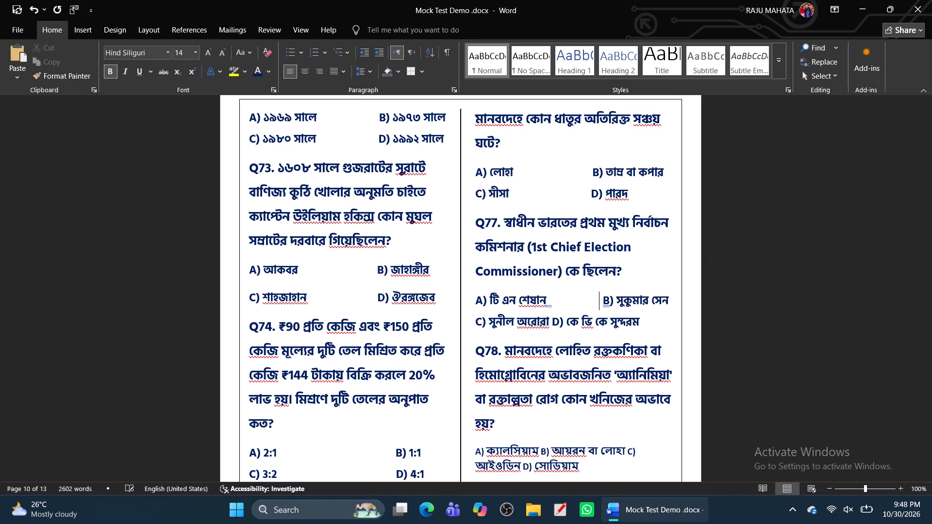
# Insert spaces between options C and D of Q77 to shift option D toward the position below option B.
pyautogui.click(550, 328)
pyautogui.press('space')
pyautogui.press('space')
pyautogui.press('space')
pyautogui.press('space')
pyautogui.press('space')
pyautogui.press('space')
pyautogui.press('space')
pyautogui.press('space')
pyautogui.press('space')
pyautogui.press('space')
pyautogui.press('space')
pyautogui.press('space')
pyautogui.press('space')
pyautogui.press('space')
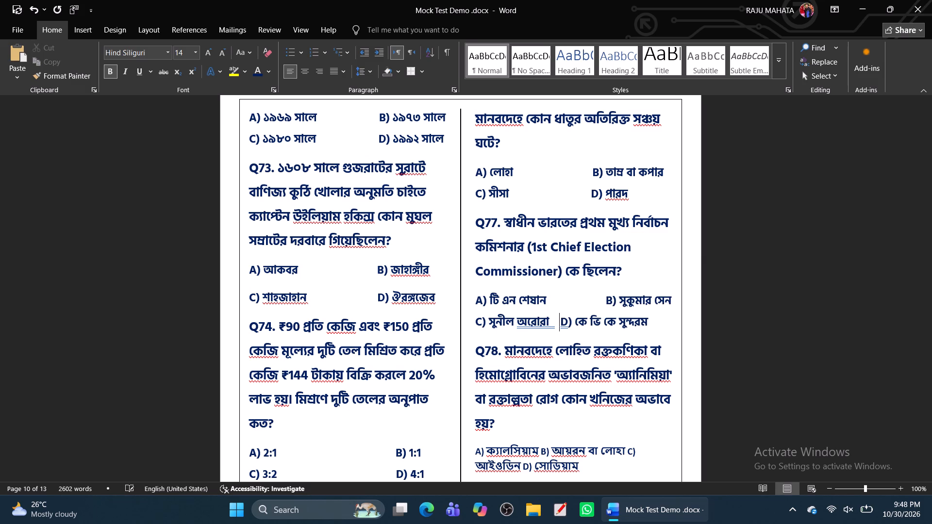
# Remove surplus spaces before options B and D of Q77 to narrow both gaps and fit option D on one line.
pyautogui.click(615, 299)
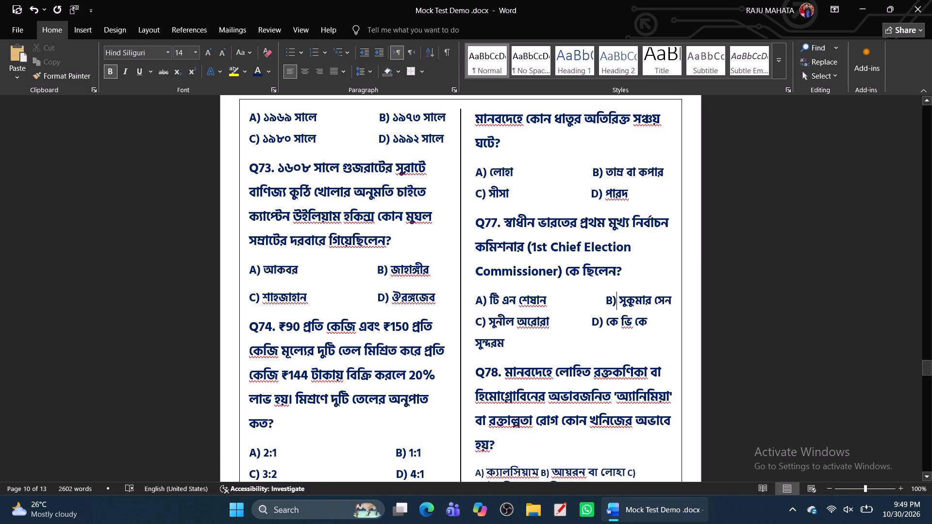
pyautogui.click(605, 300)
pyautogui.press('BackSpace')
pyautogui.press('BackSpace')
pyautogui.press('BackSpace')
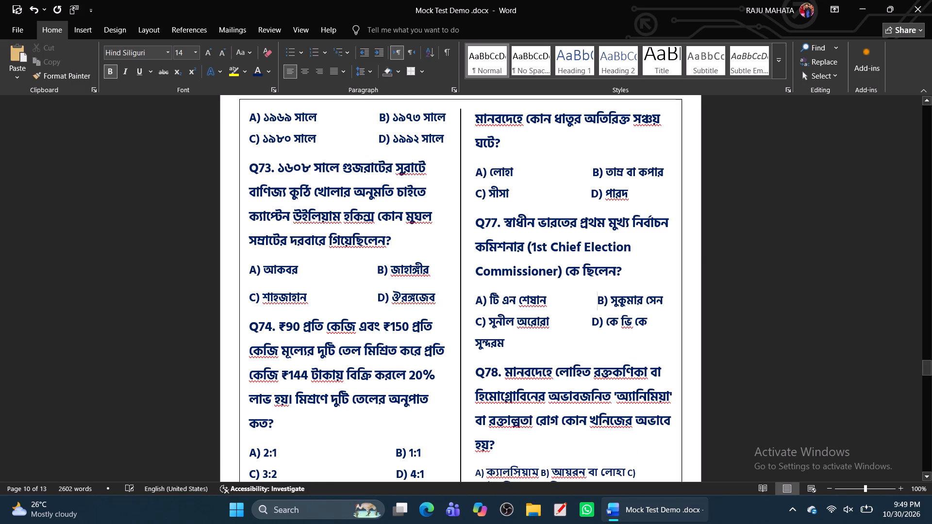
pyautogui.click(592, 326)
pyautogui.press('BackSpace')
pyautogui.press('BackSpace')
pyautogui.press('BackSpace')
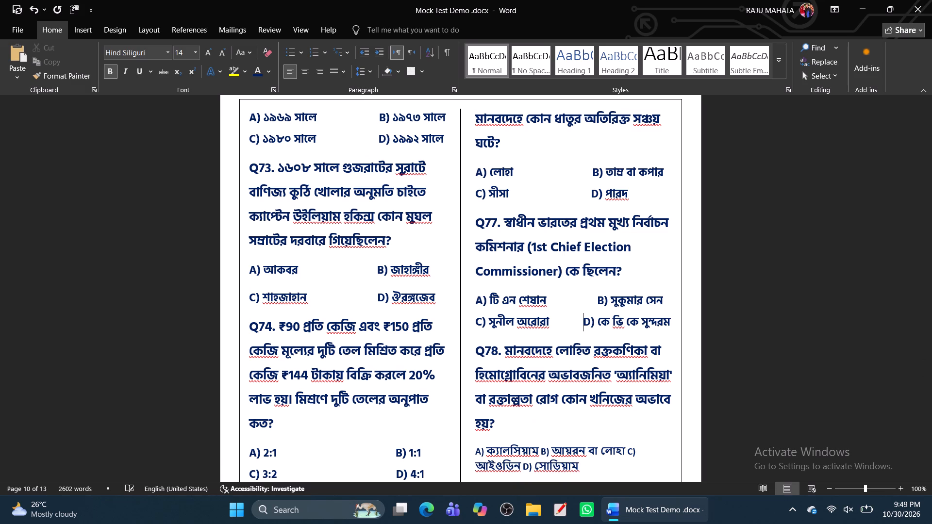
pyautogui.click(597, 295)
pyautogui.press('BackSpace')
pyautogui.press('BackSpace')
pyautogui.press('BackSpace')
pyautogui.press('BackSpace')
pyautogui.press('BackSpace')
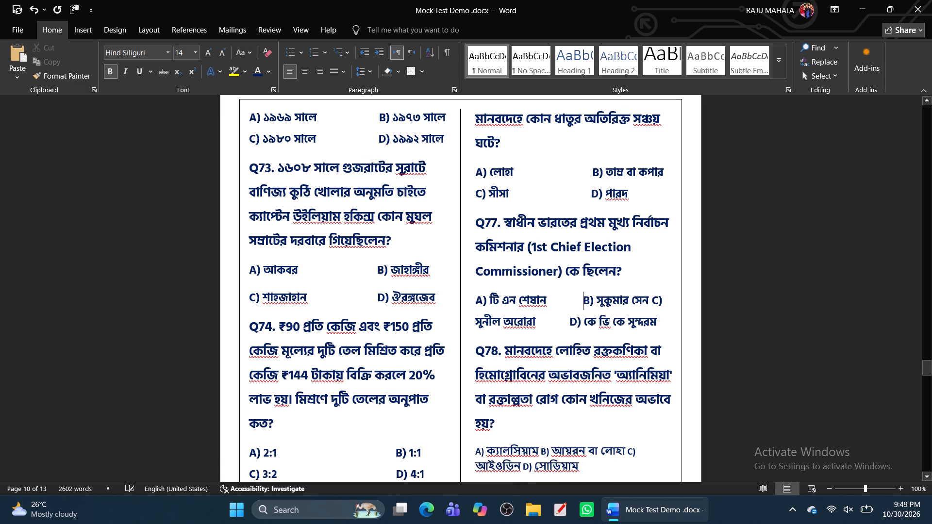
# Break Q77's options after option B so options C and D start on their own line.
pyautogui.click(656, 303)
pyautogui.click(650, 303)
pyautogui.click(650, 303)
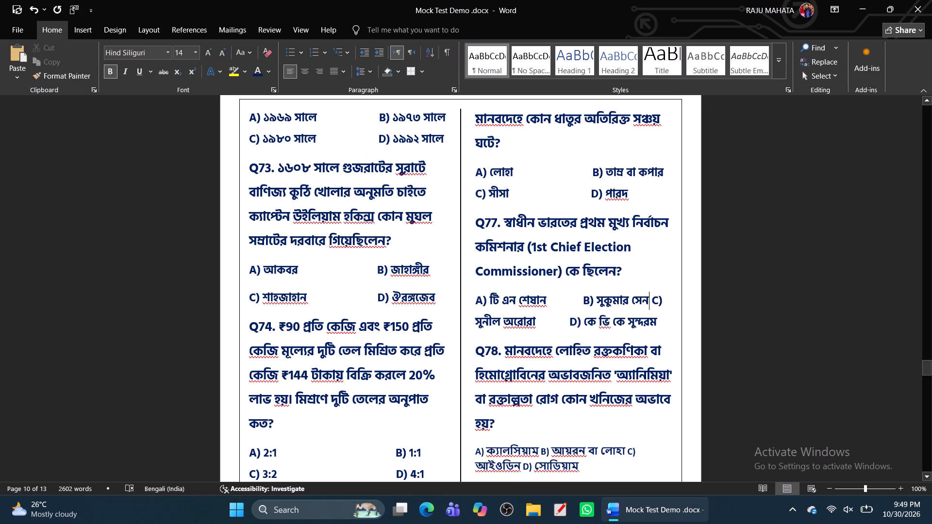
pyautogui.click(652, 303)
pyautogui.press('Return')
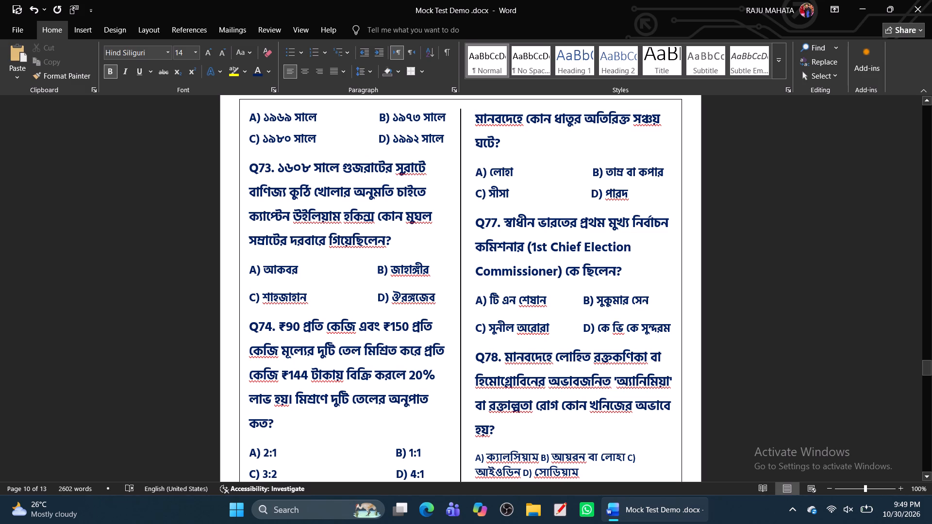
# Set the answer options of Q78 to Hind Siliguri at size 14.
pyautogui.scroll(-4, 517, 333)
pyautogui.moveTo(474, 340); pyautogui.dragTo(551, 347)
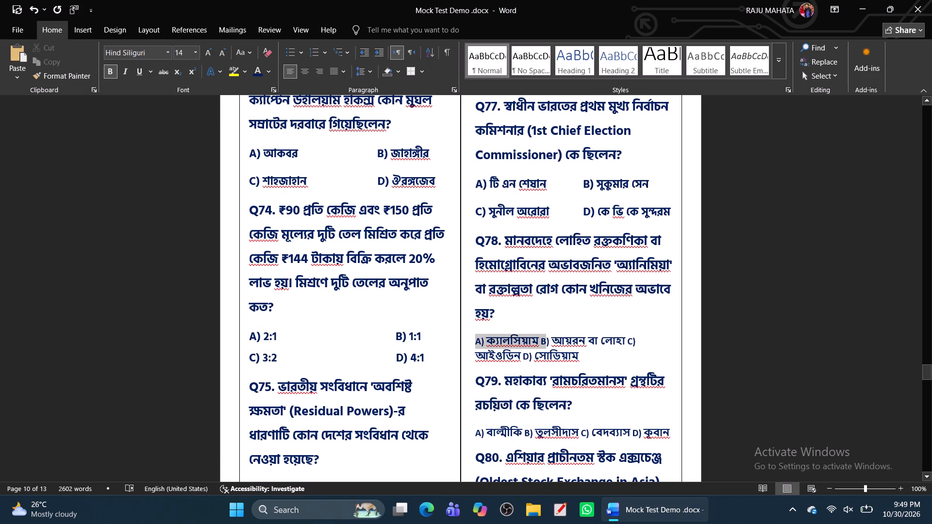
pyautogui.moveTo(551, 347); pyautogui.dragTo(581, 350)
pyautogui.click(609, 310)
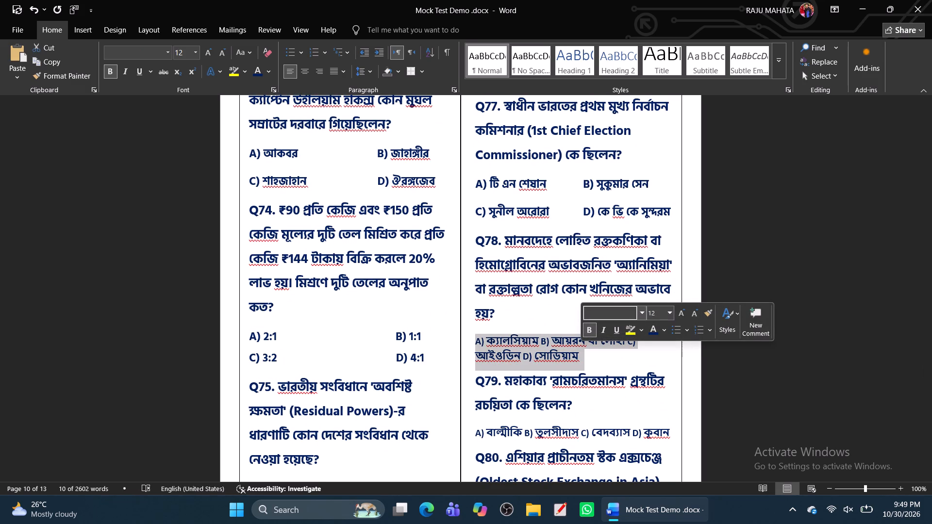
pyautogui.press('h')
pyautogui.press('Return')
pyautogui.click(686, 313)
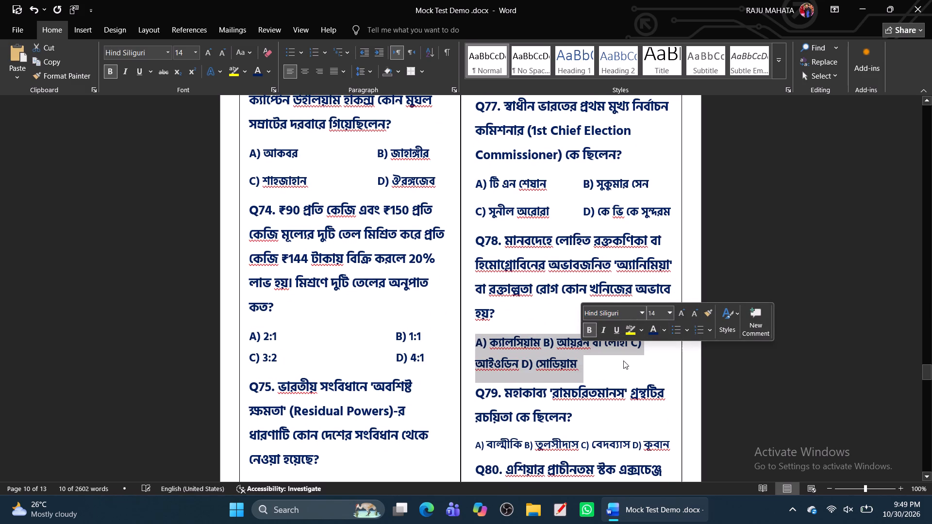
pyautogui.click(617, 366)
# Widen the gap between options A and B of Q78 with extra spaces until option C moves onto the second line.
pyautogui.click(545, 348)
pyautogui.press('space')
pyautogui.press('space')
pyautogui.press('space')
pyautogui.press('space')
pyautogui.press('space')
pyautogui.press('space')
pyautogui.press('space')
pyautogui.press('space')
pyautogui.press('space')
pyautogui.press('space')
pyautogui.press('space')
pyautogui.press('space')
pyautogui.press('space')
pyautogui.press('space')
pyautogui.press('space')
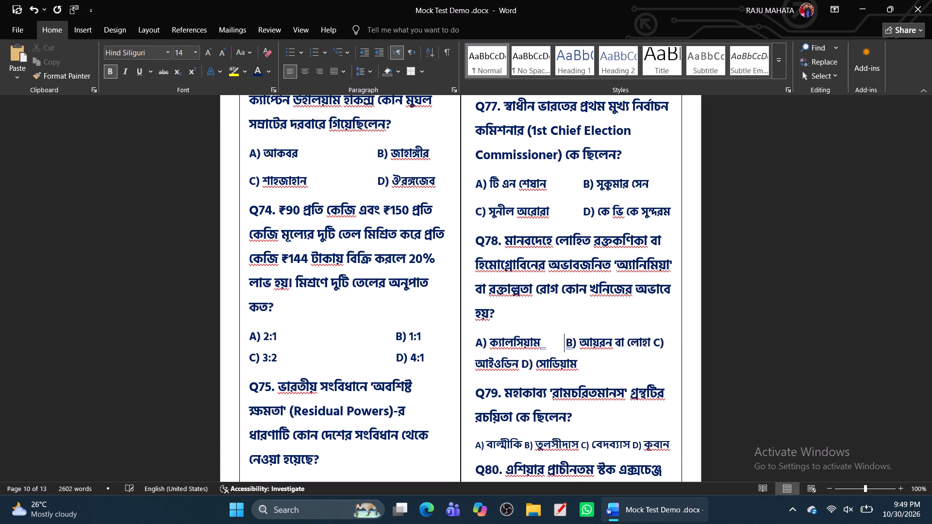
# Insert spaces between options C and D of Q78 to line option D up below option B.
pyautogui.click(535, 368)
pyautogui.press('space')
pyautogui.press('space')
pyautogui.press('space')
pyautogui.press('space')
pyautogui.press('space')
pyautogui.press('space')
pyautogui.press('space')
pyautogui.press('space')
pyautogui.press('space')
pyautogui.press('space')
pyautogui.press('space')
pyautogui.press('space')
pyautogui.press('space')
pyautogui.press('space')
pyautogui.press('space')
pyautogui.press('space')
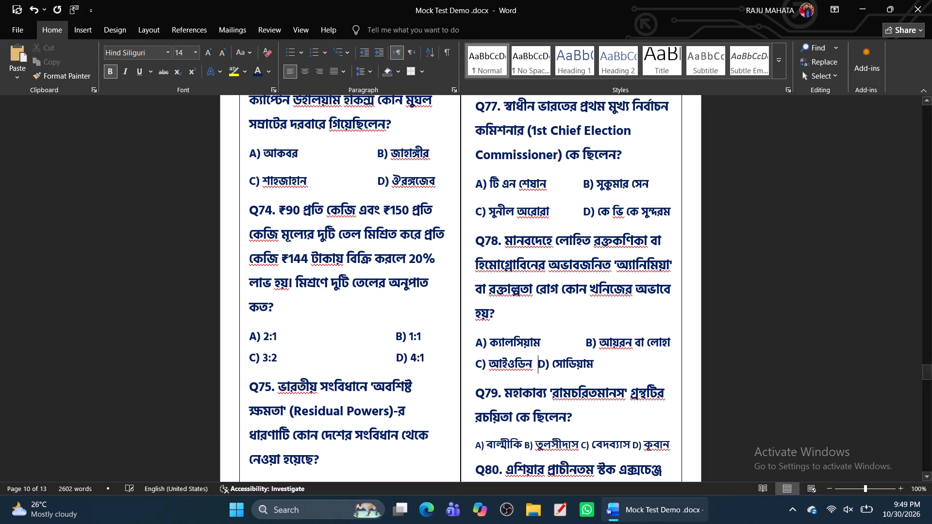
pyautogui.press('space')
pyautogui.press('space')
pyautogui.press('space')
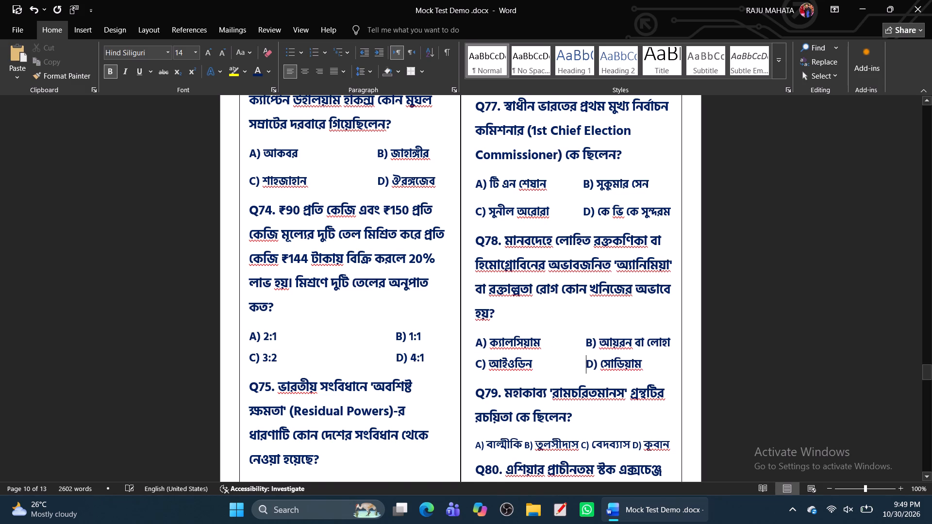
# Set the answer options of Q79 to Hind Siliguri at size 14.
pyautogui.scroll(-4, 534, 368)
pyautogui.moveTo(466, 335); pyautogui.dragTo(559, 331)
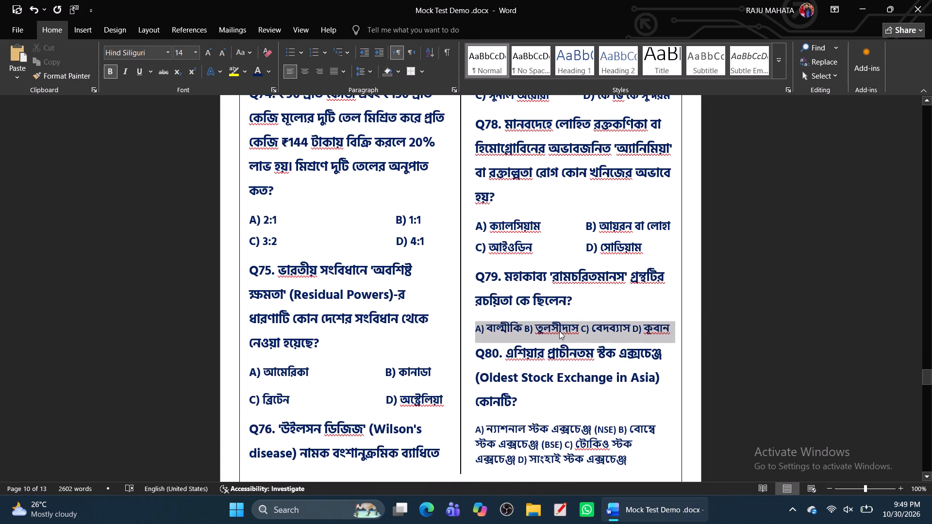
pyautogui.click(581, 289)
pyautogui.press('h')
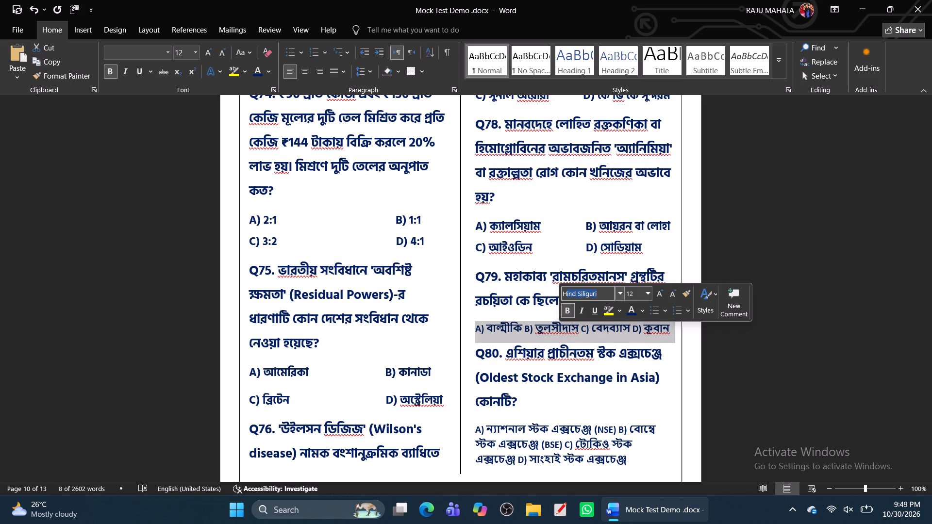
pyautogui.press('Return')
pyautogui.click(667, 290)
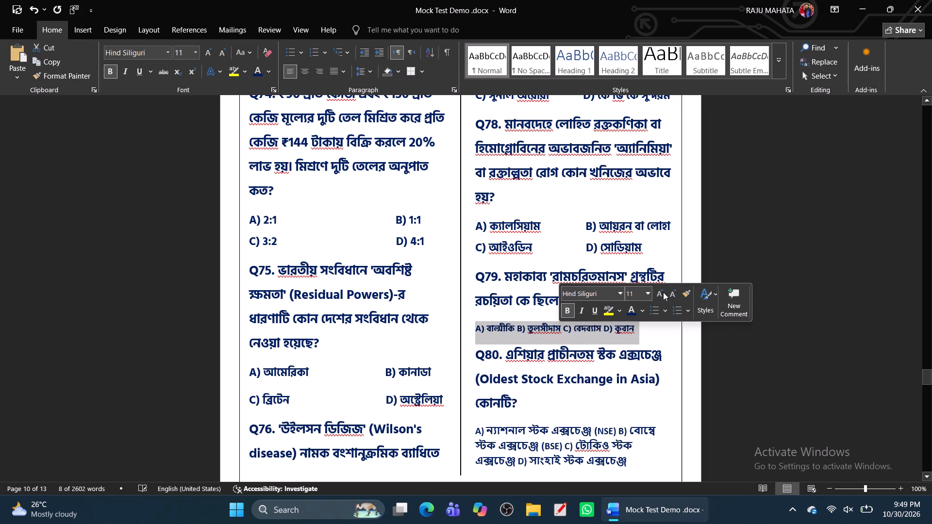
pyautogui.doubleClick(663, 292)
pyautogui.click(586, 356)
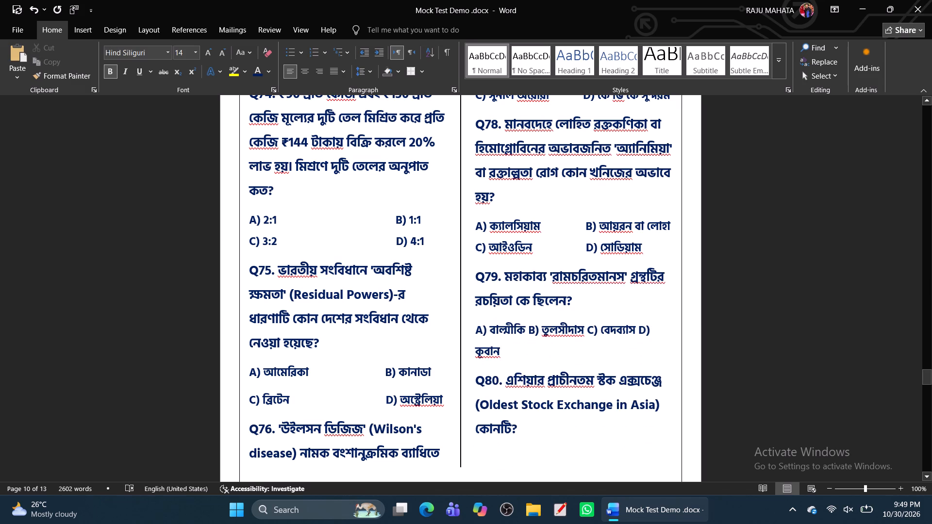
# Widen the gap between options A and B of Q79 with spaces, trimming the last few to fit the column.
pyautogui.click(529, 333)
pyautogui.press('space')
pyautogui.press('space')
pyautogui.press('space')
pyautogui.press('space')
pyautogui.press('space')
pyautogui.press('space')
pyautogui.press('space')
pyautogui.press('space')
pyautogui.press('space')
pyautogui.press('space')
pyautogui.press('space')
pyautogui.press('space')
pyautogui.press('space')
pyautogui.press('space')
pyautogui.press('space')
pyautogui.press('space')
pyautogui.press('space')
pyautogui.press('space')
pyautogui.press('space')
pyautogui.press('space')
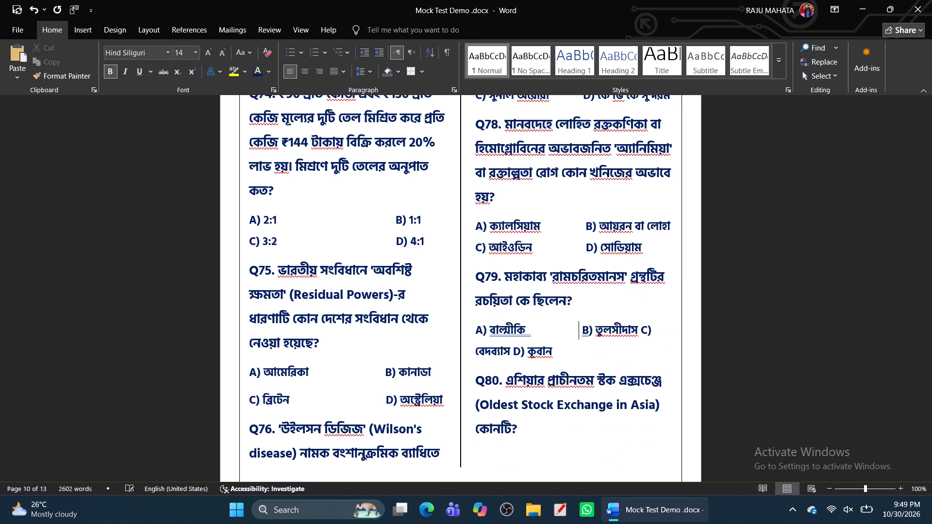
pyautogui.press('space')
pyautogui.press('space')
pyautogui.press('space')
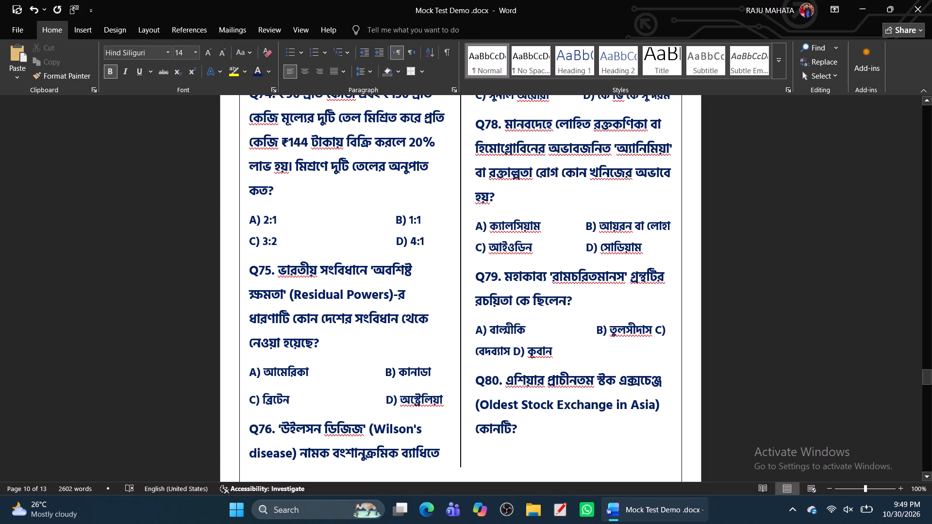
pyautogui.press('BackSpace')
pyautogui.press('BackSpace')
pyautogui.press('BackSpace')
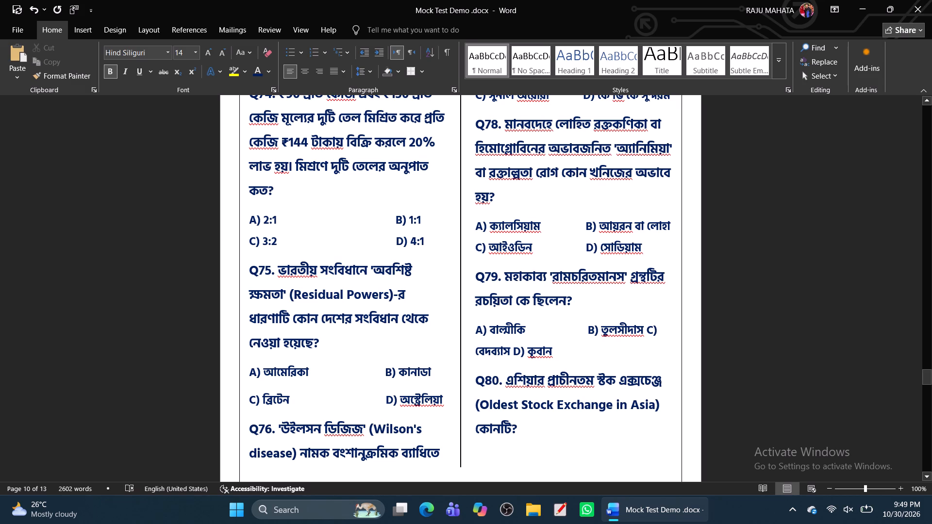
# Break Q79's options after option B so options C and D start on their own line.
pyautogui.click(645, 333)
pyautogui.click(647, 332)
pyautogui.press('Return')
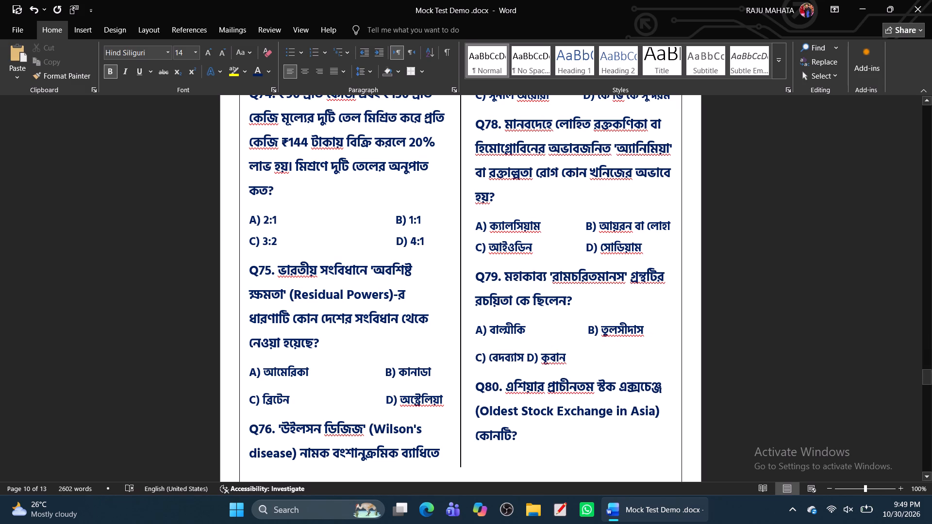
# Insert spaces between options C and D of Q79 to line option D up below option B.
pyautogui.click(524, 362)
pyautogui.click(529, 361)
pyautogui.press('space')
pyautogui.press('space')
pyautogui.press('space')
pyautogui.press('space')
pyautogui.press('space')
pyautogui.press('space')
pyautogui.press('space')
pyautogui.press('space')
pyautogui.press('space')
pyautogui.press('space')
pyautogui.press('space')
pyautogui.press('space')
pyautogui.press('space')
pyautogui.press('space')
pyautogui.press('space')
pyautogui.press('space')
pyautogui.press('space')
pyautogui.press('space')
pyautogui.press('space')
pyautogui.press('space')
# Set the answer options of Q80, at the start of page 11, to Hind Siliguri at size 14.
pyautogui.scroll(-2, 532, 364)
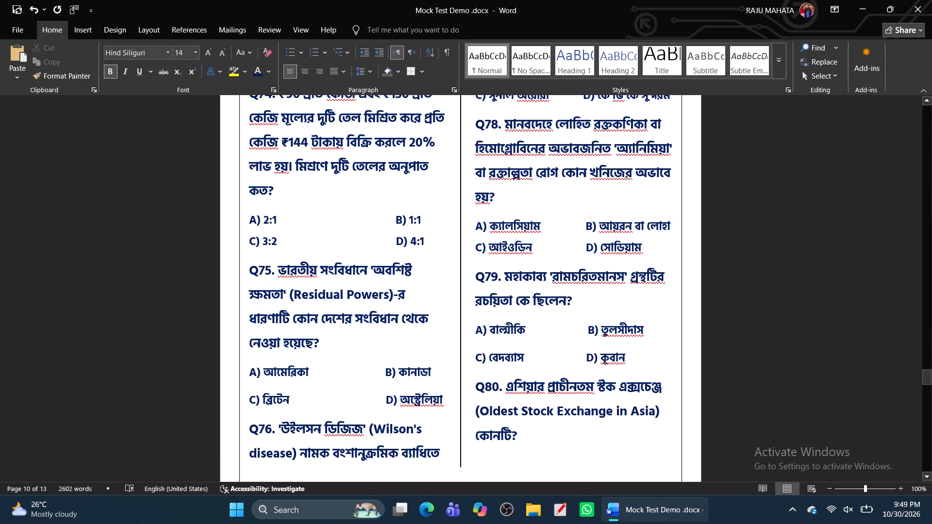
pyautogui.scroll(-4, 532, 365)
pyautogui.scroll(-4, 385, 360)
pyautogui.moveTo(250, 285); pyautogui.dragTo(376, 304)
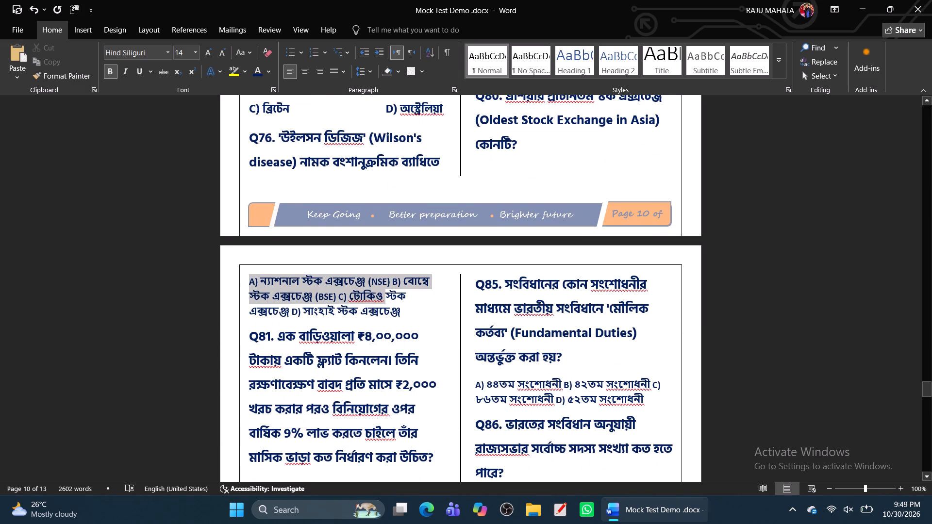
pyautogui.moveTo(376, 304); pyautogui.dragTo(398, 309)
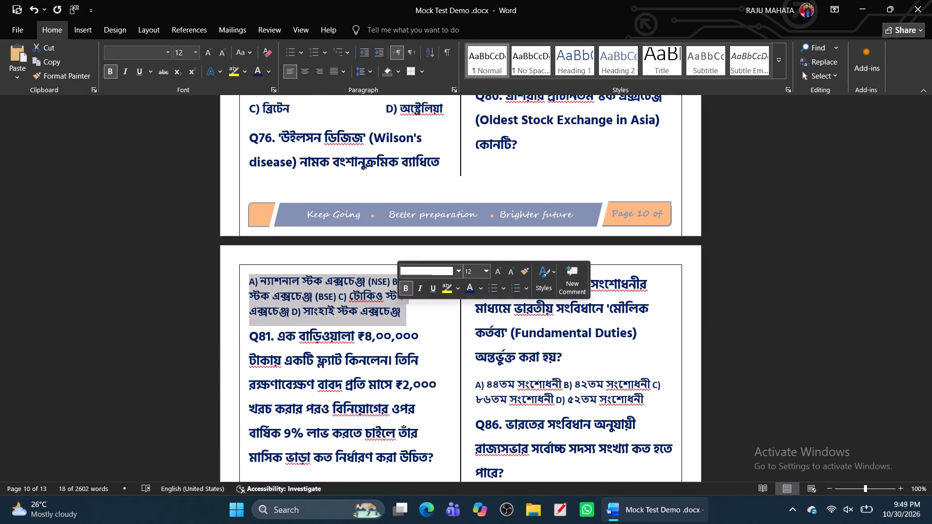
pyautogui.click(416, 268)
pyautogui.press('h')
pyautogui.press('Return')
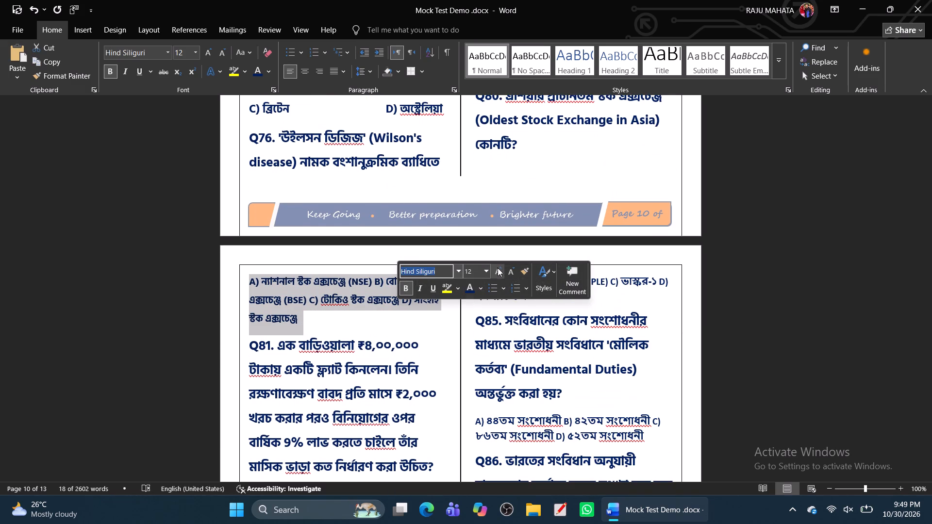
pyautogui.click(498, 268)
pyautogui.click(399, 333)
# Put options B, C and D of Q80 each on a separate line.
pyautogui.click(394, 291)
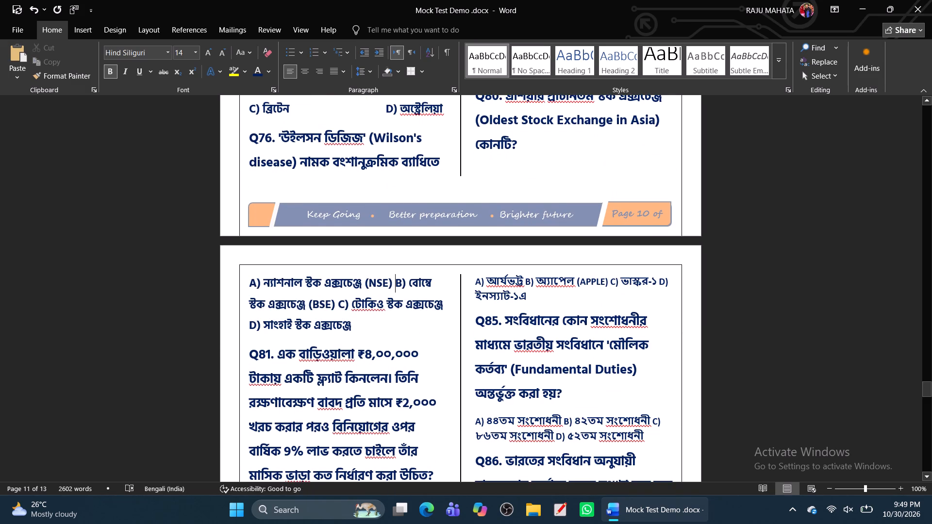
pyautogui.press('Return')
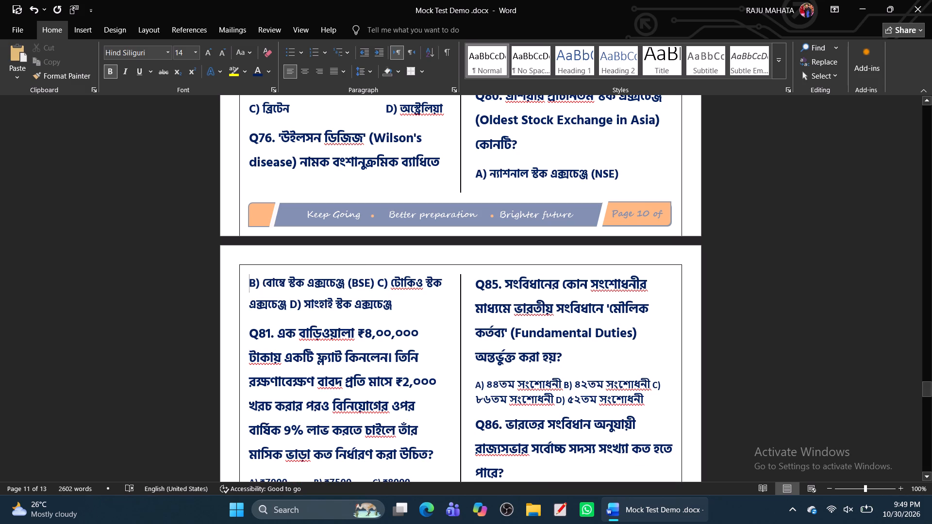
pyautogui.click(378, 285)
pyautogui.press('Return')
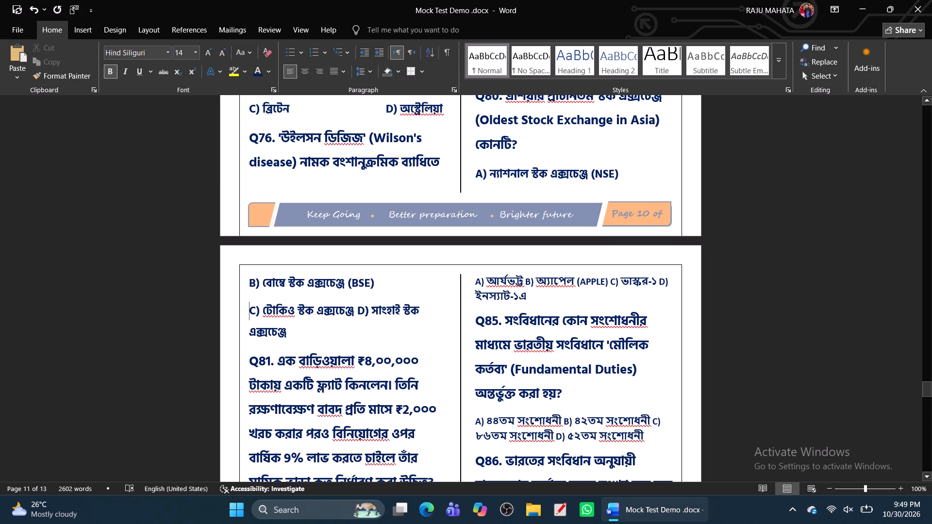
pyautogui.click(357, 313)
pyautogui.press('Return')
# Set the answer options of Q81 to Hind Siliguri at size 14.
pyautogui.scroll(-4, 316, 357)
pyautogui.scroll(-2, 278, 371)
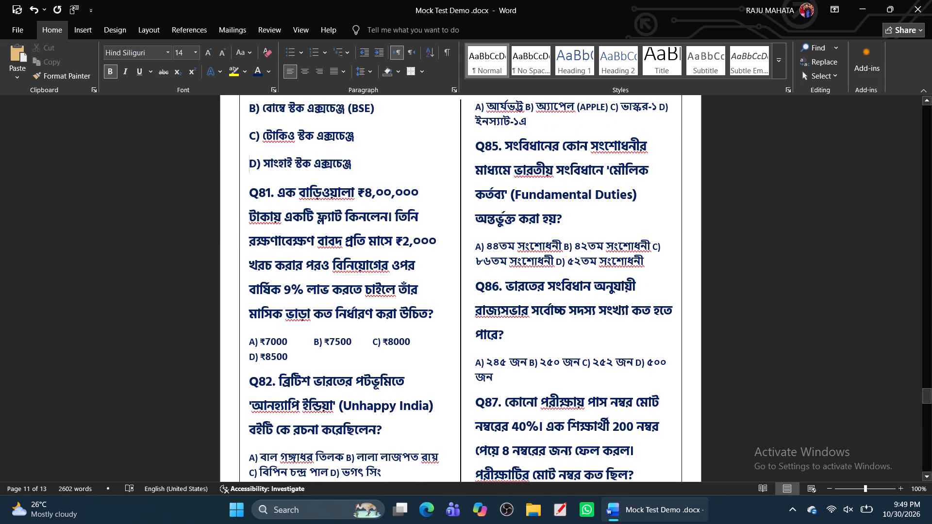
pyautogui.moveTo(248, 344); pyautogui.dragTo(295, 360)
pyautogui.click(326, 327)
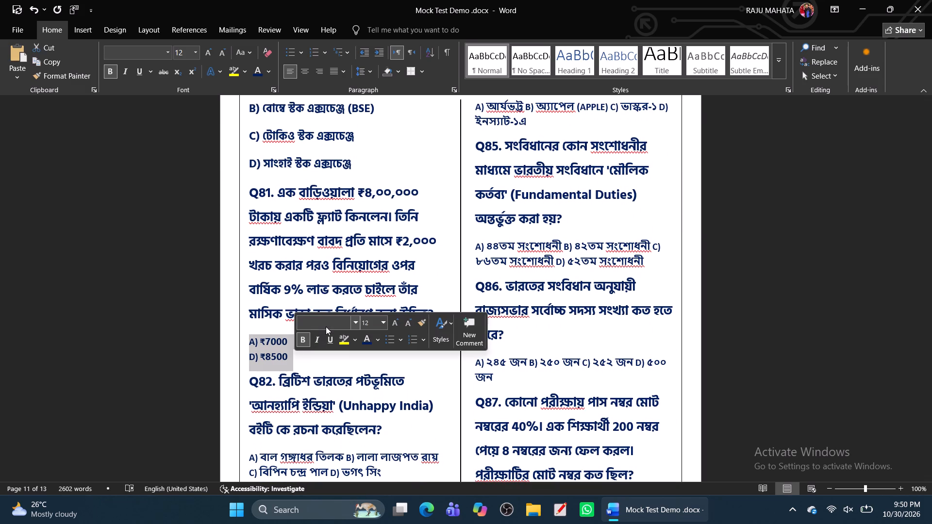
pyautogui.click(327, 319)
pyautogui.press('h')
pyautogui.press('Return')
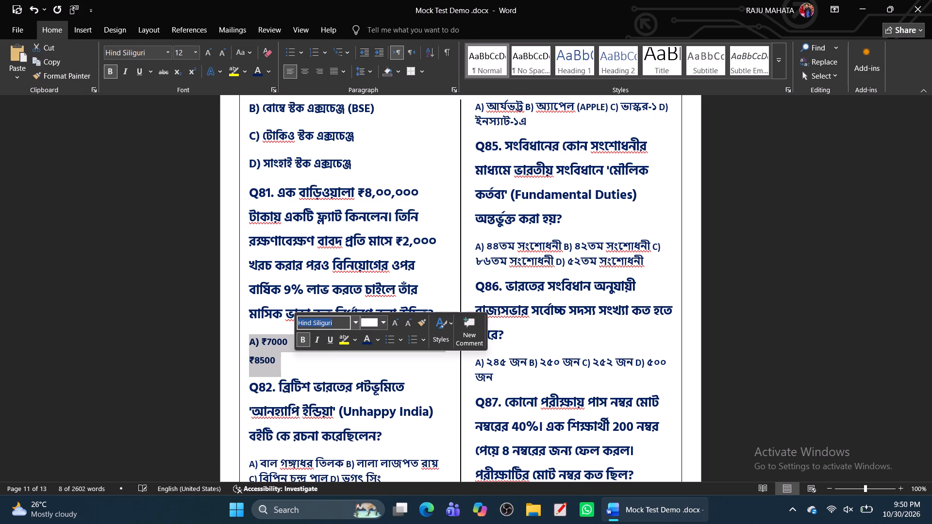
pyautogui.click(394, 322)
pyautogui.click(374, 369)
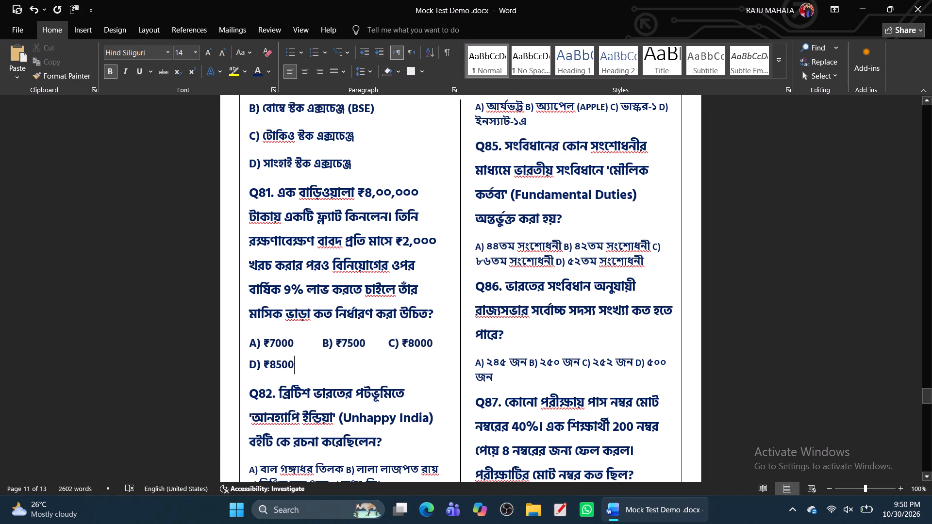
# Insert spaces between options A and B of Q81 so option B moves across and option C wraps onto the second line.
pyautogui.click(322, 343)
pyautogui.press('space')
pyautogui.press('space')
pyautogui.press('space')
pyautogui.press('space')
pyautogui.press('space')
pyautogui.press('space')
pyautogui.press('space')
pyautogui.press('space')
pyautogui.press('space')
pyautogui.press('space')
pyautogui.press('space')
pyautogui.press('space')
pyautogui.press('space')
pyautogui.press('space')
pyautogui.press('space')
pyautogui.press('space')
pyautogui.press('space')
pyautogui.press('space')
pyautogui.press('space')
pyautogui.press('space')
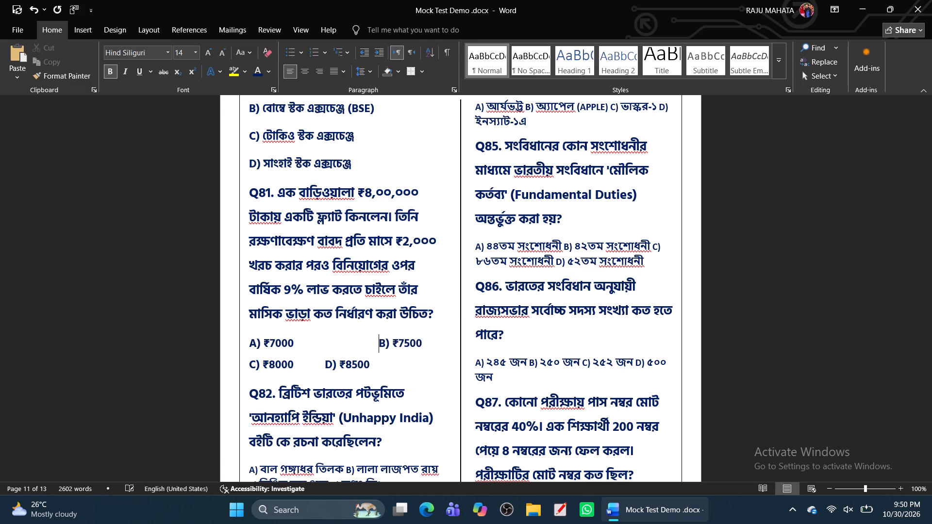
pyautogui.press('space')
pyautogui.press('space')
# Insert spaces between options C and D of Q81 to line option D up below option B.
pyautogui.click(324, 367)
pyautogui.press('space')
pyautogui.press('space')
pyautogui.press('space')
pyautogui.press('space')
pyautogui.press('space')
pyautogui.press('space')
pyautogui.press('space')
pyautogui.press('space')
pyautogui.press('space')
pyautogui.press('space')
pyautogui.press('space')
pyautogui.press('space')
pyautogui.press('space')
pyautogui.press('space')
pyautogui.press('space')
pyautogui.press('space')
pyautogui.press('space')
pyautogui.press('space')
pyautogui.press('space')
pyautogui.press('space')
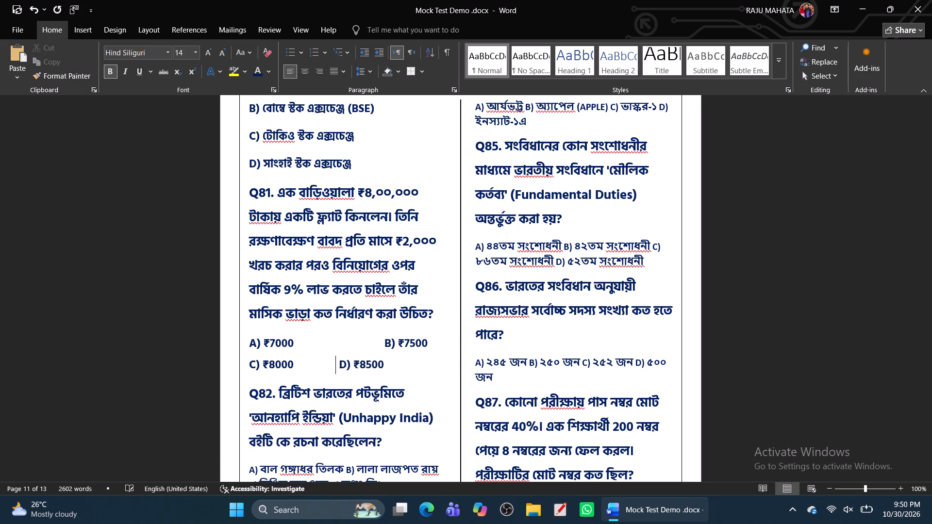
# Set the answer options of Q82 to Hind Siliguri at size 14.
pyautogui.scroll(-4, 324, 367)
pyautogui.scroll(-2, 285, 363)
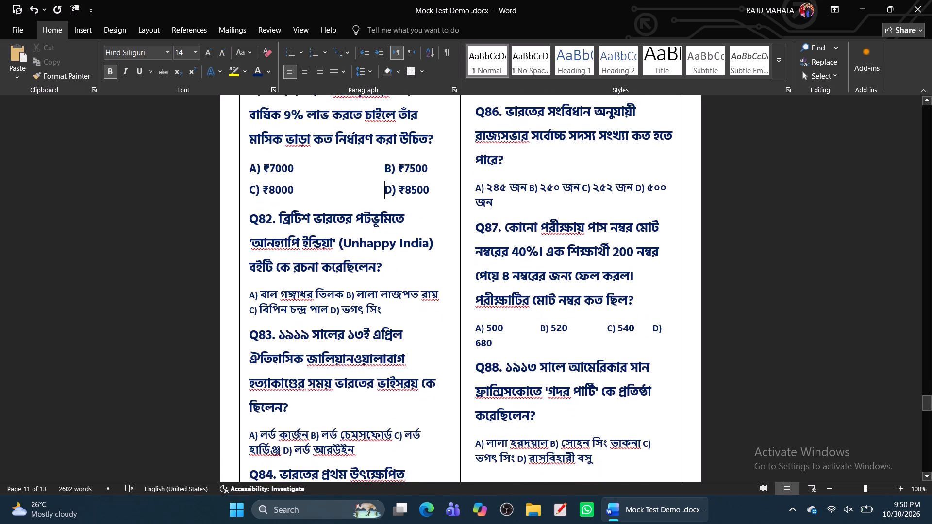
pyautogui.moveTo(248, 295); pyautogui.dragTo(379, 320)
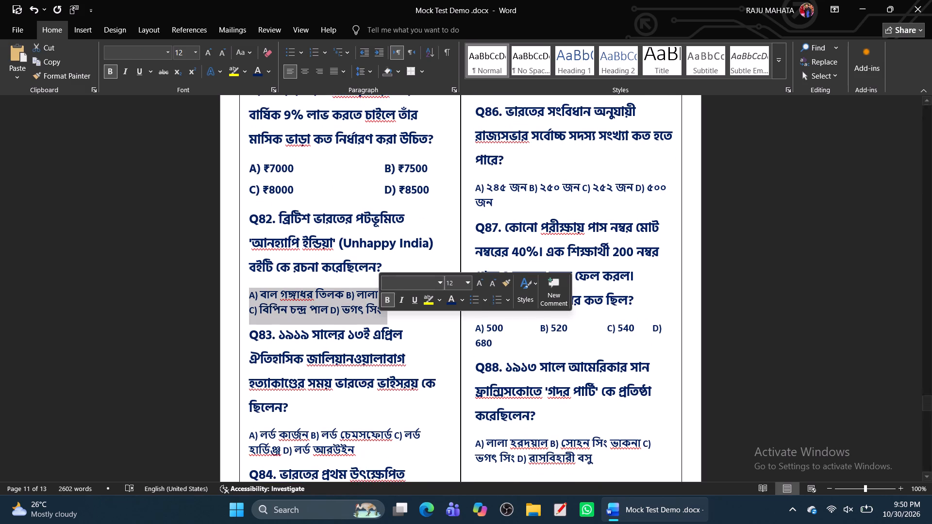
pyautogui.click(411, 285)
pyautogui.press('h')
pyautogui.press('Return')
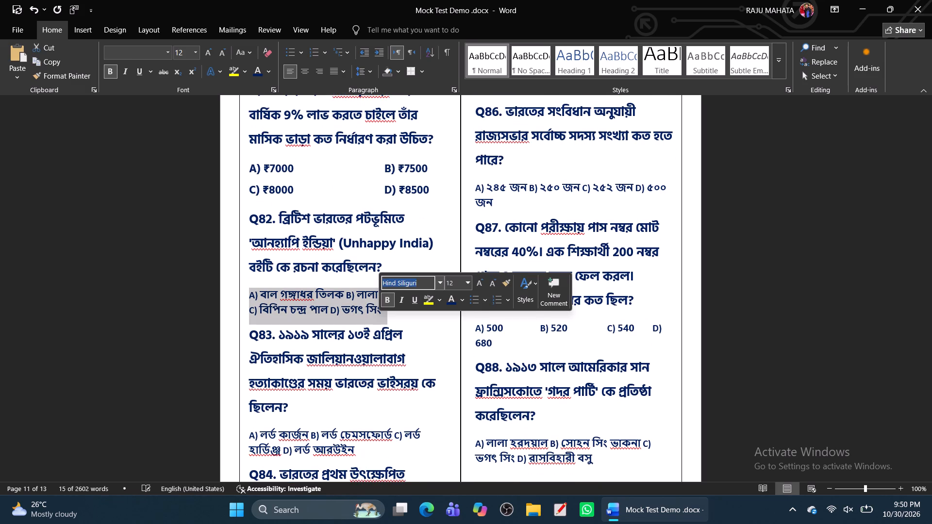
pyautogui.click(479, 283)
pyautogui.click(406, 326)
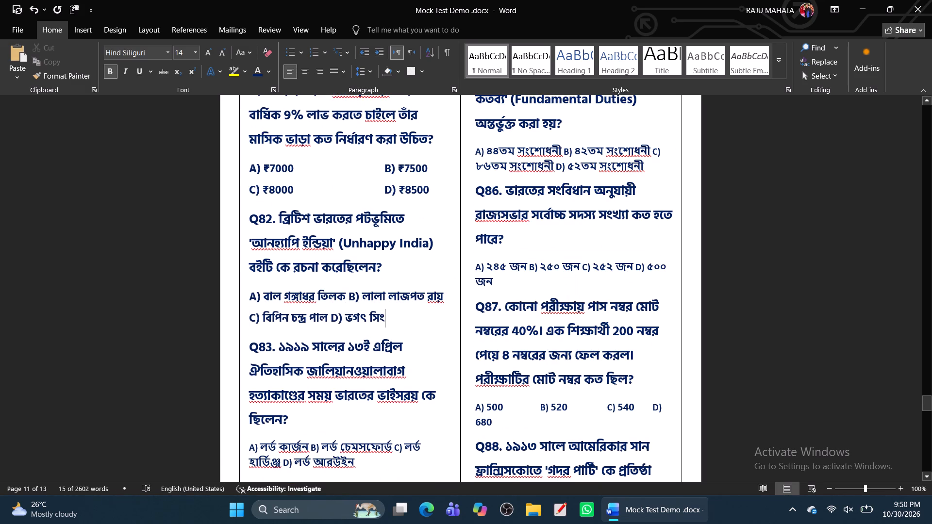
# Put options B, C and D of Q82 each on a separate line.
pyautogui.click(349, 300)
pyautogui.press('space')
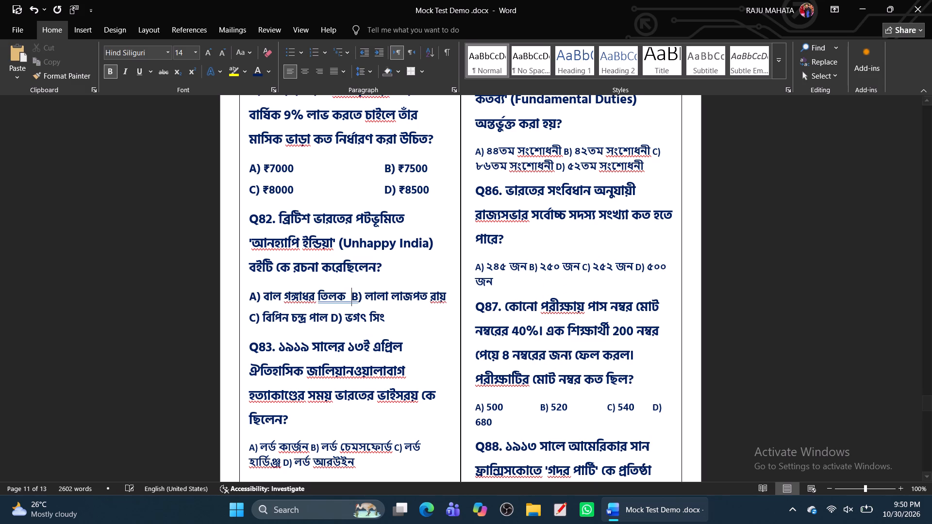
pyautogui.press('space')
pyautogui.press('space')
pyautogui.press('Return')
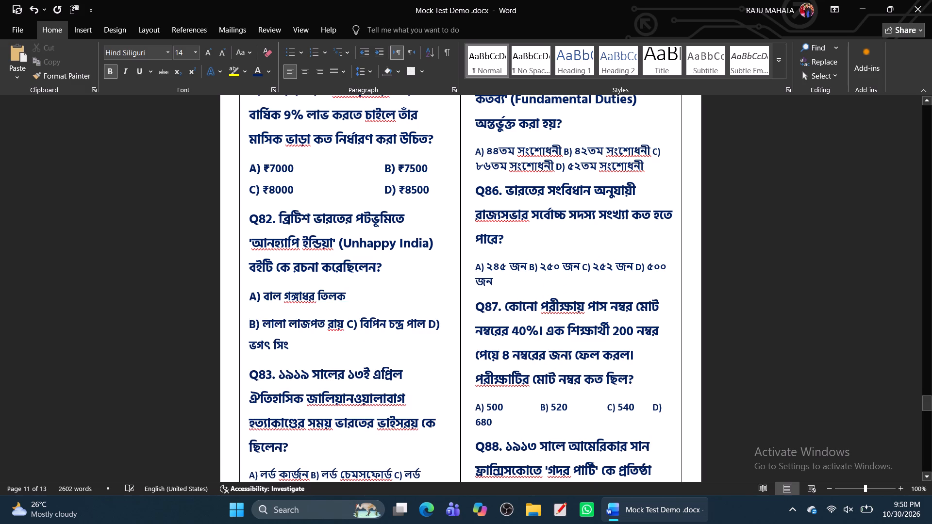
pyautogui.click(348, 327)
pyautogui.press('Return')
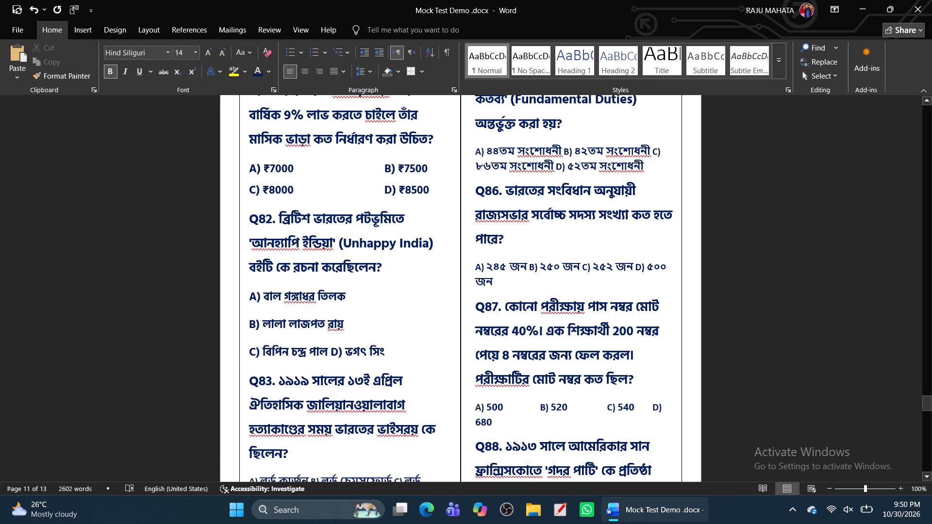
pyautogui.click(332, 355)
pyautogui.press('Return')
# Set the answer options of Q83 to Hind Siliguri at size 14.
pyautogui.scroll(-5, 332, 356)
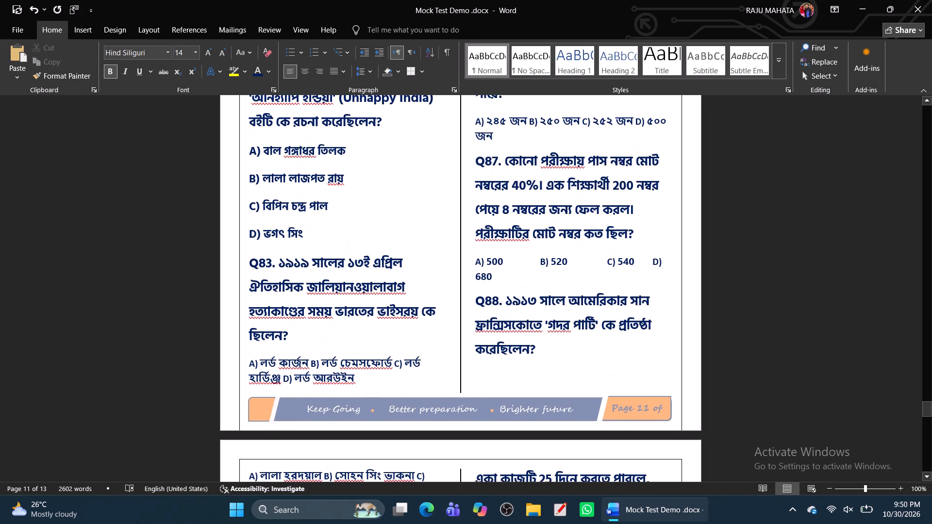
pyautogui.moveTo(247, 360); pyautogui.dragTo(346, 383)
pyautogui.click(372, 350)
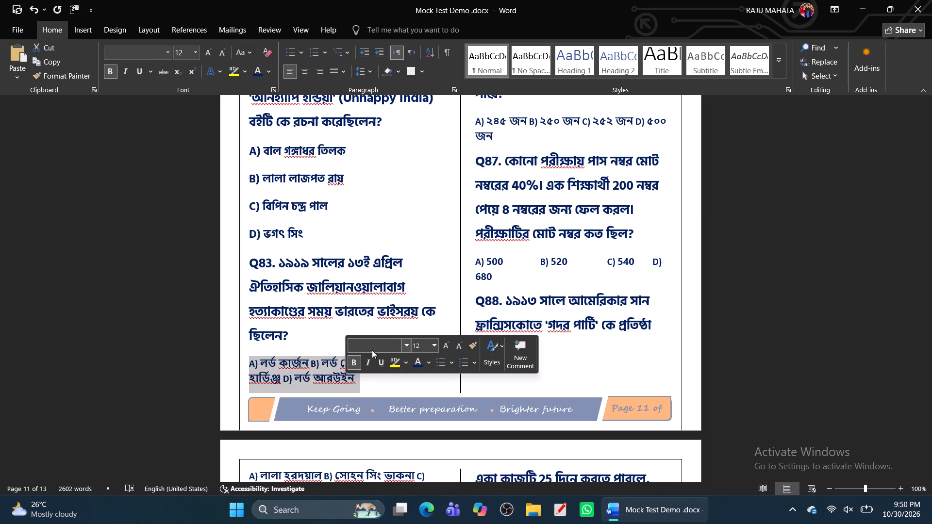
pyautogui.click(372, 345)
pyautogui.press('h')
pyautogui.press('Return')
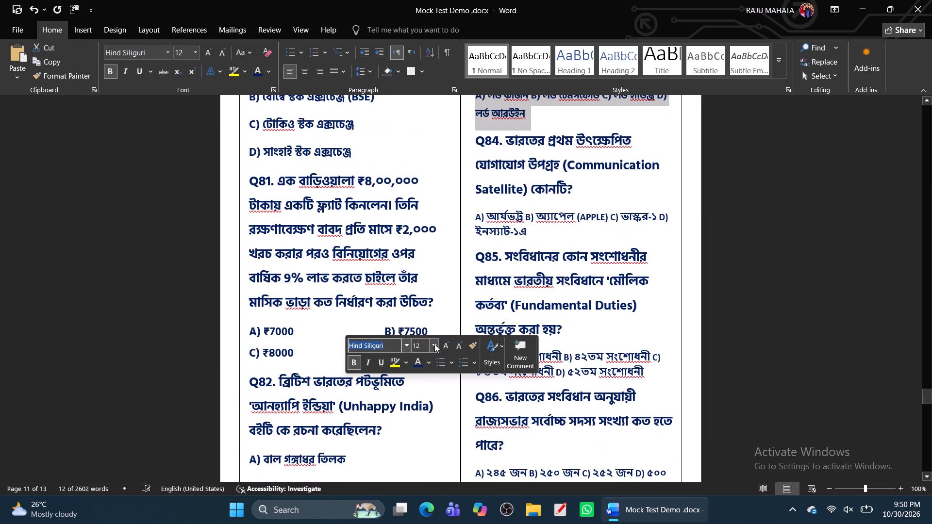
pyautogui.click(445, 347)
# Insert spaces between options A and B of Q83 so option B moves across and option C starts the second line.
pyautogui.scroll(5, 464, 324)
pyautogui.middleClick(464, 324)
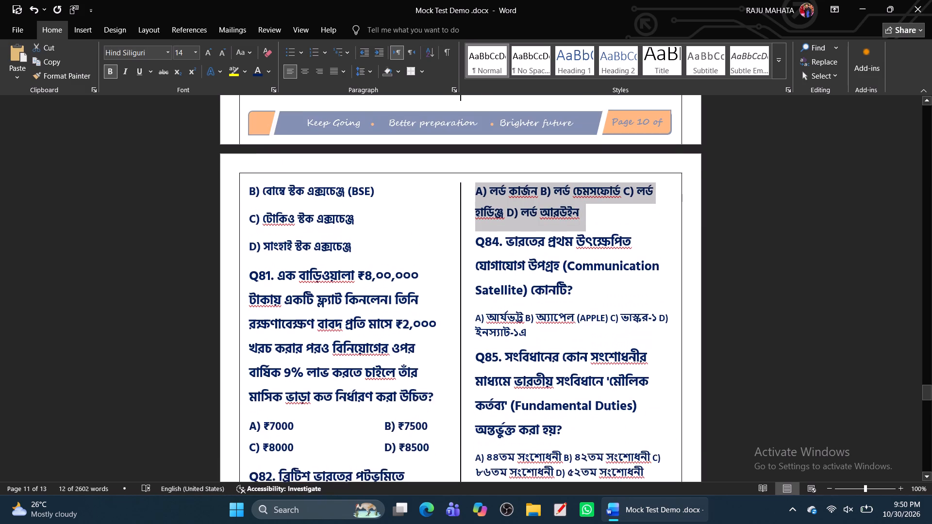
pyautogui.click(548, 221)
pyautogui.click(540, 218)
pyautogui.press('space')
pyautogui.press('space')
pyautogui.press('space')
pyautogui.press('space')
pyautogui.press('space')
pyautogui.press('space')
pyautogui.press('space')
pyautogui.press('space')
pyautogui.press('space')
pyautogui.press('space')
pyautogui.press('space')
pyautogui.press('space')
pyautogui.press('space')
pyautogui.press('space')
pyautogui.press('space')
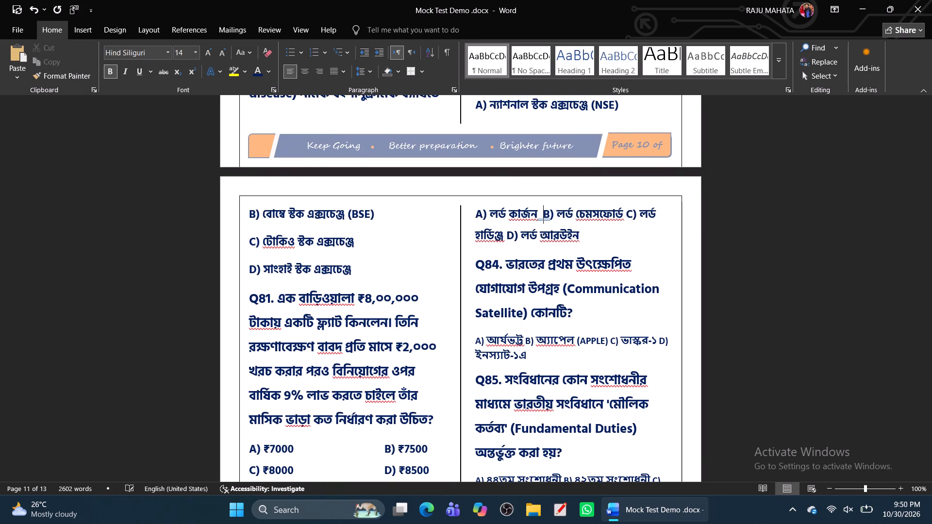
# Insert spaces between options C and D of Q83 to line option D up below option B.
pyautogui.click(538, 246)
pyautogui.press('space')
pyautogui.press('space')
pyautogui.press('space')
pyautogui.press('space')
pyautogui.press('space')
pyautogui.press('space')
pyautogui.press('space')
pyautogui.press('space')
pyautogui.press('space')
pyautogui.press('space')
pyautogui.press('space')
pyautogui.press('space')
pyautogui.press('space')
pyautogui.press('space')
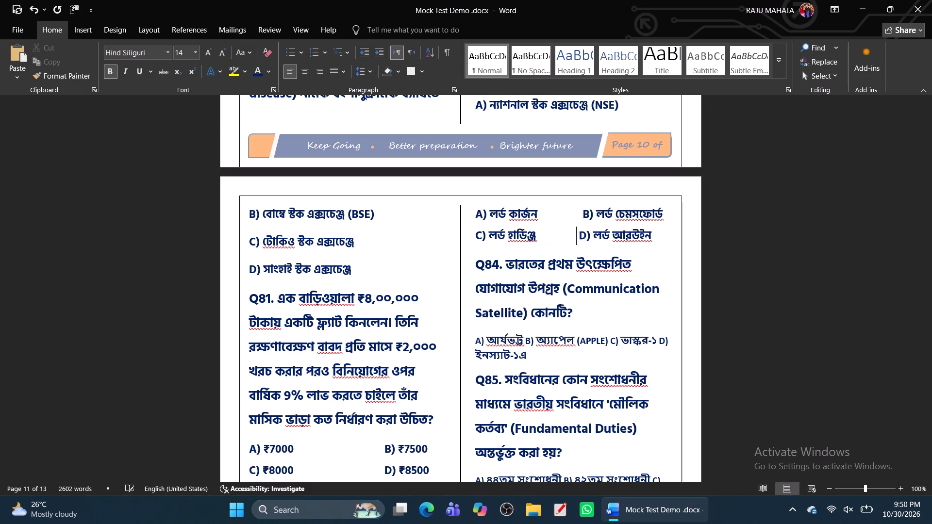
pyautogui.press('space')
# Set the answer options of Q84 to Hind Siliguri at size 14.
pyautogui.scroll(-2, 539, 249)
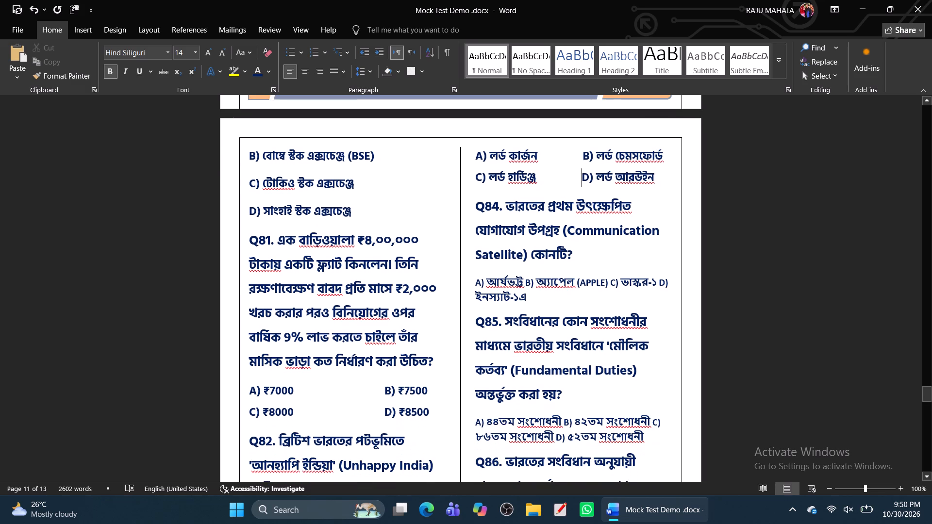
pyautogui.scroll(-1, 546, 286)
pyautogui.moveTo(473, 254); pyautogui.dragTo(525, 274)
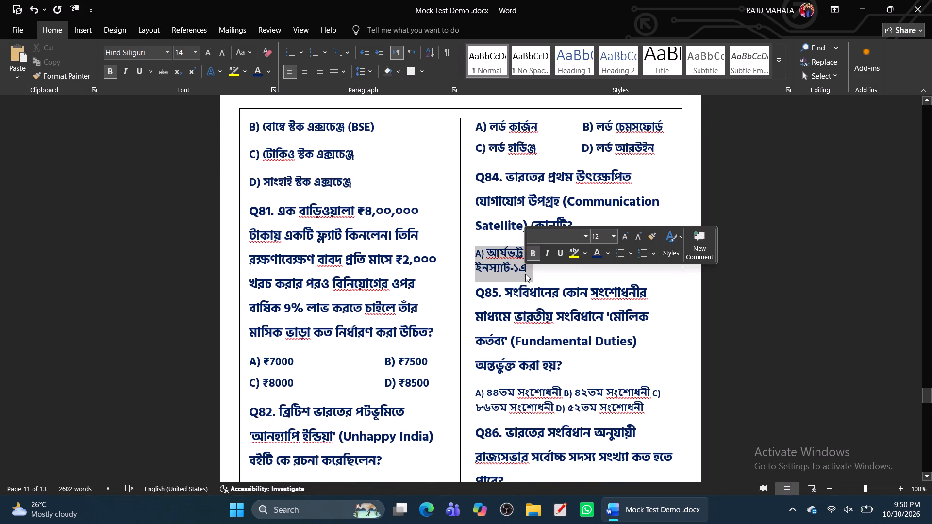
pyautogui.click(542, 244)
pyautogui.click(543, 240)
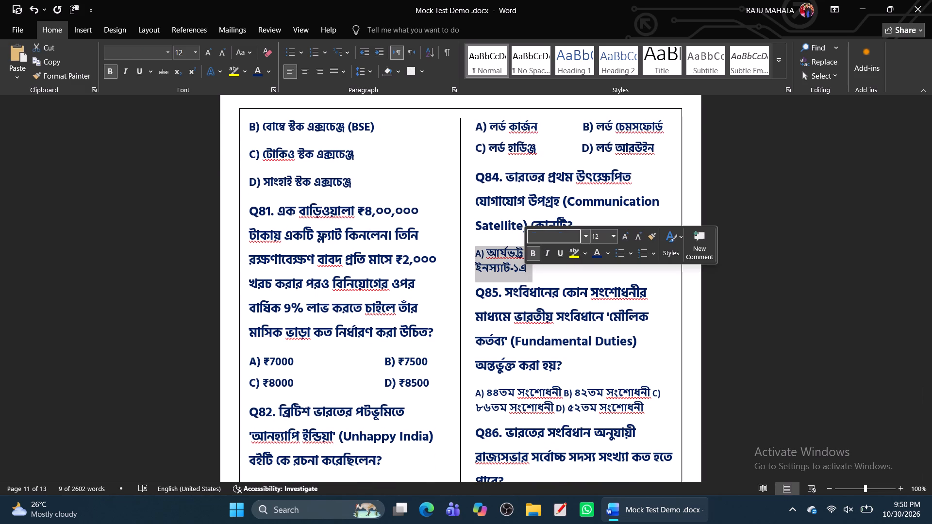
pyautogui.press('h')
pyautogui.press('Return')
pyautogui.click(628, 233)
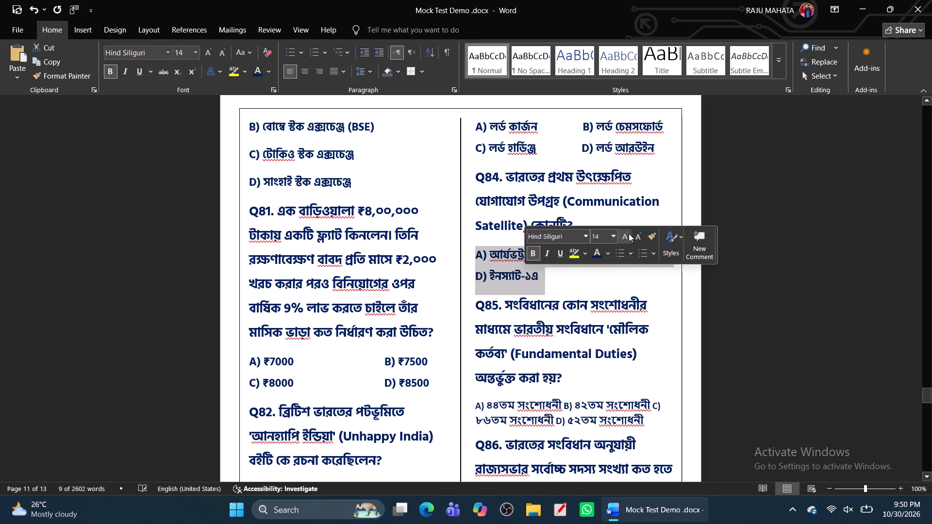
pyautogui.click(577, 285)
# Insert spaces between options A and B of Q84 so option B moves across and option C wraps onto the second line.
pyautogui.click(529, 261)
pyautogui.press('space')
pyautogui.press('space')
pyautogui.press('space')
pyautogui.press('space')
pyautogui.press('space')
pyautogui.press('space')
pyautogui.press('space')
pyautogui.press('space')
pyautogui.press('space')
pyautogui.press('space')
pyautogui.press('space')
pyautogui.press('space')
pyautogui.press('space')
pyautogui.press('space')
pyautogui.press('space')
pyautogui.press('space')
pyautogui.press('space')
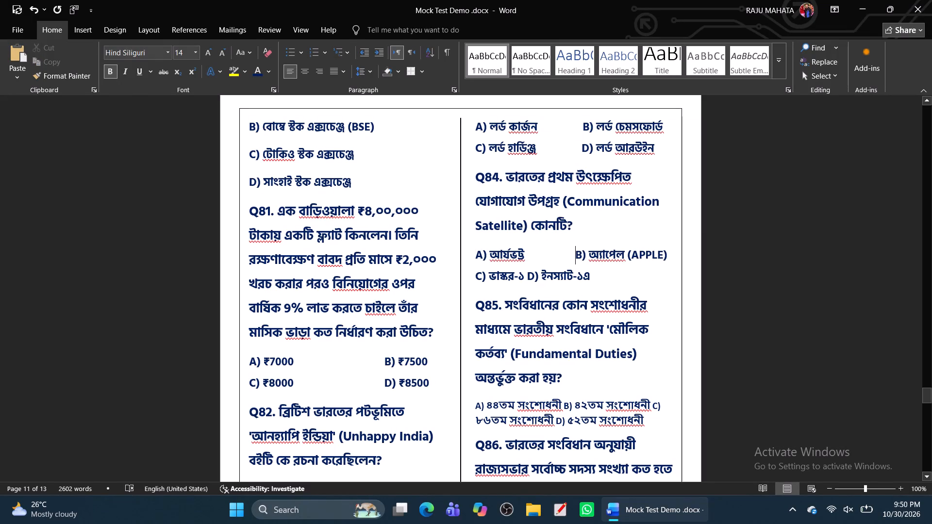
# Insert spaces between options C and D of Q84 to line option D up below option B.
pyautogui.click(525, 280)
pyautogui.press('space')
pyautogui.press('space')
pyautogui.press('space')
pyautogui.press('space')
pyautogui.press('space')
pyautogui.press('space')
pyautogui.press('space')
pyautogui.press('space')
pyautogui.press('space')
pyautogui.press('space')
pyautogui.press('space')
pyautogui.press('space')
pyautogui.press('space')
pyautogui.press('space')
pyautogui.press('space')
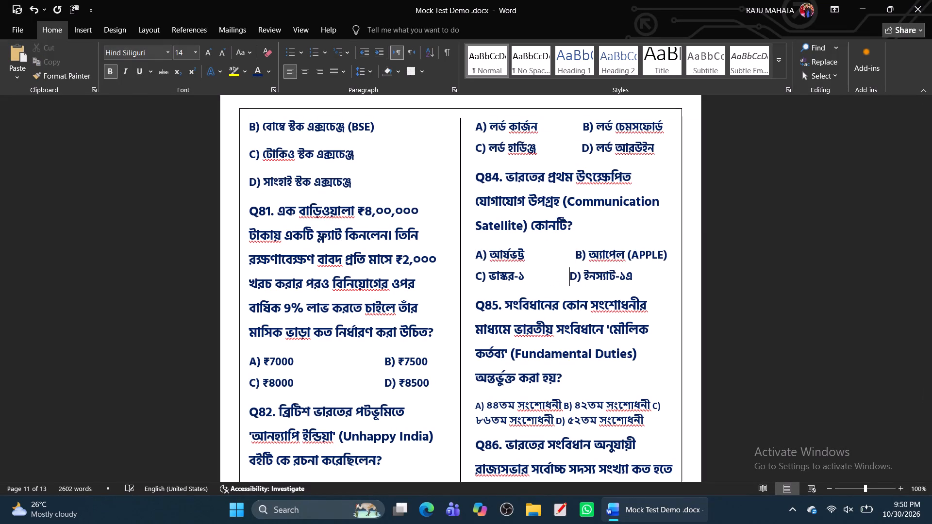
pyautogui.press('space')
pyautogui.press('space')
pyautogui.scroll(-2, 526, 288)
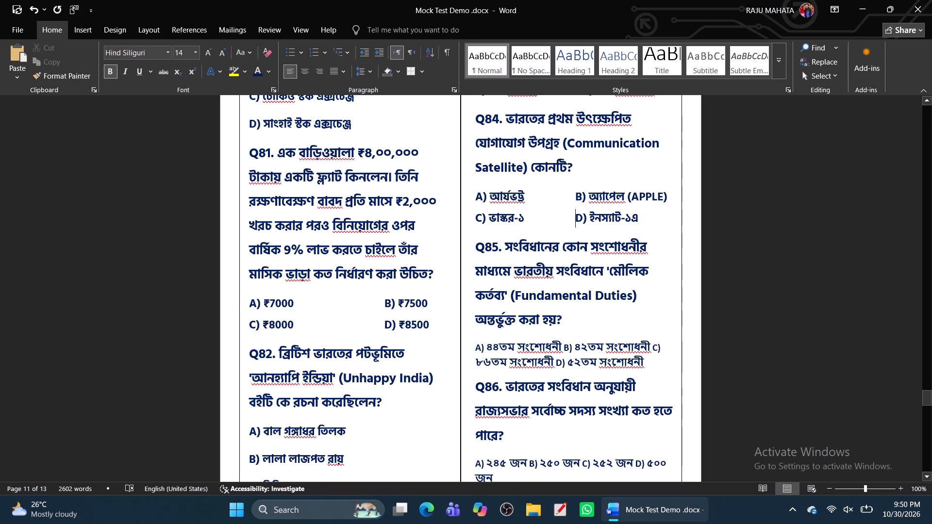
# Set the answer options of Q85 to Hind Siliguri at size 14.
pyautogui.moveTo(470, 342); pyautogui.dragTo(652, 362)
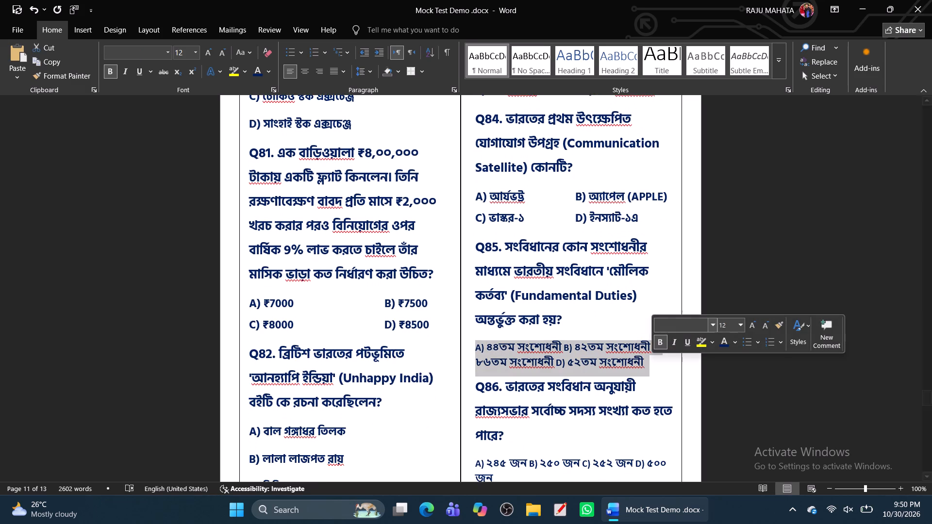
pyautogui.click(671, 325)
pyautogui.press('h')
pyautogui.press('Return')
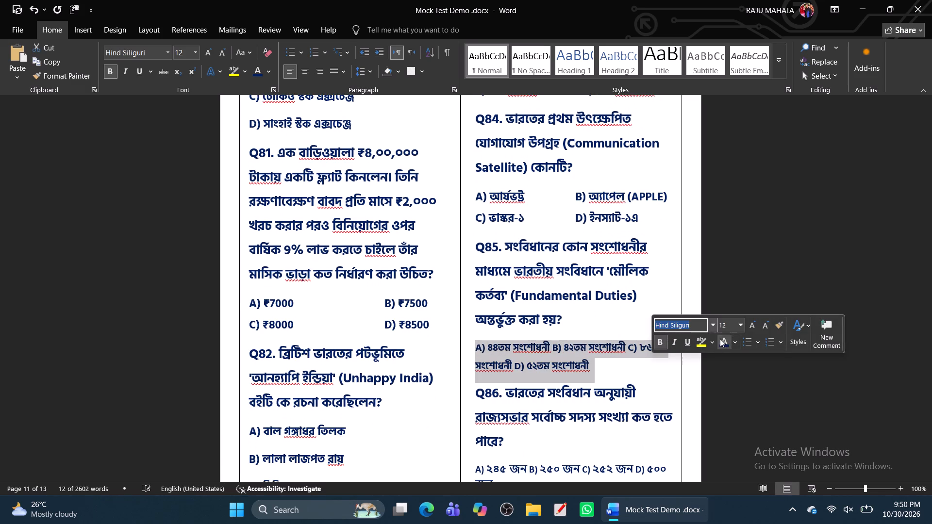
pyautogui.click(752, 323)
pyautogui.scroll(-3, 607, 342)
pyautogui.click(577, 307)
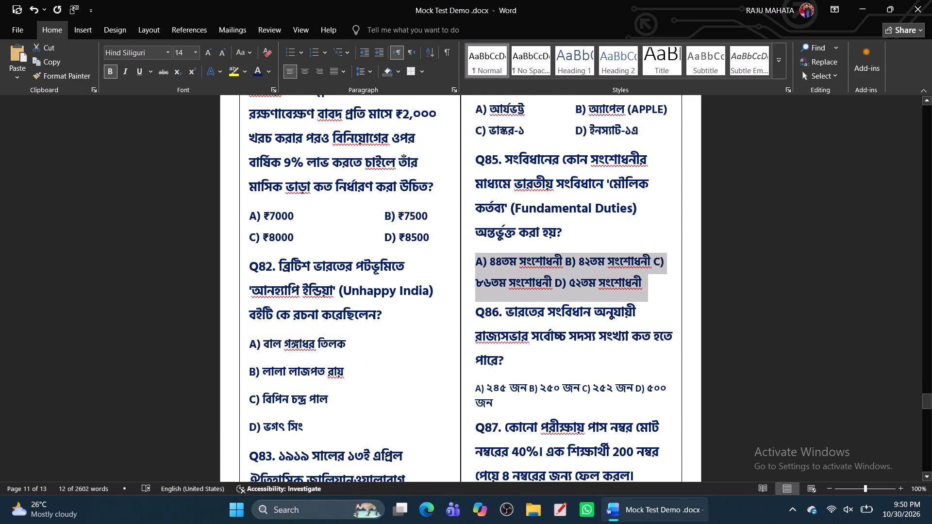
# Insert spaces between options A and B of Q85 so option B moves across and option C wraps onto the second line.
pyautogui.click(567, 265)
pyautogui.press('space')
pyautogui.press('space')
pyautogui.press('space')
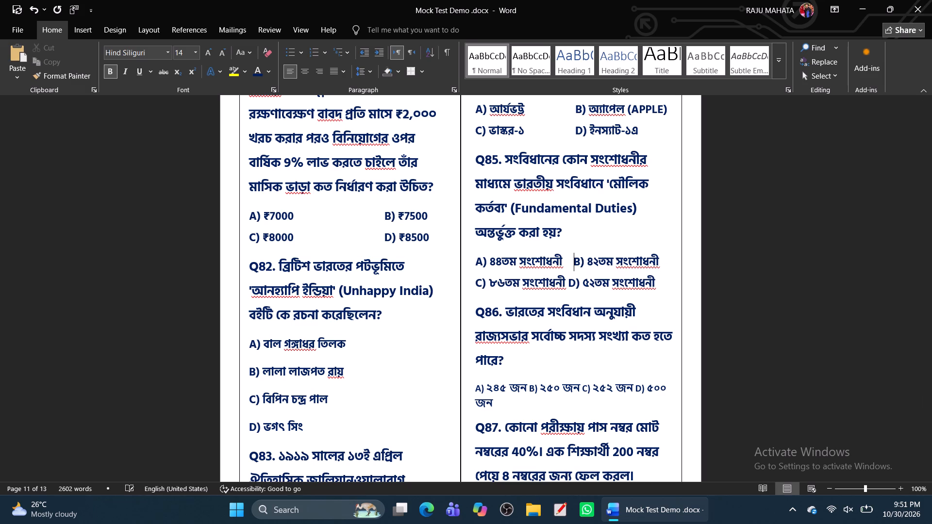
pyautogui.press('space')
pyautogui.press('space')
pyautogui.press('space')
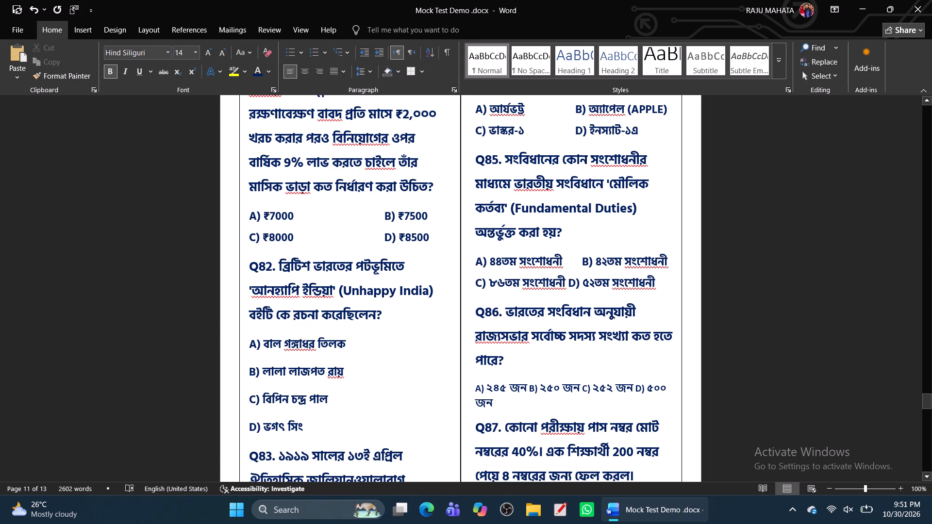
# Insert spaces between options C and D of Q85 to line option D up below option B.
pyautogui.click(571, 285)
pyautogui.press('space')
pyautogui.press('space')
pyautogui.press('space')
pyautogui.press('space')
pyautogui.press('space')
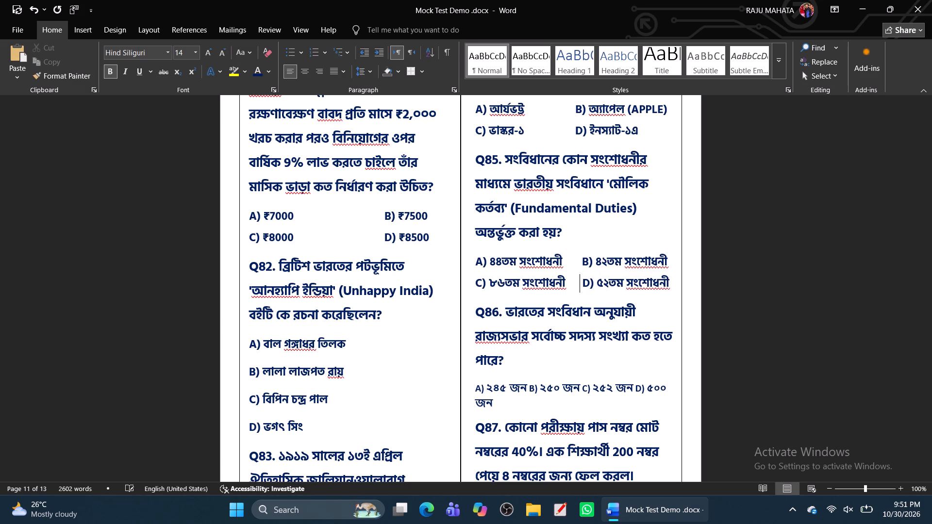
# Add one more space before option B and one before option D of Q85 to widen the gap evenly.
pyautogui.click(578, 264)
pyautogui.press('space')
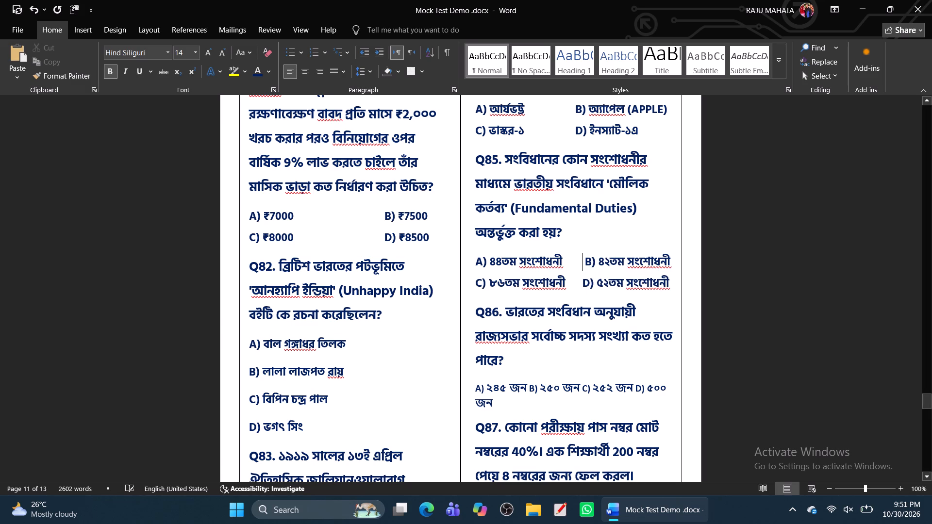
pyautogui.click(581, 285)
pyautogui.press('space')
# Set the answer options of Q86 to Hind Siliguri at size 14.
pyautogui.scroll(-2, 565, 323)
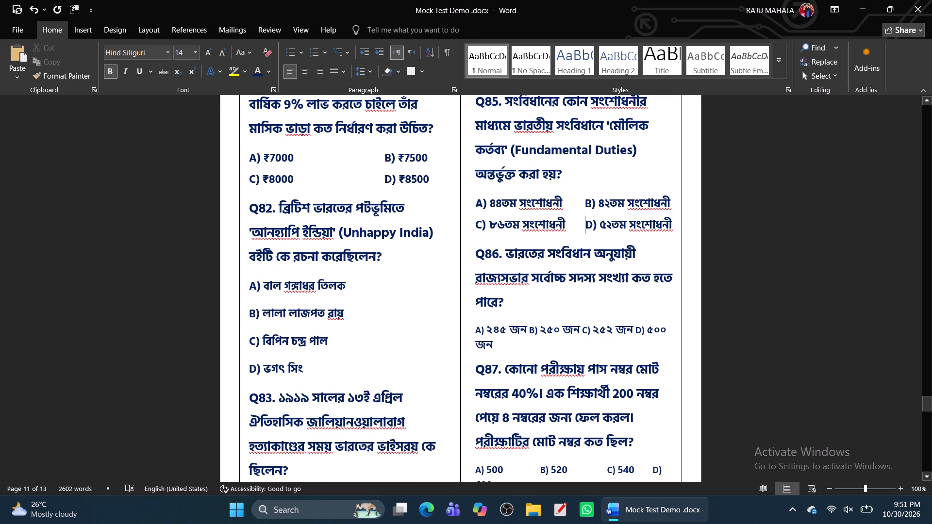
pyautogui.moveTo(471, 329); pyautogui.dragTo(495, 346)
pyautogui.click(515, 311)
pyautogui.press('h')
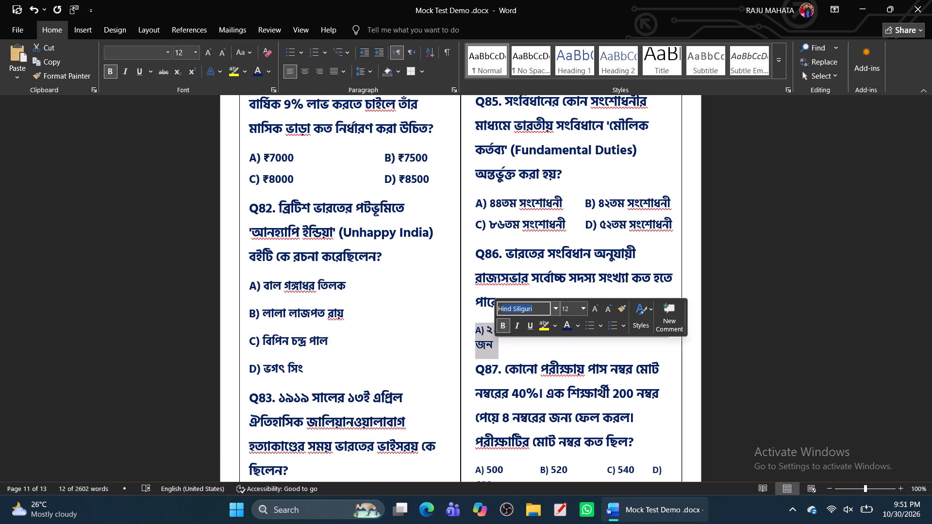
pyautogui.press('Return')
pyautogui.click(597, 309)
pyautogui.click(555, 349)
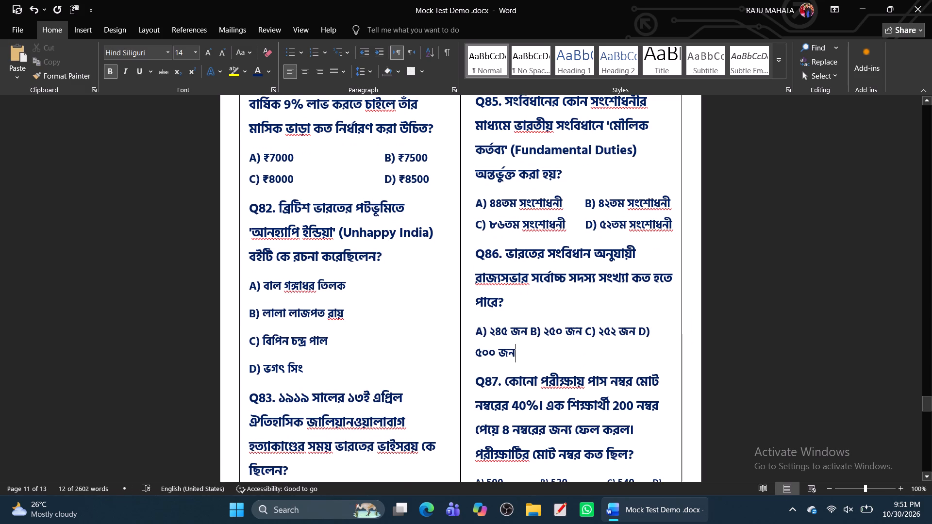
# Insert spaces between options A and B of Q86, trimming the excess, so option B sits toward the far side of the column.
pyautogui.click(533, 336)
pyautogui.press('space')
pyautogui.press('space')
pyautogui.press('space')
pyautogui.press('space')
pyautogui.press('space')
pyautogui.press('space')
pyautogui.press('space')
pyautogui.press('space')
pyautogui.press('space')
pyautogui.press('space')
pyautogui.press('space')
pyautogui.press('space')
pyautogui.press('space')
pyautogui.press('space')
pyautogui.press('space')
pyautogui.press('space')
pyautogui.press('space')
pyautogui.press('space')
pyautogui.press('space')
pyautogui.press('space')
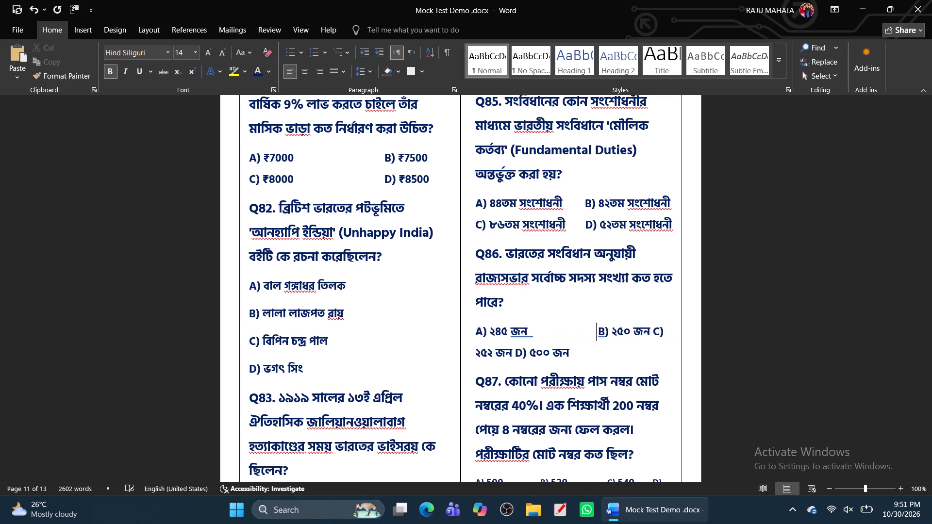
pyautogui.press('BackSpace')
pyautogui.press('BackSpace')
pyautogui.press('BackSpace')
pyautogui.press('BackSpace')
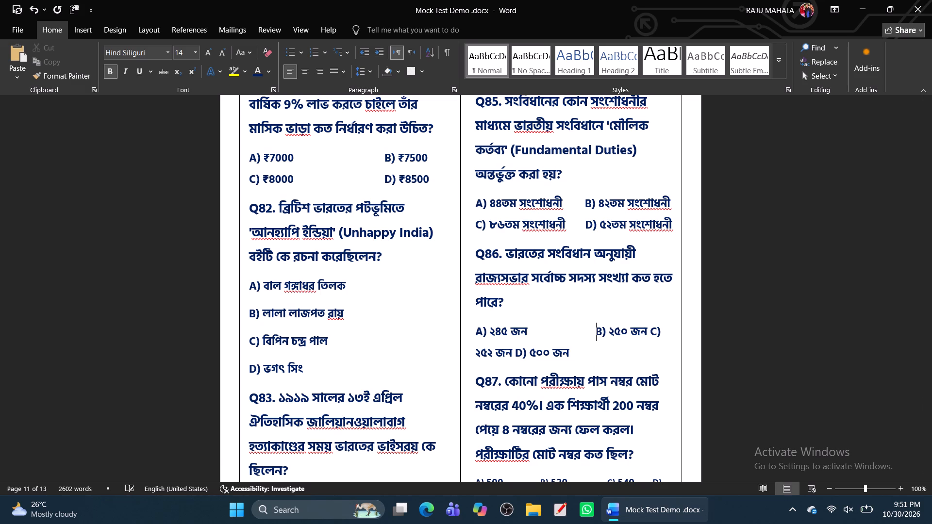
pyautogui.press('BackSpace')
# Break the Q86 options before option C so options C and D start on a new line.
pyautogui.click(648, 335)
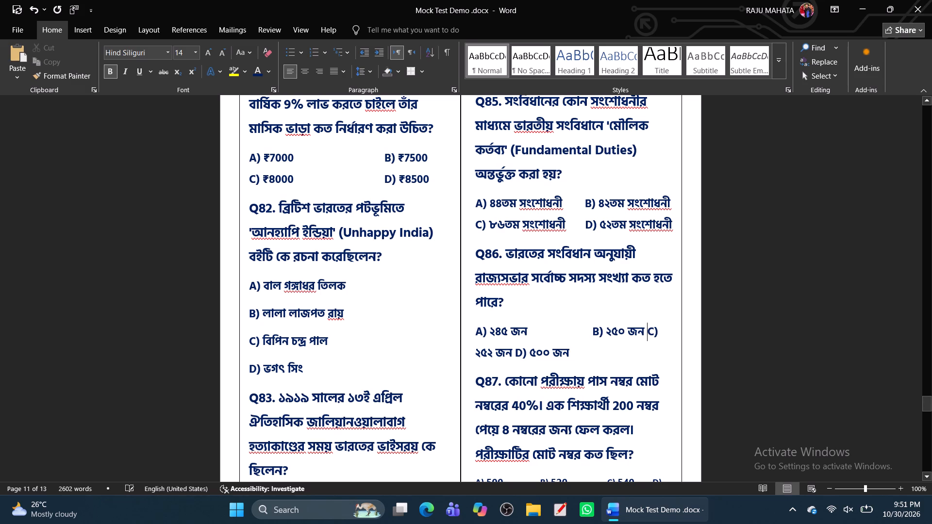
pyautogui.press('Return')
# Insert spaces between options C and D of Q86 to line option D up below option B.
pyautogui.click(531, 360)
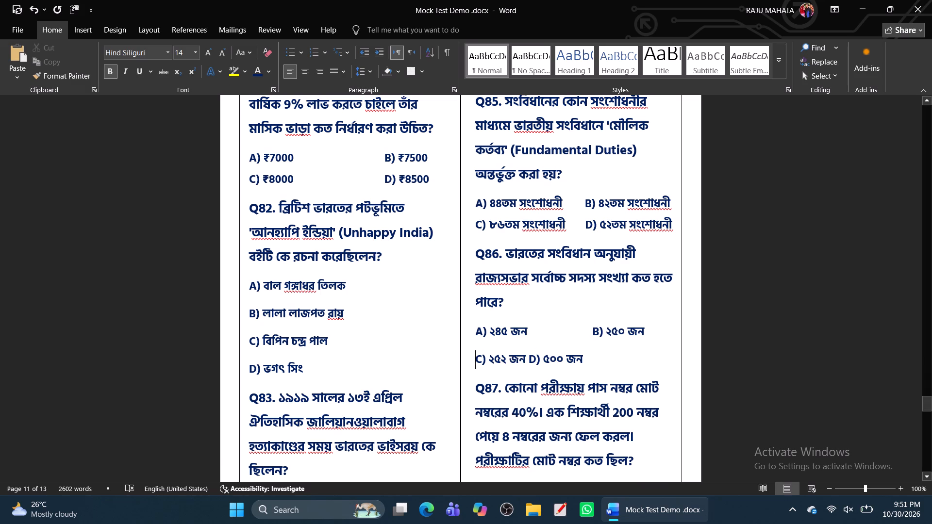
pyautogui.press('space')
pyautogui.press('space')
pyautogui.press('space')
pyautogui.press('space')
pyautogui.press('space')
pyautogui.press('space')
pyautogui.press('space')
pyautogui.press('space')
pyautogui.press('space')
pyautogui.press('space')
pyautogui.press('space')
pyautogui.press('space')
pyautogui.press('space')
pyautogui.press('space')
pyautogui.press('space')
pyautogui.press('space')
pyautogui.press('space')
pyautogui.press('space')
pyautogui.press('space')
pyautogui.press('space')
pyautogui.press('space')
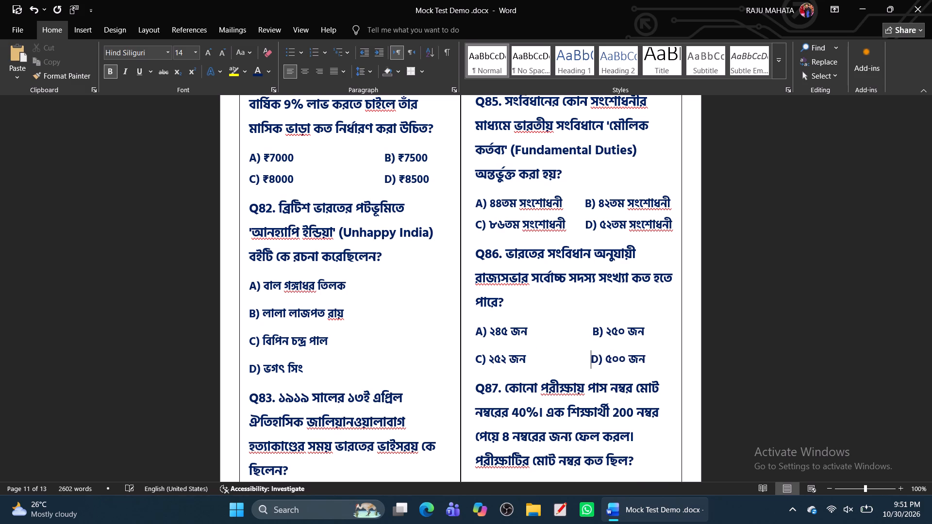
# Set the answer options of Q87 to Hind Siliguri at size 14.
pyautogui.scroll(-5, 532, 366)
pyautogui.moveTo(475, 341); pyautogui.dragTo(493, 362)
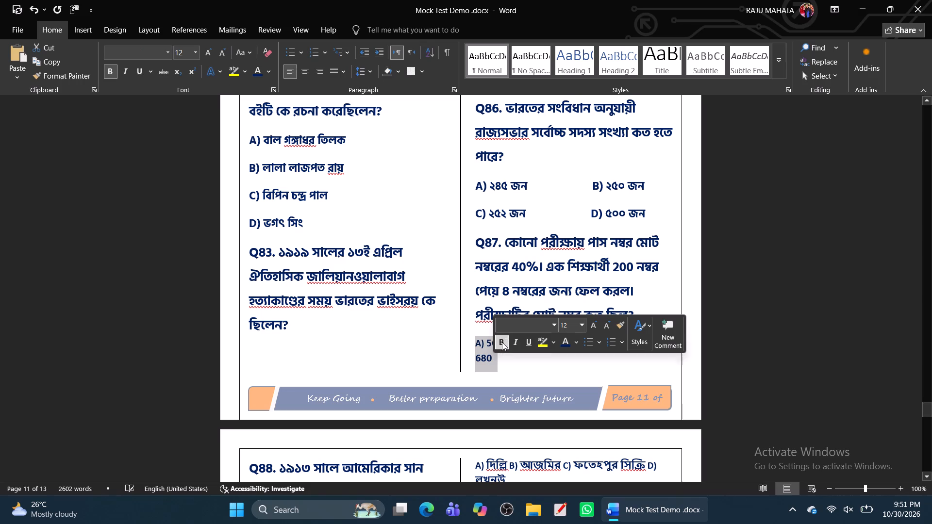
pyautogui.click(515, 327)
pyautogui.press('h')
pyautogui.press('Return')
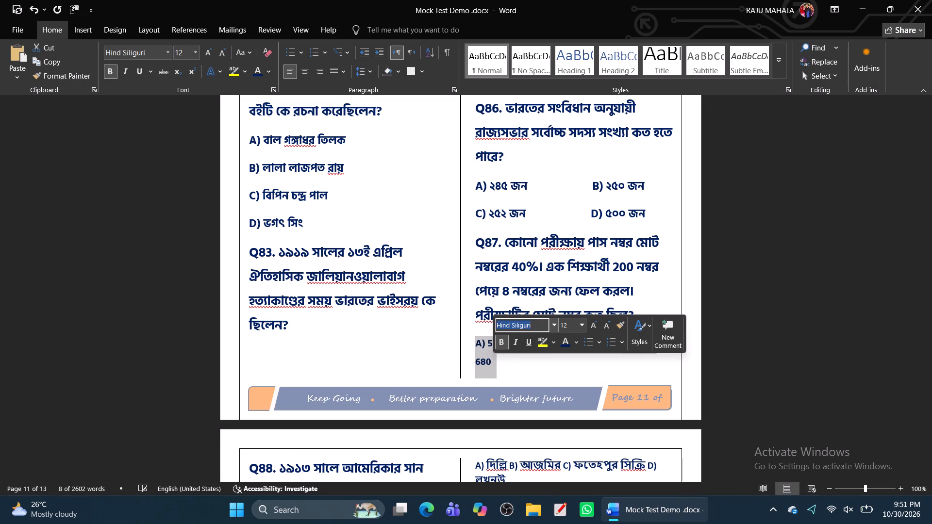
pyautogui.click(597, 320)
pyautogui.click(572, 370)
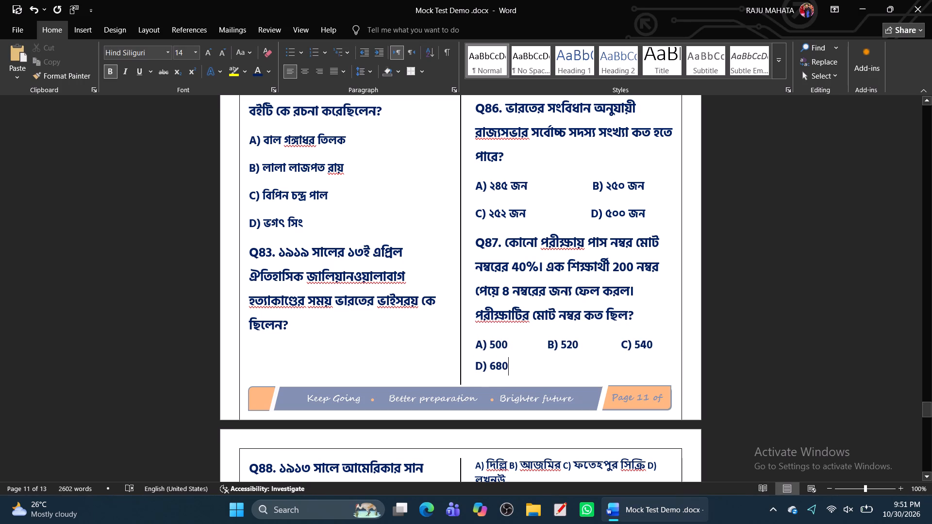
# Insert spaces between options A and B of Q87 so option B moves across and option C wraps onto the second line.
pyautogui.click(546, 350)
pyautogui.press('space')
pyautogui.press('space')
pyautogui.press('space')
pyautogui.press('space')
pyautogui.press('space')
pyautogui.press('space')
pyautogui.press('space')
pyautogui.press('space')
pyautogui.press('space')
pyautogui.press('space')
pyautogui.press('space')
pyautogui.press('space')
pyautogui.press('space')
pyautogui.press('space')
pyautogui.press('space')
pyautogui.press('space')
pyautogui.press('space')
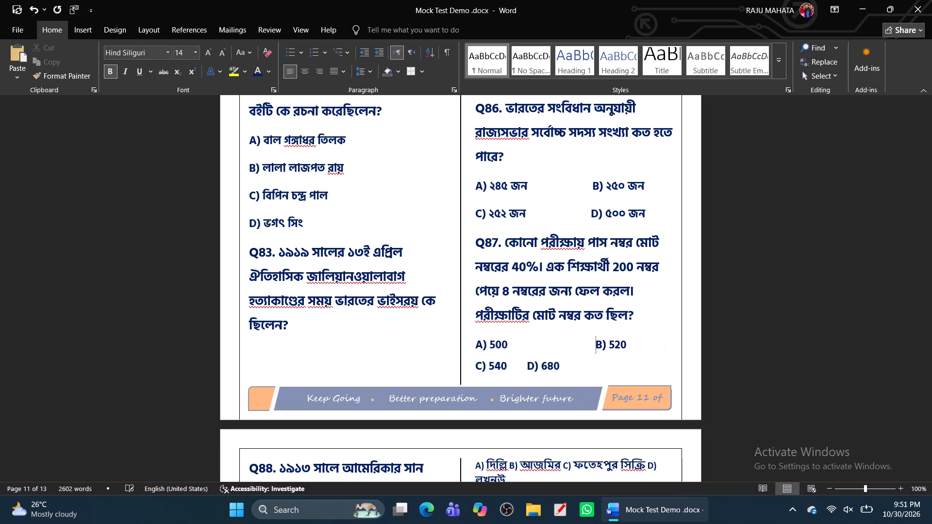
# Insert spaces between options C and D of Q87 to line option D up below option B.
pyautogui.click(526, 369)
pyautogui.press('space')
pyautogui.press('space')
pyautogui.press('space')
pyautogui.press('space')
pyautogui.press('space')
pyautogui.press('space')
pyautogui.press('space')
pyautogui.press('space')
pyautogui.press('space')
pyautogui.press('space')
pyautogui.press('space')
pyautogui.press('space')
pyautogui.press('space')
pyautogui.press('space')
pyautogui.press('space')
pyautogui.press('space')
pyautogui.press('space')
pyautogui.press('space')
pyautogui.press('space')
pyautogui.press('space')
# Set the answer options of Q88 on the following page to Hind Siliguri at size 14.
pyautogui.scroll(-5, 499, 383)
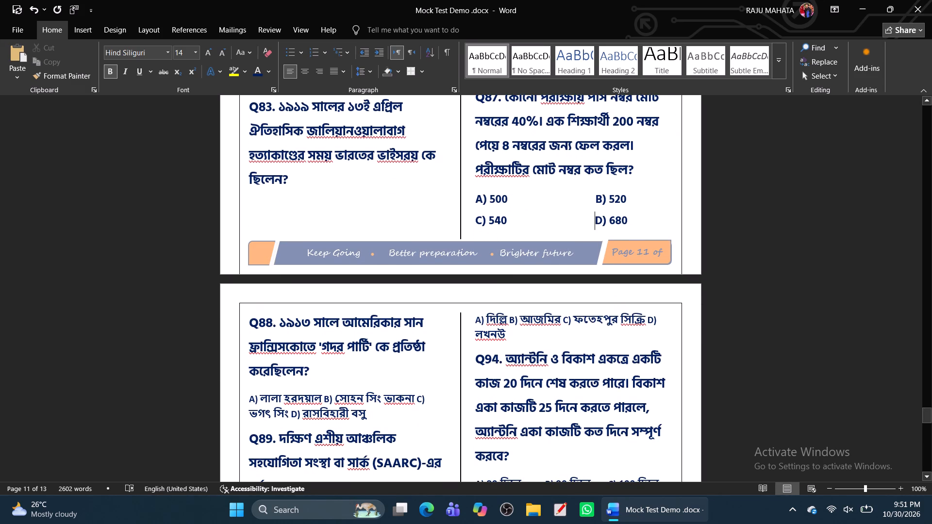
pyautogui.moveTo(241, 400); pyautogui.dragTo(319, 418)
pyautogui.click(345, 379)
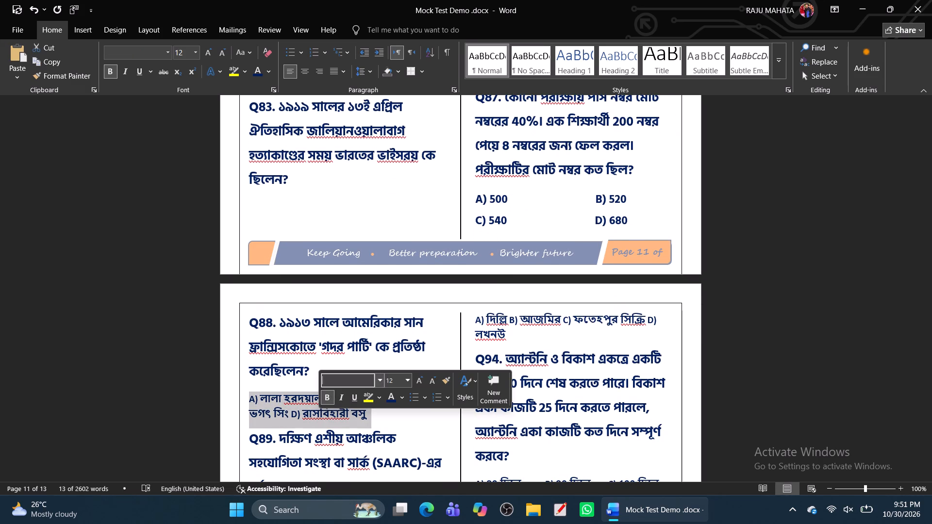
pyautogui.press('h')
pyautogui.press('Return')
pyautogui.click(418, 382)
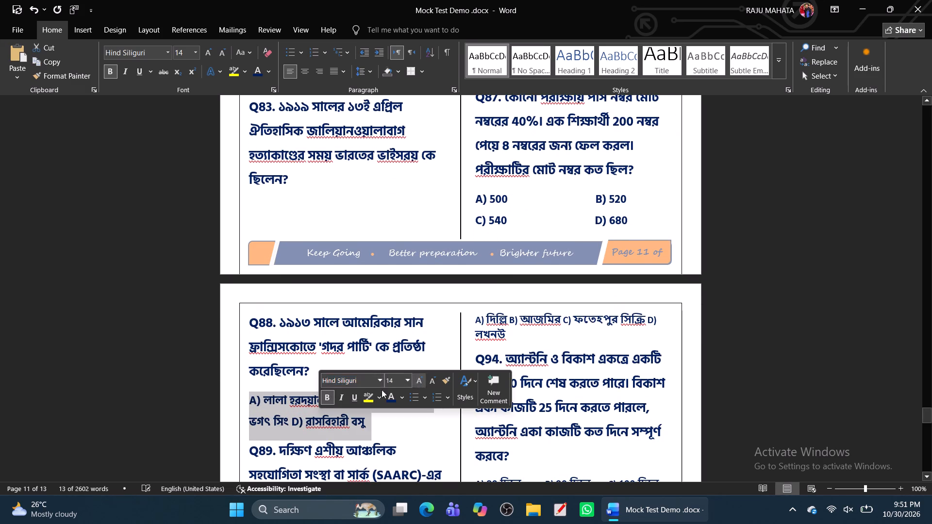
pyautogui.scroll(-3, 342, 393)
pyautogui.click(408, 379)
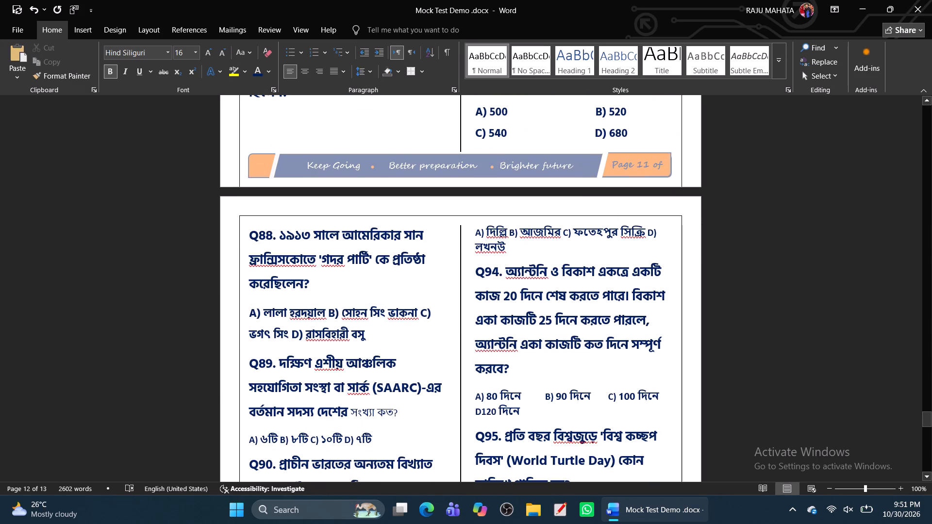
# Insert spaces between options A and B of Q88 so option B moves across and option C wraps onto the second line.
pyautogui.click(327, 318)
pyautogui.press('space')
pyautogui.press('space')
pyautogui.press('space')
pyautogui.press('space')
pyautogui.press('space')
pyautogui.press('space')
pyautogui.press('space')
pyautogui.press('space')
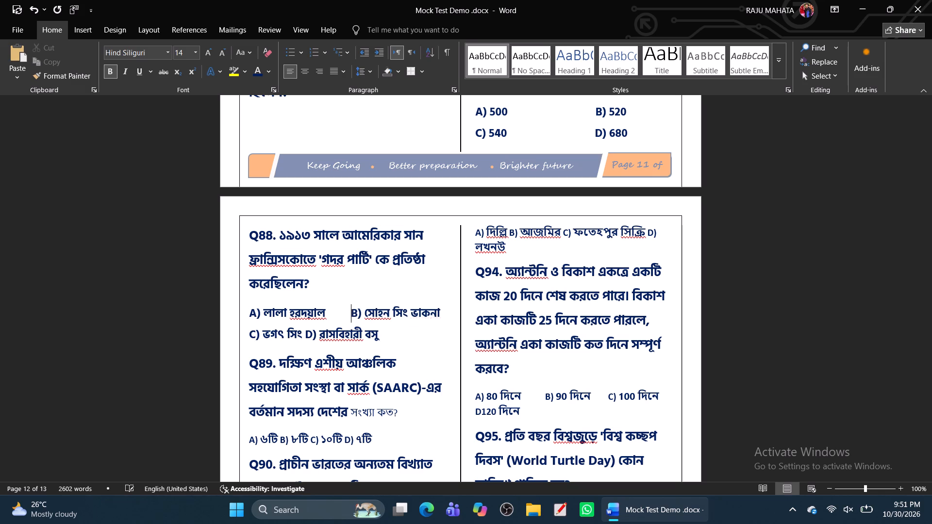
pyautogui.press('space')
pyautogui.press('space')
# Insert spaces between options C and D of Q88 to line option D up below option B.
pyautogui.click(307, 339)
pyautogui.press('space')
pyautogui.press('space')
pyautogui.press('space')
pyautogui.press('space')
pyautogui.press('space')
pyautogui.press('space')
pyautogui.press('space')
pyautogui.press('space')
pyautogui.press('space')
pyautogui.press('space')
pyautogui.press('space')
pyautogui.press('space')
pyautogui.press('space')
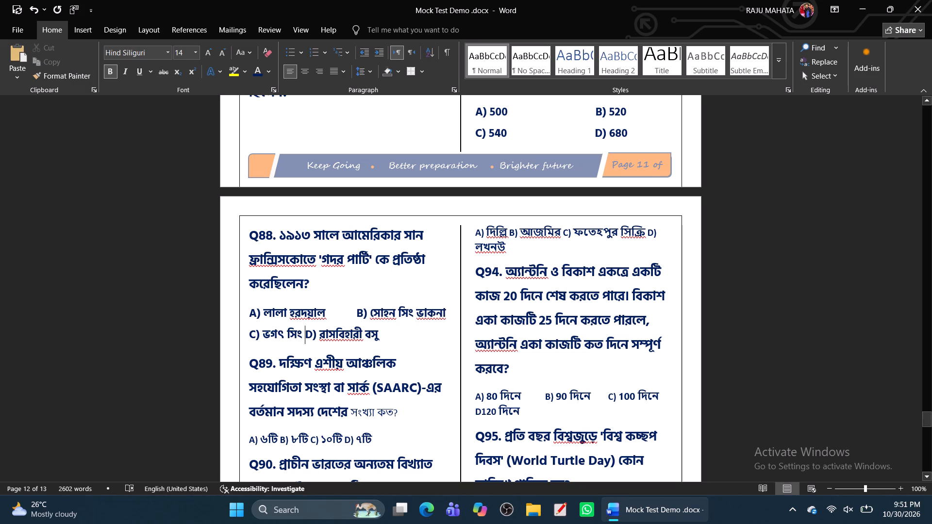
pyautogui.press('space')
pyautogui.press('space')
pyautogui.press('space')
pyautogui.press('space')
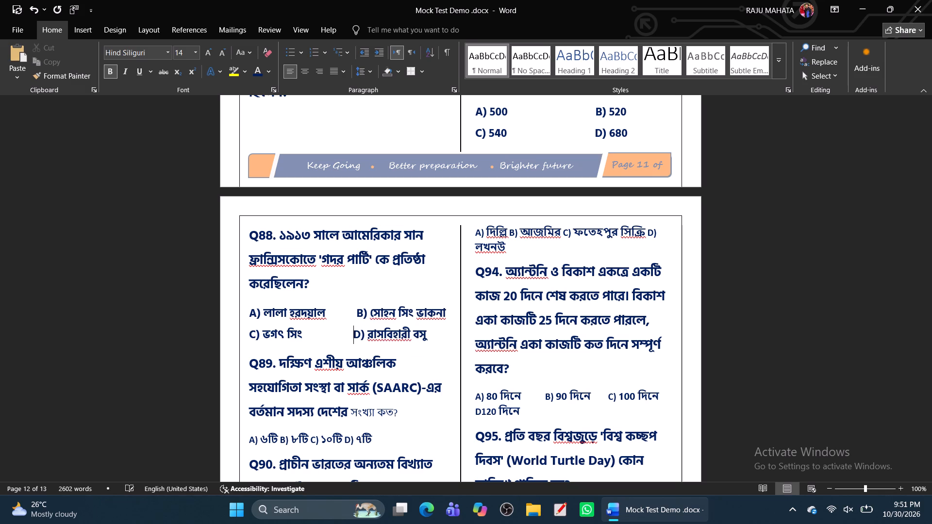
pyautogui.press('space')
# Format the closing words "সংখ্যা কত?" of the Q89 question in bold Hind Siliguri at size 16.
pyautogui.scroll(-3, 312, 352)
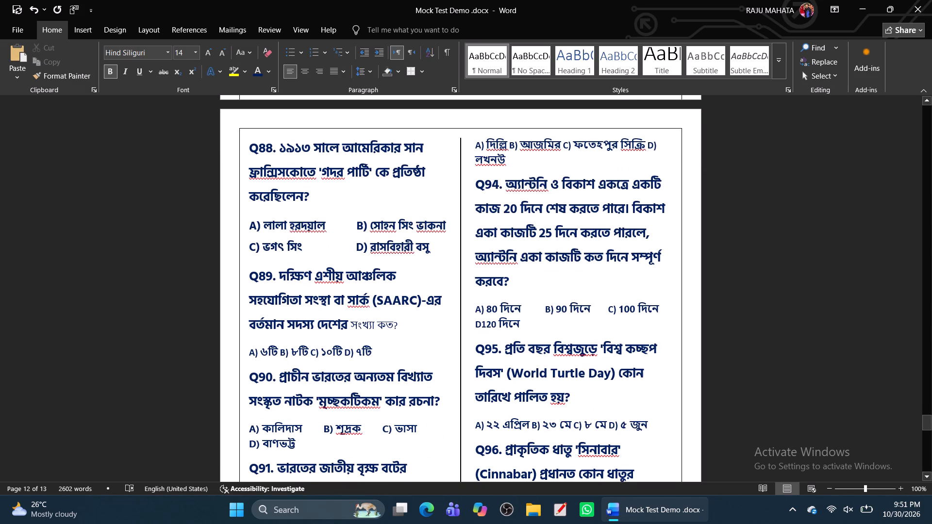
pyautogui.moveTo(353, 327); pyautogui.dragTo(400, 326)
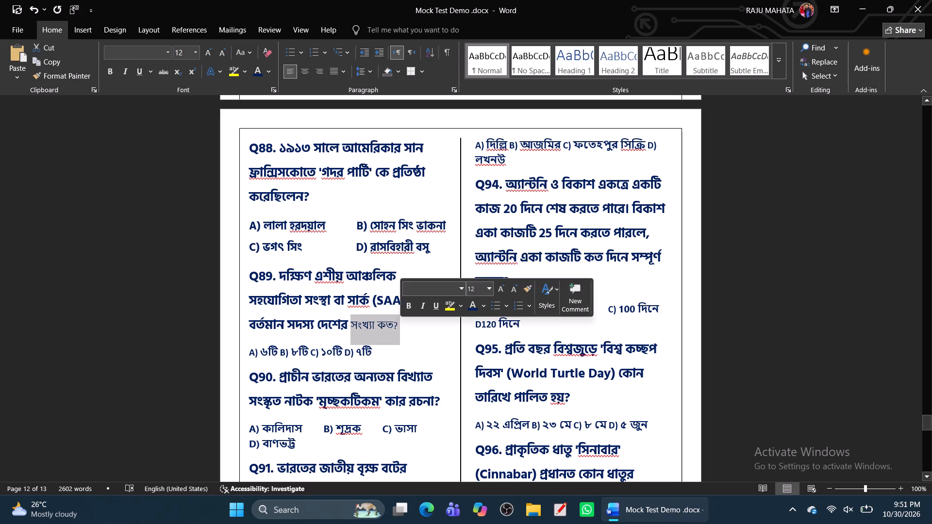
pyautogui.click(387, 303)
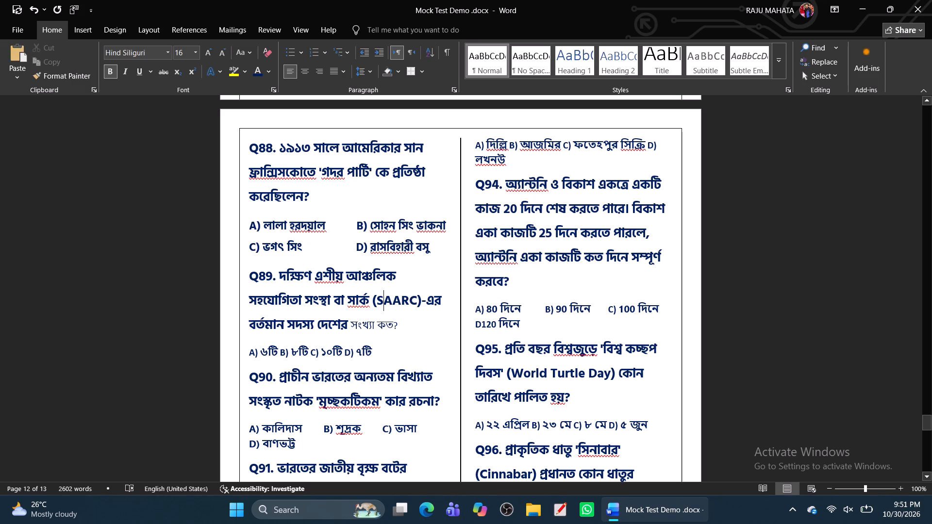
pyautogui.moveTo(352, 325); pyautogui.dragTo(405, 325)
pyautogui.click(428, 289)
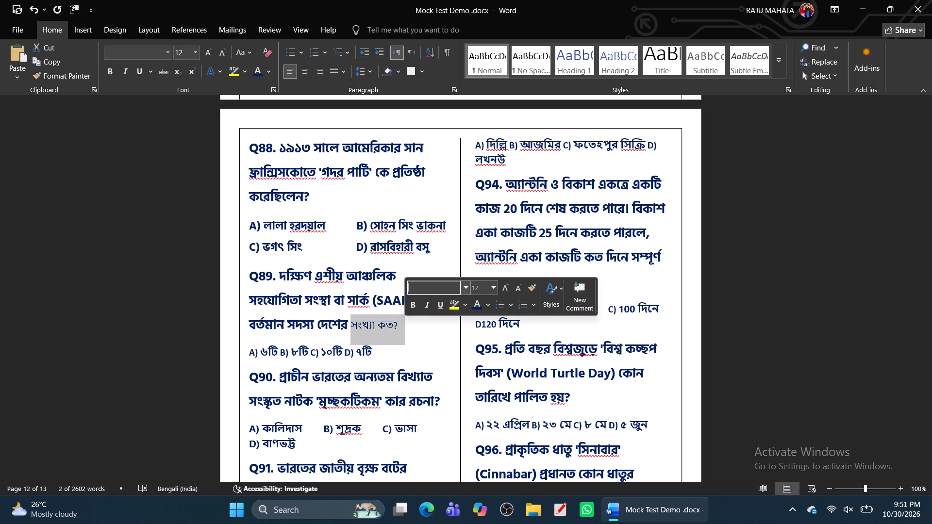
pyautogui.press('h')
pyautogui.press('Return')
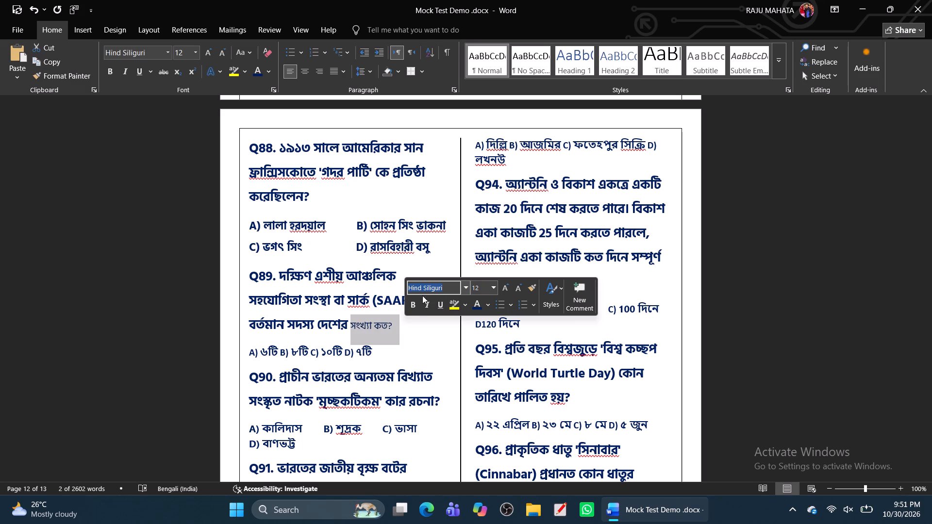
pyautogui.click(410, 305)
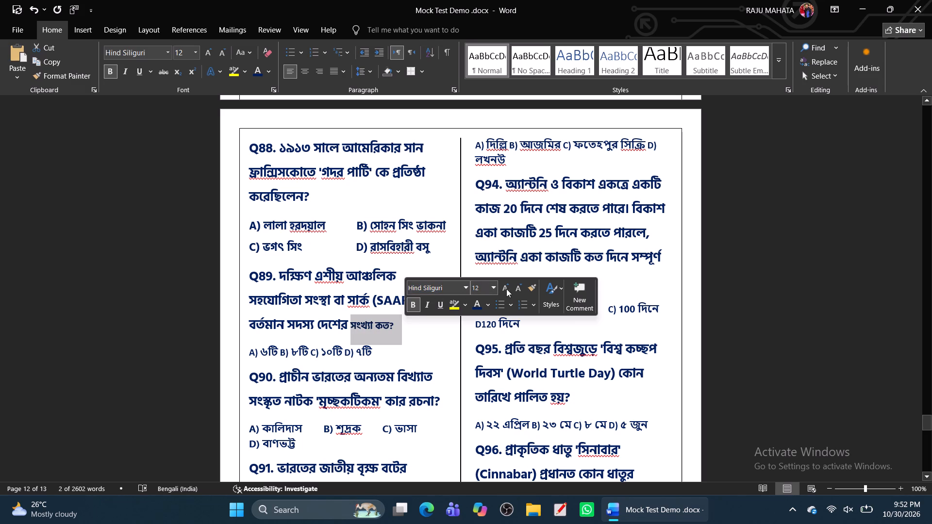
pyautogui.click(500, 290)
pyautogui.click(500, 290)
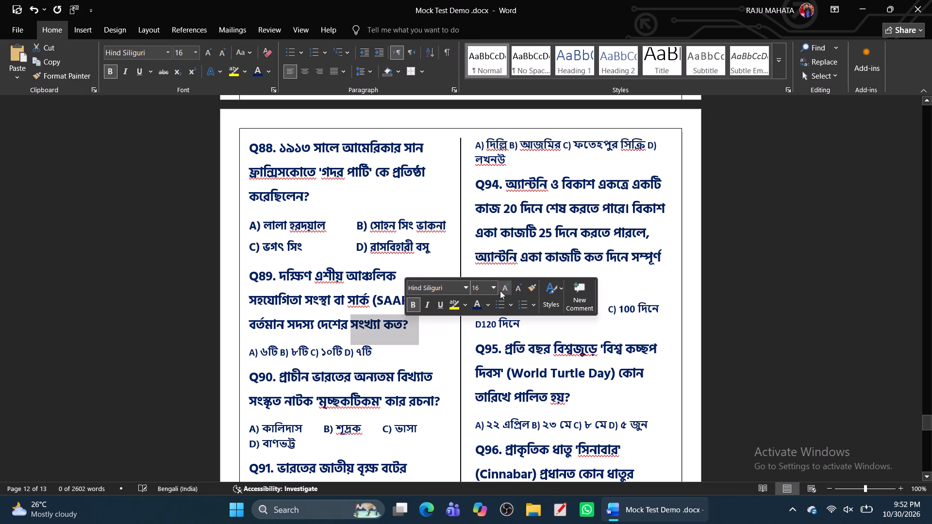
pyautogui.click(462, 340)
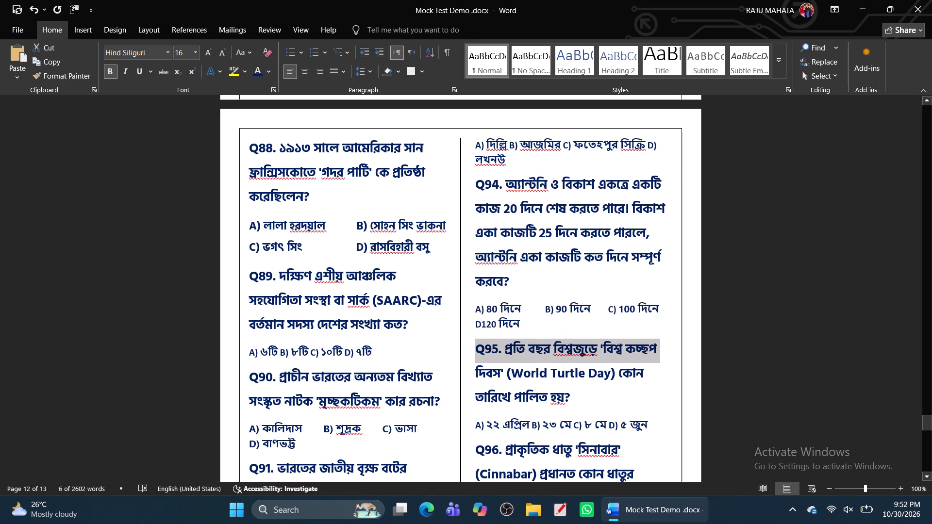
# Set the answer options of Q89 to Hind Siliguri at size 14.
pyautogui.moveTo(243, 354); pyautogui.dragTo(386, 353)
pyautogui.click(404, 314)
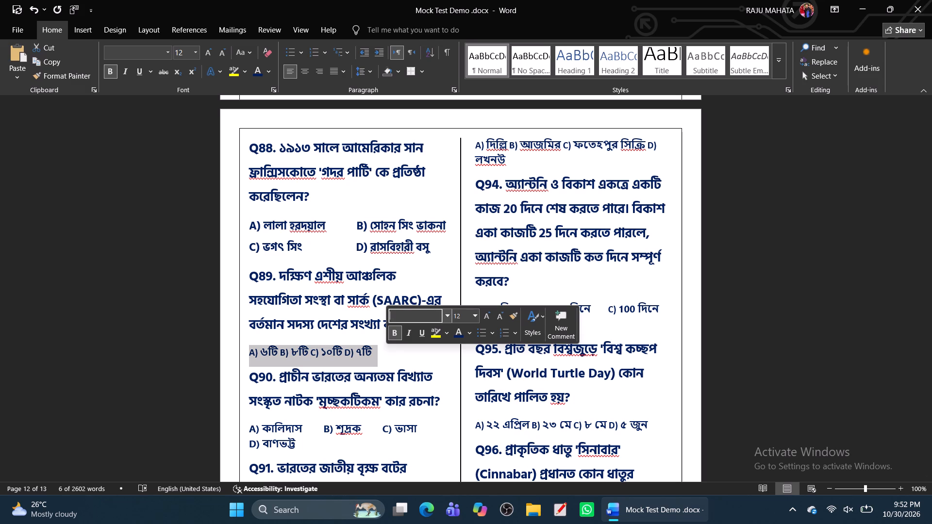
pyautogui.press('h')
pyautogui.press('Return')
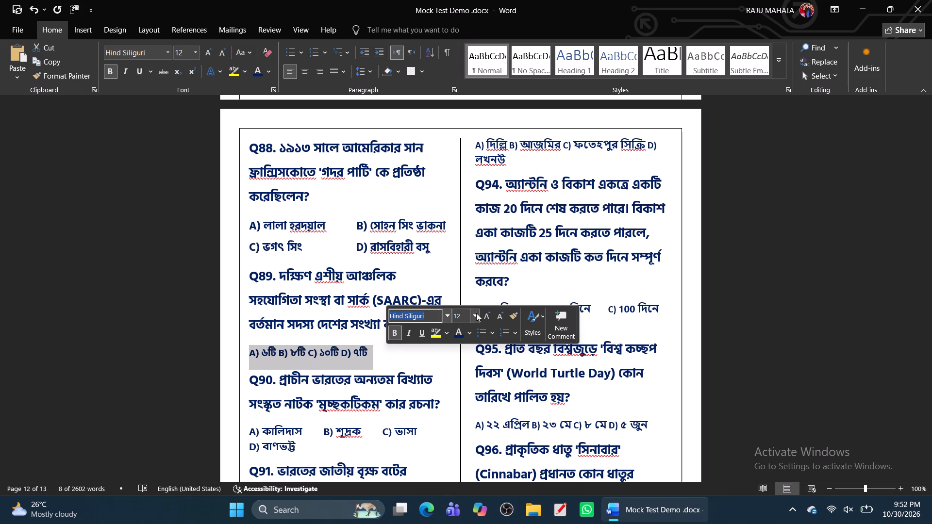
pyautogui.click(483, 314)
pyautogui.click(426, 370)
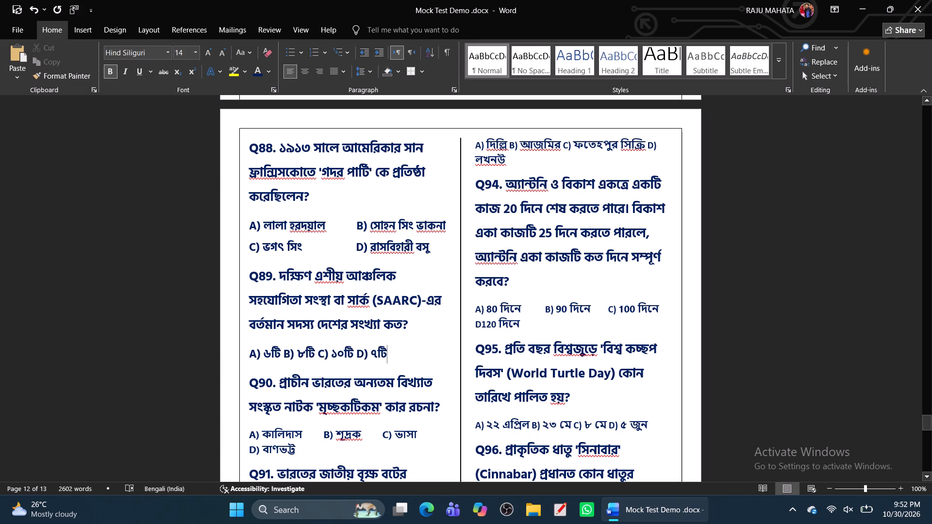
# Insert spaces between options A and B of Q89 to move option B across the column.
pyautogui.click(283, 358)
pyautogui.press('space')
pyautogui.press('space')
pyautogui.press('space')
pyautogui.press('space')
pyautogui.press('space')
pyautogui.press('space')
pyautogui.press('space')
pyautogui.press('space')
pyautogui.press('space')
pyautogui.press('space')
pyautogui.press('space')
pyautogui.press('space')
pyautogui.press('space')
pyautogui.press('space')
pyautogui.press('space')
pyautogui.press('space')
pyautogui.press('space')
pyautogui.press('space')
pyautogui.press('space')
pyautogui.press('space')
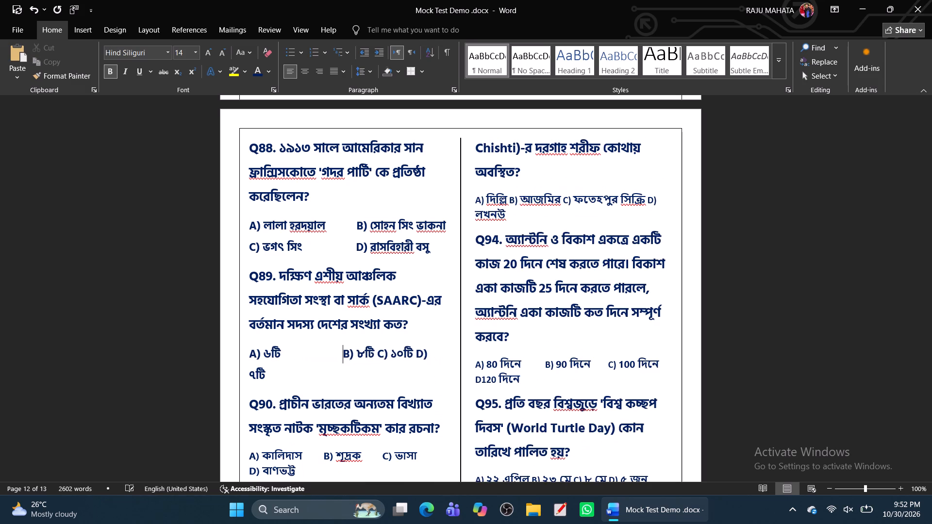
pyautogui.press('space')
pyautogui.press('space')
pyautogui.press('space')
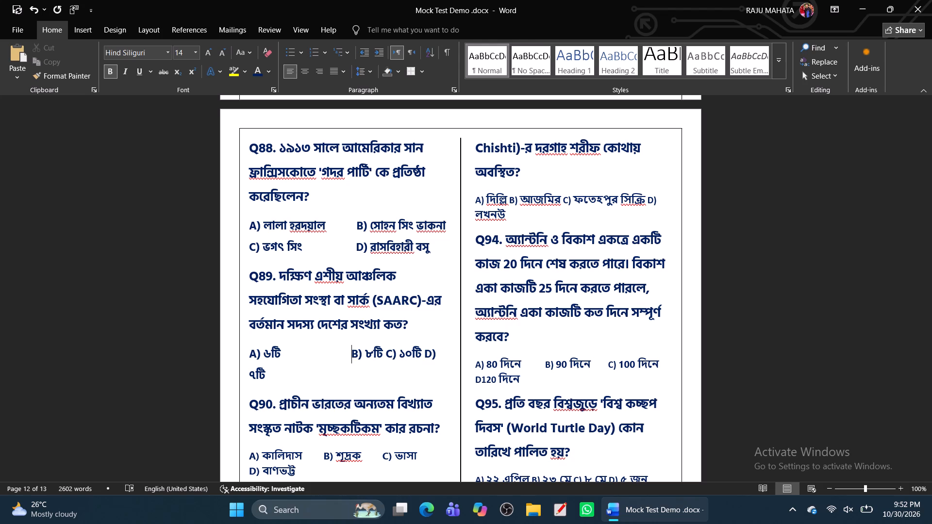
pyautogui.press('space')
# Break the Q89 answer line before option C so options C and D start a new line.
pyautogui.click(389, 355)
pyautogui.press('Return')
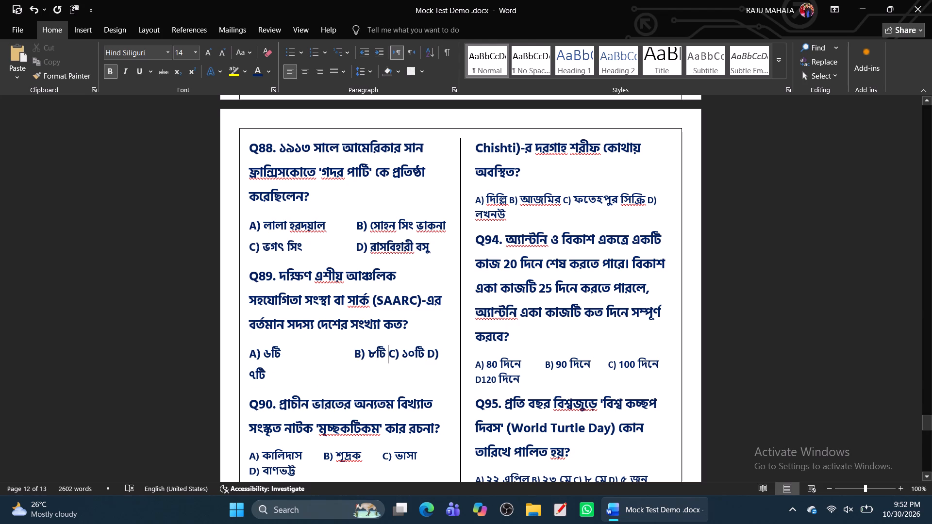
# Insert spaces between options C and D of Q89 to line option D up below option B.
pyautogui.click(291, 384)
pyautogui.press('space')
pyautogui.press('space')
pyautogui.press('space')
pyautogui.press('space')
pyautogui.press('space')
pyautogui.press('space')
pyautogui.press('space')
pyautogui.press('space')
pyautogui.press('space')
pyautogui.press('space')
pyautogui.press('space')
pyautogui.press('space')
pyautogui.press('space')
pyautogui.press('space')
pyautogui.press('space')
pyautogui.press('space')
pyautogui.press('space')
pyautogui.press('space')
pyautogui.press('space')
pyautogui.press('space')
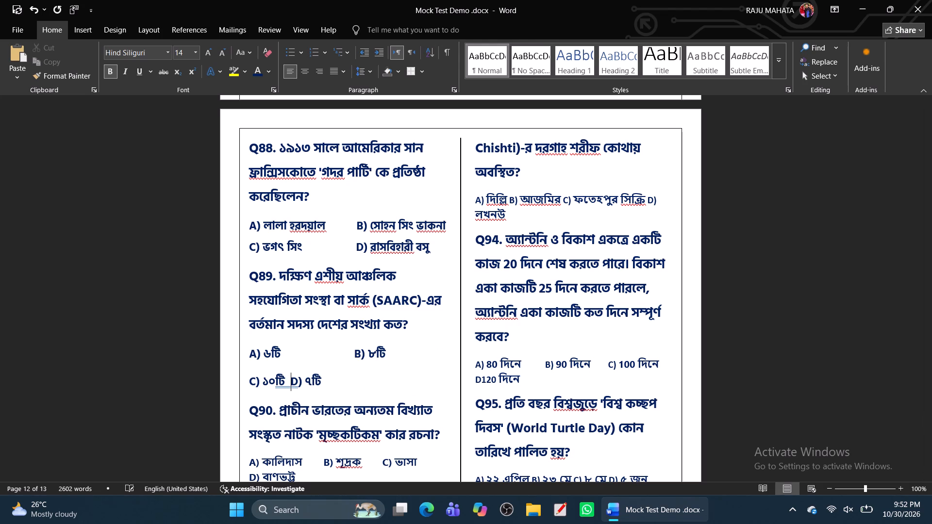
pyautogui.press('space')
# Set the answer options of Q90 to Hind Siliguri at size 14.
pyautogui.scroll(-2, 293, 387)
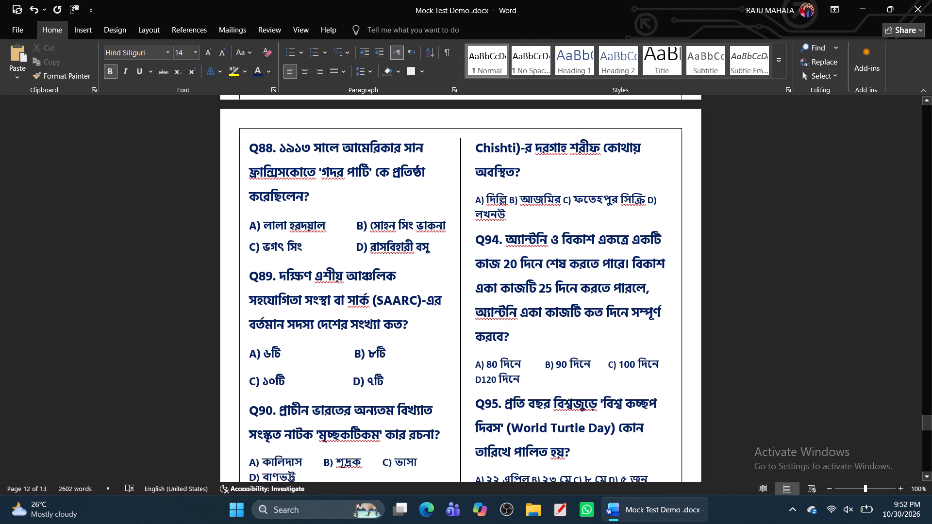
pyautogui.scroll(-2, 293, 387)
pyautogui.moveTo(252, 347); pyautogui.dragTo(292, 360)
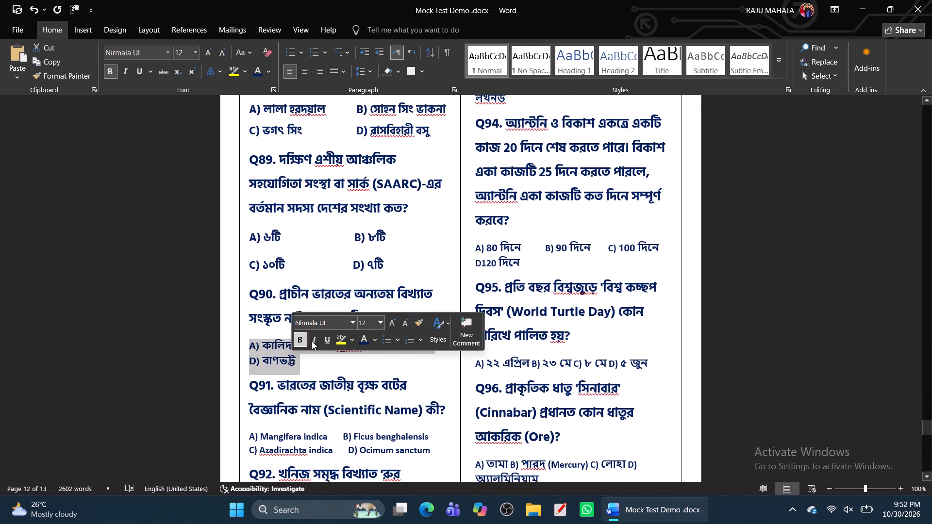
pyautogui.click(327, 323)
pyautogui.press('h')
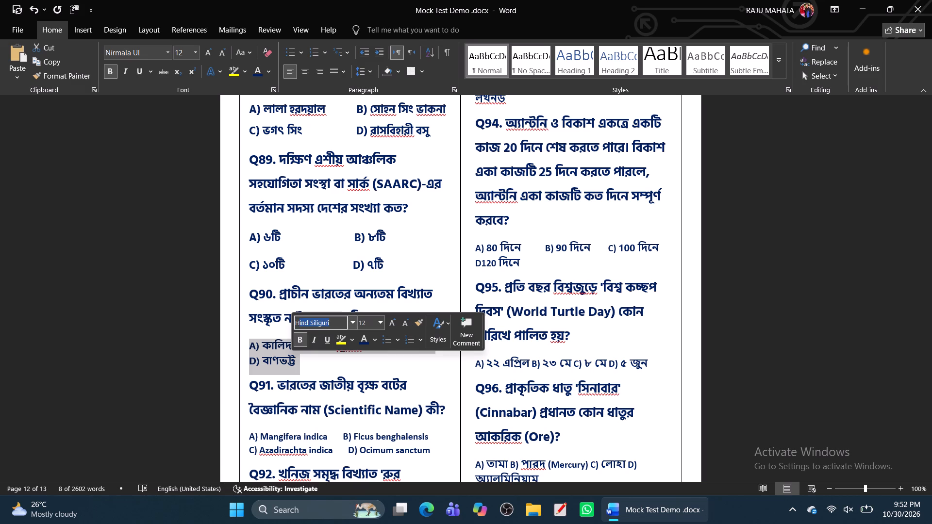
pyautogui.press('Return')
pyautogui.click(393, 324)
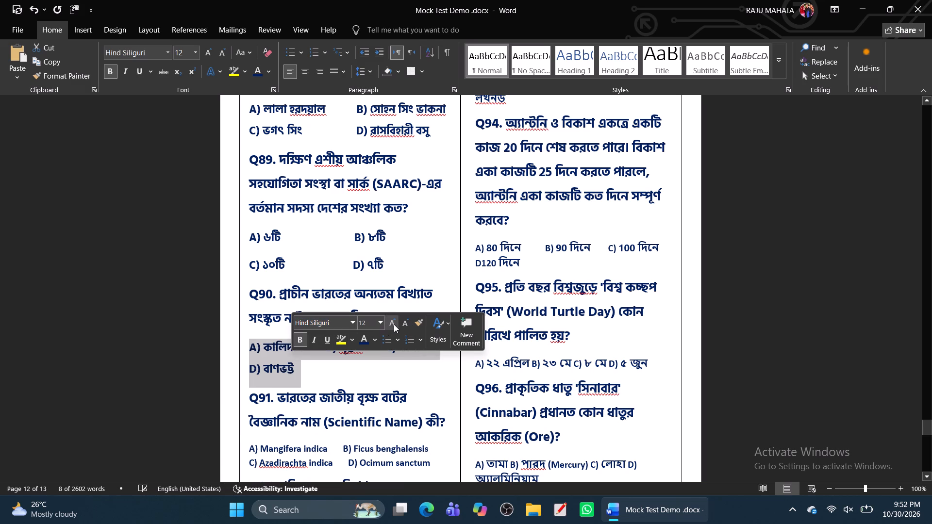
pyautogui.click(359, 376)
# Insert spaces between options A and B of Q90 to move option B in line with the Q89 options above.
pyautogui.click(327, 350)
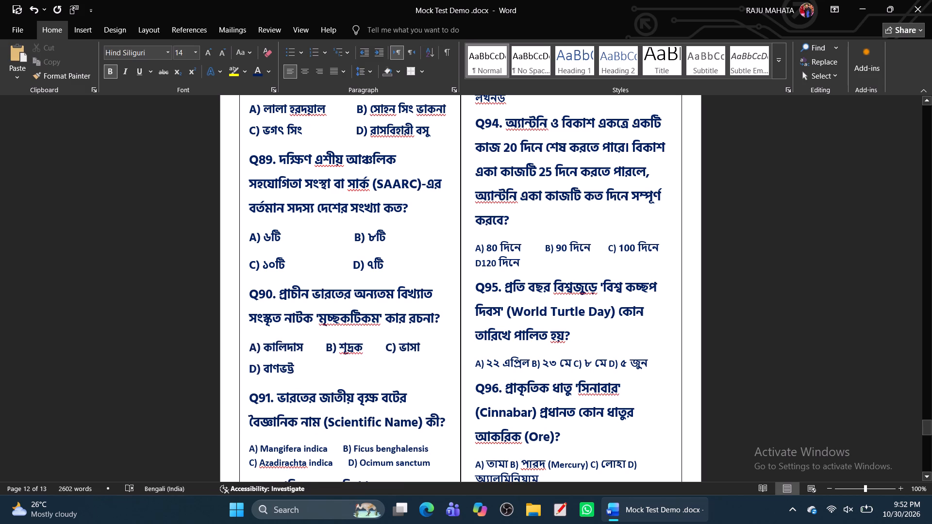
pyautogui.press('space')
pyautogui.press('space')
pyautogui.press('space')
pyautogui.press('space')
pyautogui.press('space')
pyautogui.press('space')
pyautogui.press('space')
pyautogui.press('space')
pyautogui.press('space')
pyautogui.press('space')
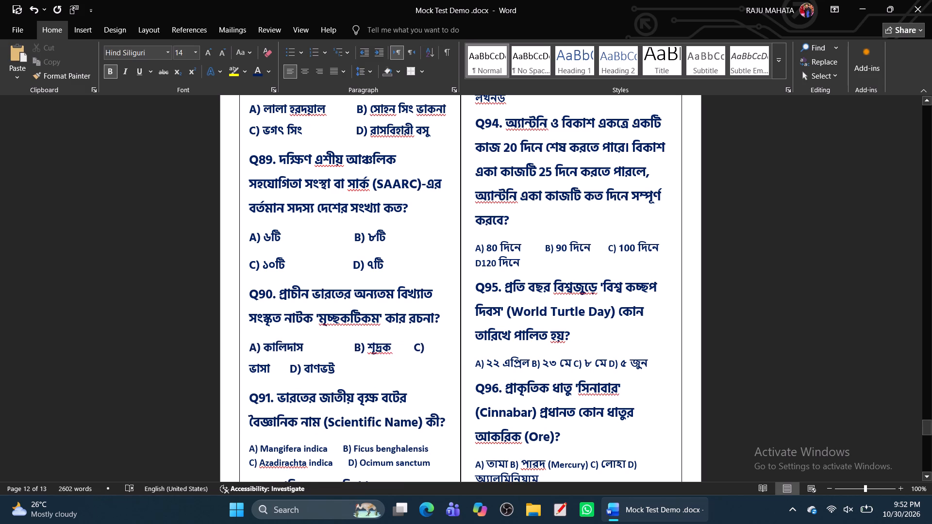
# Break the Q90 answer line before option C so options C and D start a new line.
pyautogui.click(415, 350)
pyautogui.press('Return')
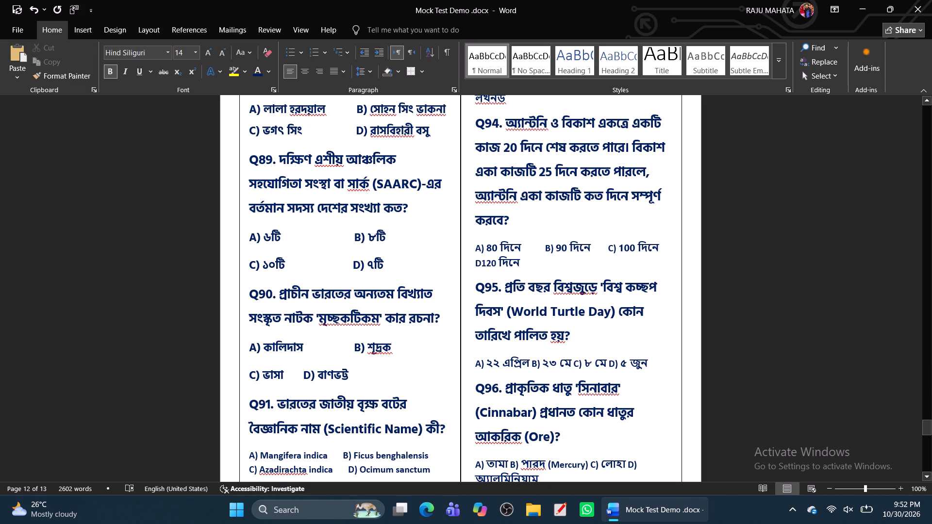
# Insert spaces between options C and D of Q90 to line option D up below option B.
pyautogui.click(303, 377)
pyautogui.press('space')
pyautogui.press('space')
pyautogui.press('space')
pyautogui.press('space')
pyautogui.press('space')
pyautogui.press('space')
pyautogui.press('space')
pyautogui.press('space')
pyautogui.press('space')
pyautogui.press('space')
pyautogui.press('space')
pyautogui.press('space')
pyautogui.press('space')
pyautogui.press('space')
pyautogui.press('space')
pyautogui.press('space')
pyautogui.press('space')
pyautogui.press('space')
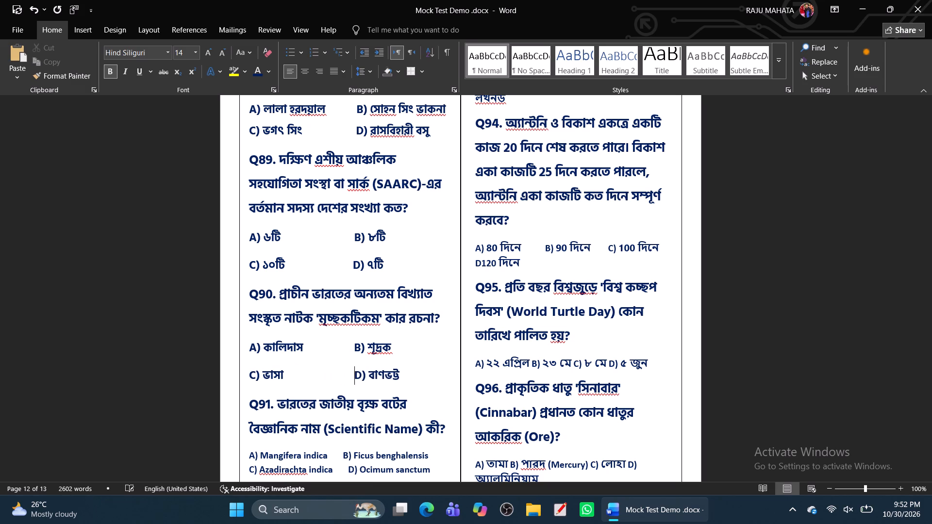
# Widen the gap between options A and B of Q89 with extra spaces to shift option B further across.
pyautogui.click(348, 235)
pyautogui.press('space')
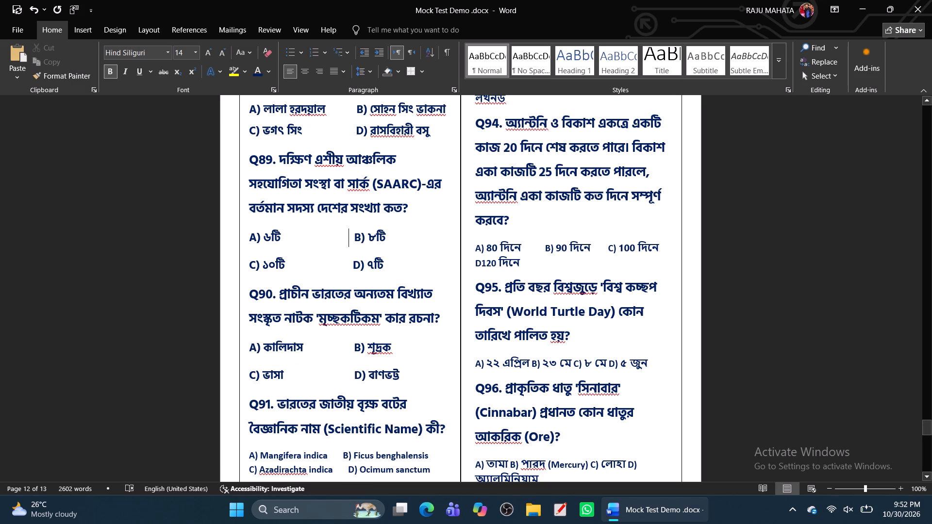
pyautogui.press('space')
pyautogui.press('space')
pyautogui.press('space')
pyautogui.press('space')
pyautogui.press('space')
pyautogui.press('space')
pyautogui.press('space')
# Widen the gap between options C and D of Q89 with extra spaces to realign option D below option B.
pyautogui.click(347, 269)
pyautogui.press('space')
pyautogui.press('space')
pyautogui.press('space')
pyautogui.press('space')
pyautogui.press('space')
pyautogui.press('space')
pyautogui.press('space')
pyautogui.press('space')
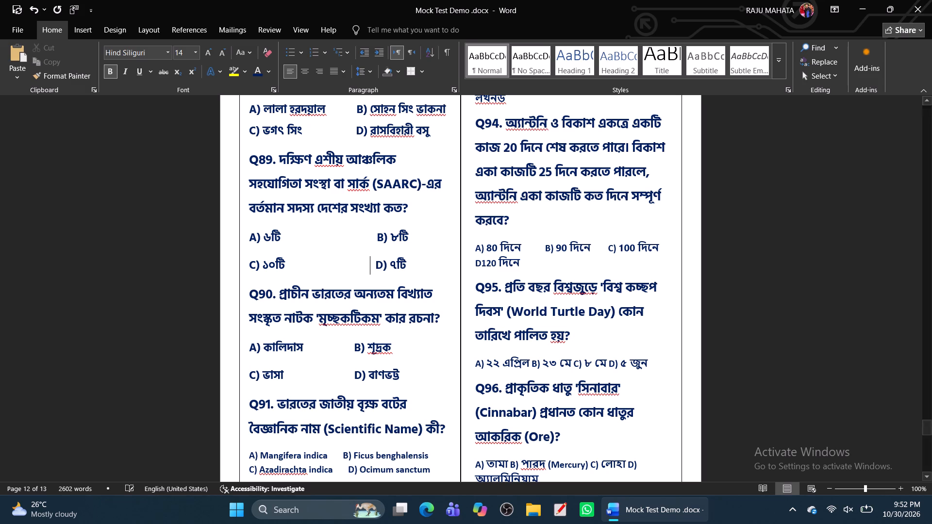
# Widen the gap between options A and B of Q90 with extra spaces to bring option B below the Q89 options.
pyautogui.click(352, 349)
pyautogui.press('space')
pyautogui.press('space')
pyautogui.press('space')
pyautogui.press('space')
pyautogui.press('space')
pyautogui.press('space')
pyautogui.press('space')
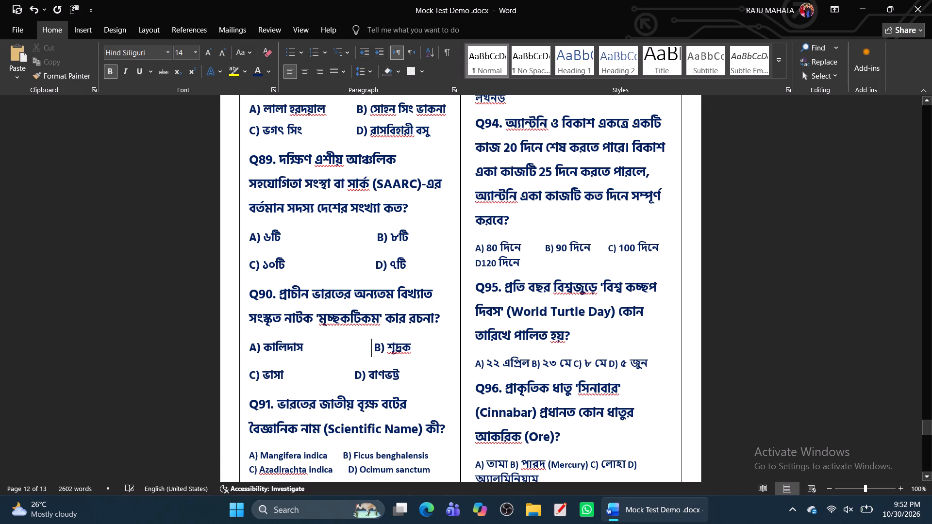
# Widen the gap between options C and D of Q90 with extra spaces to realign option D below option B.
pyautogui.click(346, 380)
pyautogui.press('space')
pyautogui.press('space')
pyautogui.press('space')
pyautogui.press('space')
pyautogui.press('space')
pyautogui.press('space')
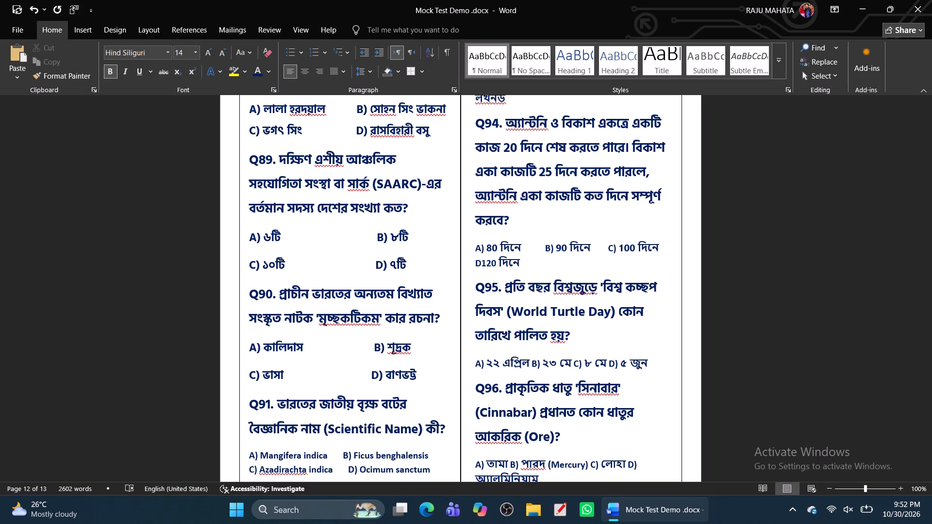
# Add one space before option D of Q90 to line it up below option B.
pyautogui.scroll(4, 333, 359)
pyautogui.scroll(-8, 354, 353)
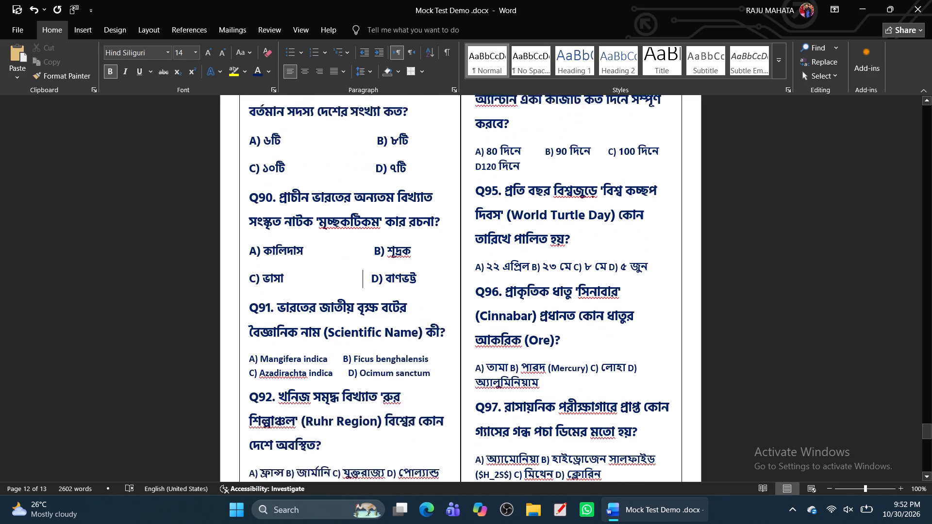
pyautogui.click(370, 261)
pyautogui.press('space')
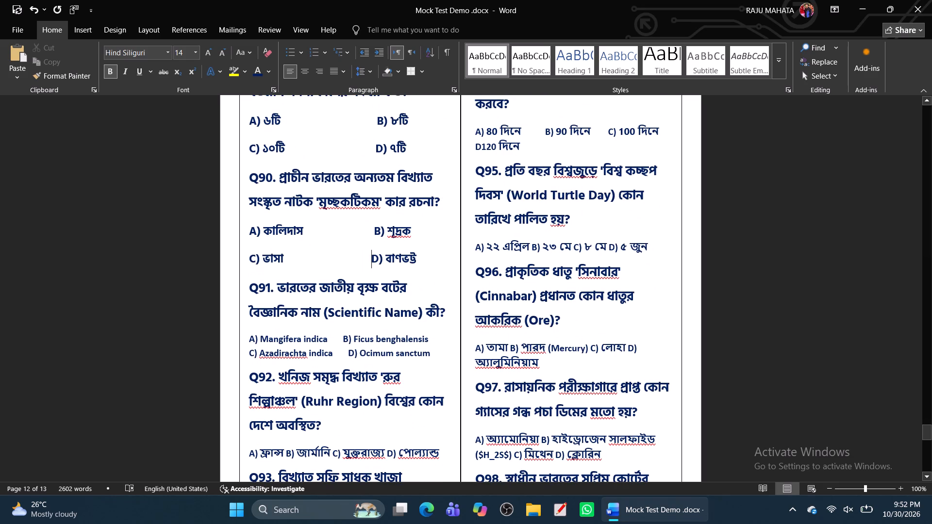
# Format all four answer options of Q91 in Hind Siliguri at size 14.
pyautogui.scroll(-3, 336, 356)
pyautogui.moveTo(249, 248); pyautogui.dragTo(250, 248)
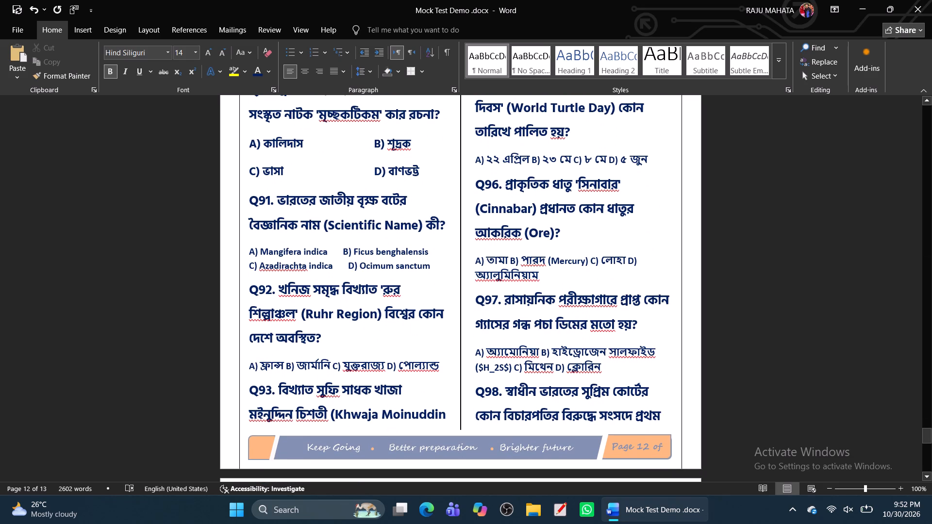
pyautogui.moveTo(250, 248); pyautogui.dragTo(418, 265)
pyautogui.click(435, 227)
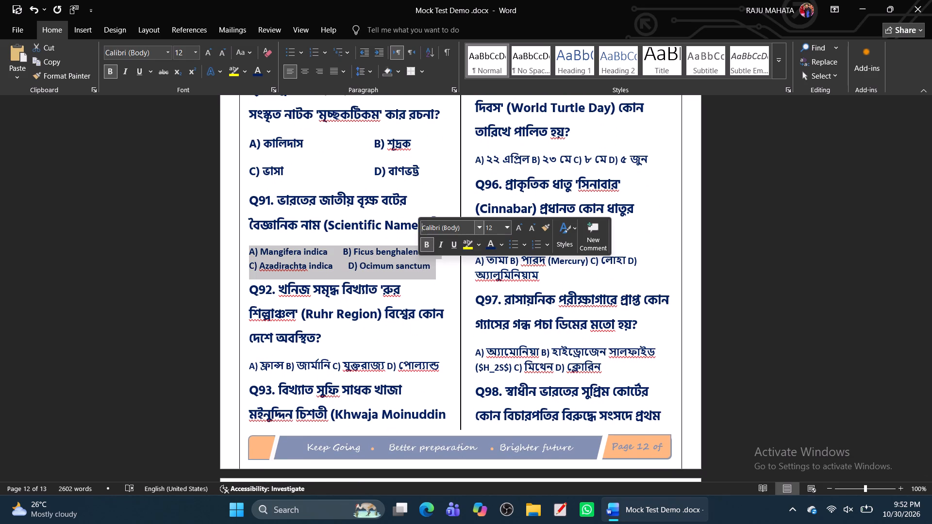
pyautogui.press('h')
pyautogui.press('Return')
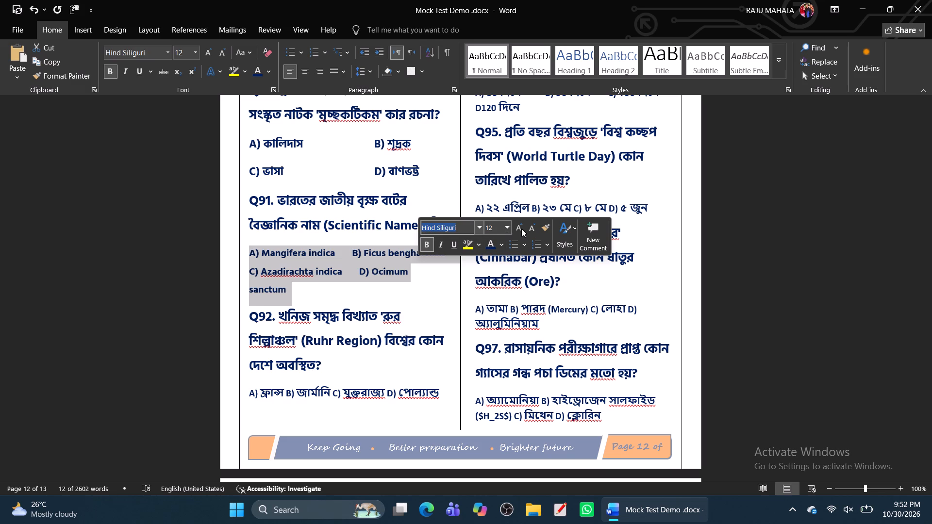
pyautogui.click(522, 228)
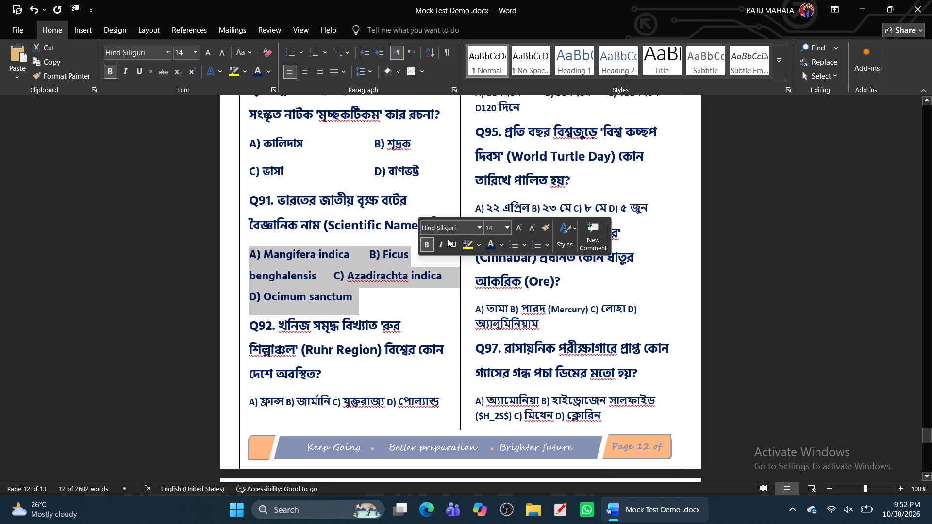
# Split the Q91 options so that B, C and D each start on their own line.
pyautogui.click(372, 256)
pyautogui.press('Return')
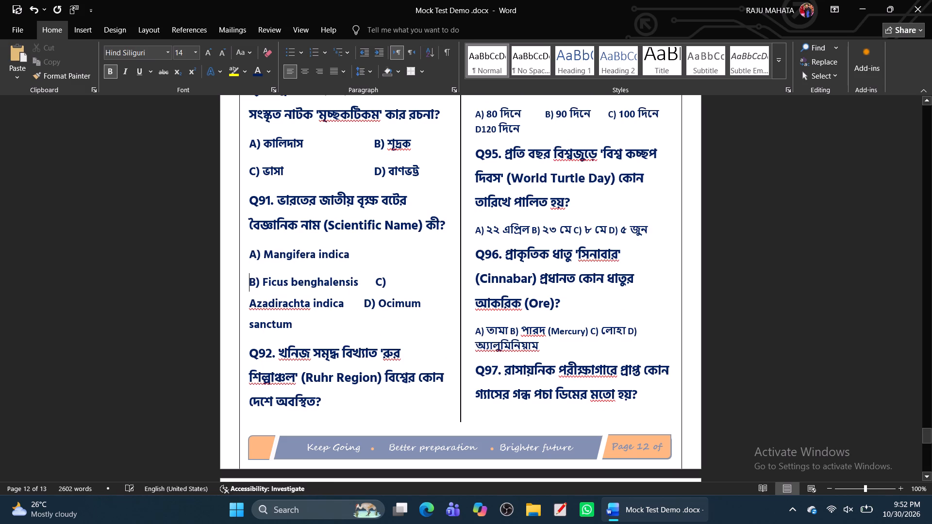
pyautogui.click(375, 283)
pyautogui.press('Return')
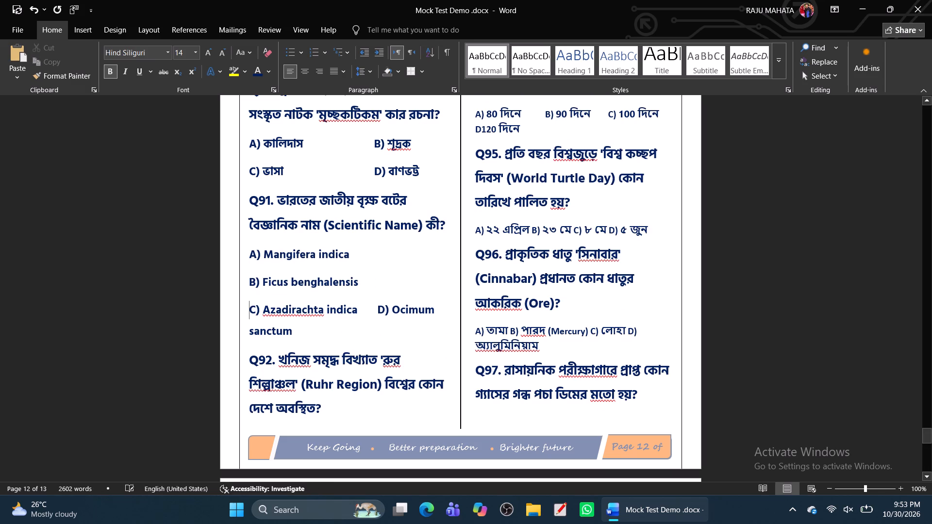
pyautogui.click(378, 311)
pyautogui.press('Return')
# Format the Q92 answer options in Hind Siliguri at size 14.
pyautogui.scroll(-4, 300, 300)
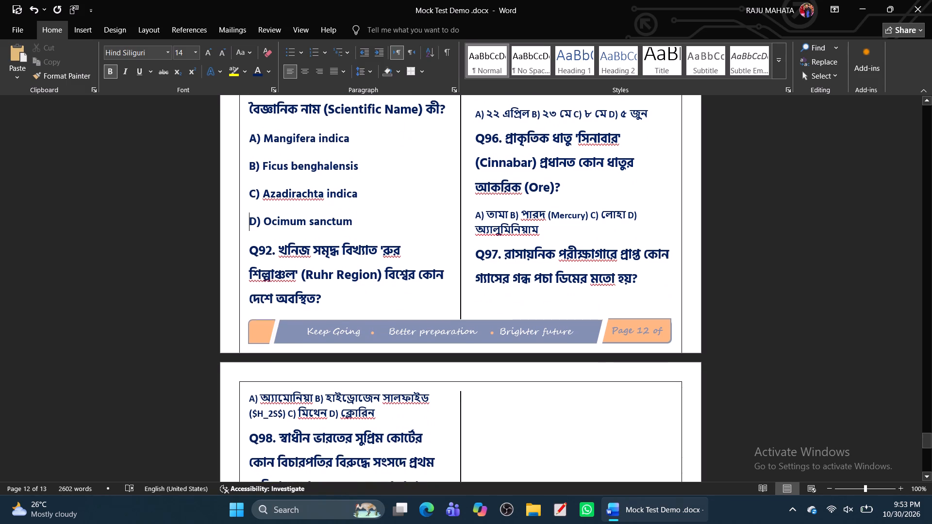
pyautogui.scroll(20, 422, 299)
pyautogui.scroll(1, 422, 299)
pyautogui.scroll(-2, 542, 276)
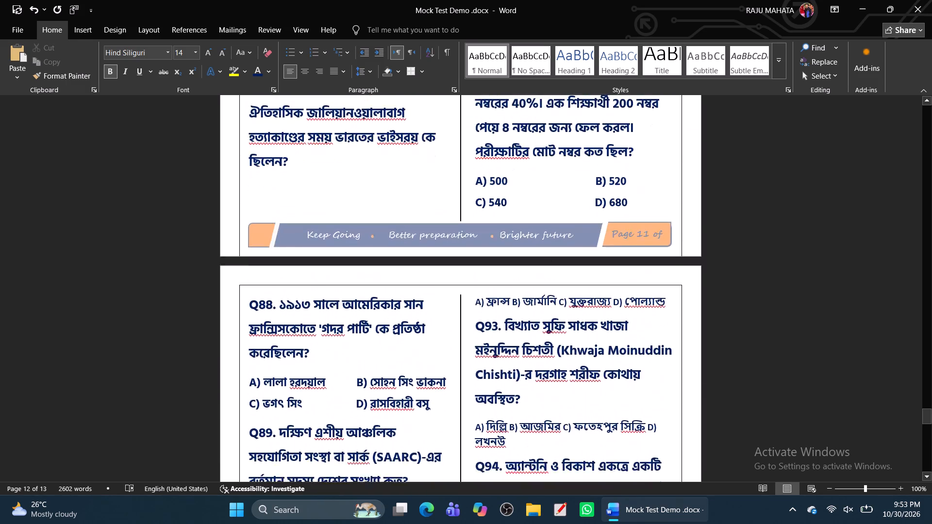
pyautogui.moveTo(471, 258); pyautogui.dragTo(667, 250)
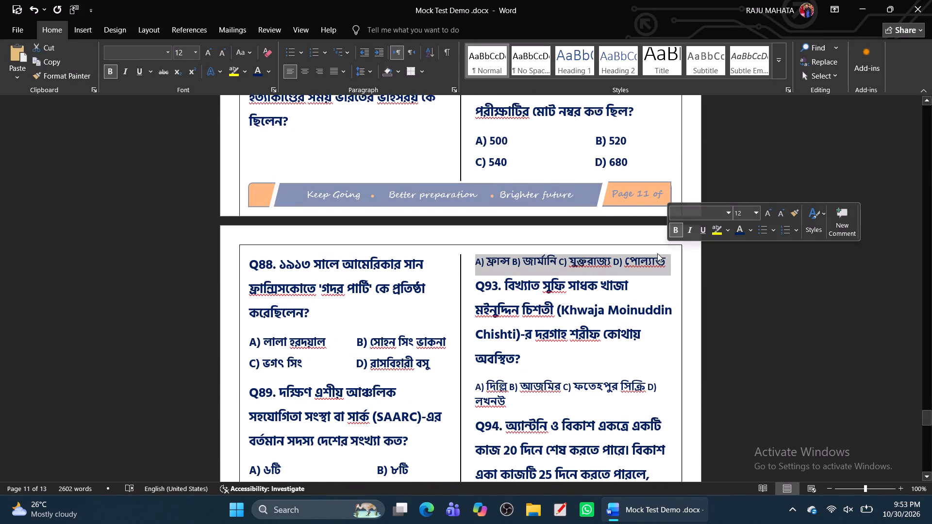
pyautogui.click(687, 211)
pyautogui.press('h')
pyautogui.press('Return')
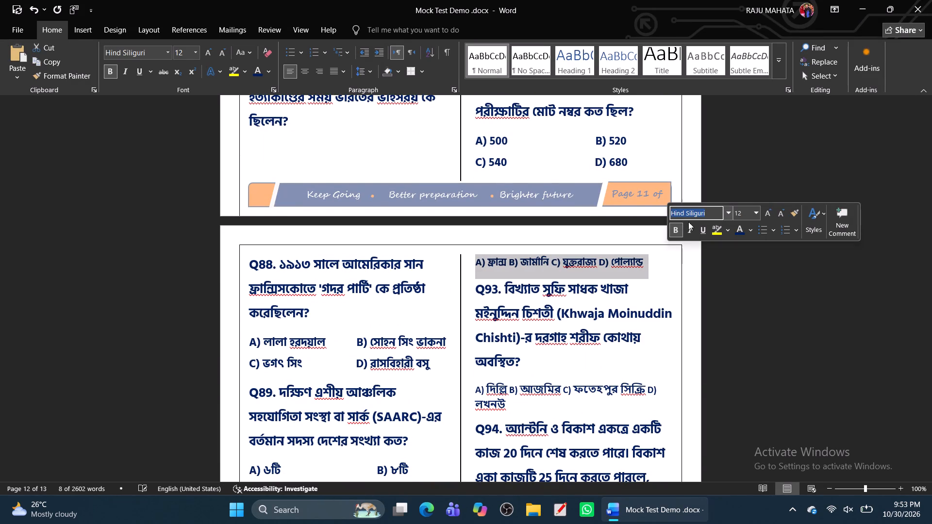
pyautogui.click(769, 212)
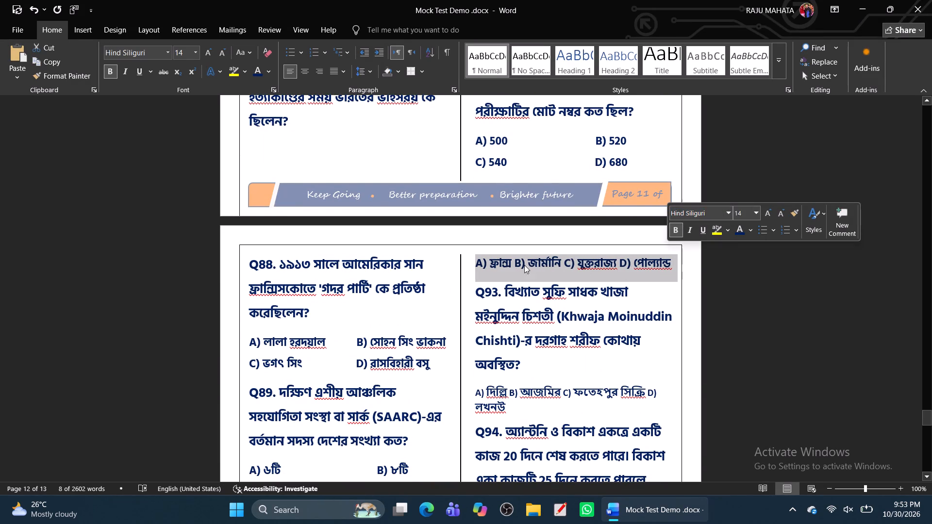
# Widen the gap between options A and B of Q92 with extra spaces to set option B in a second column.
pyautogui.click(516, 264)
pyautogui.press('space')
pyautogui.press('space')
pyautogui.press('space')
pyautogui.press('space')
pyautogui.press('space')
pyautogui.press('space')
pyautogui.press('space')
pyautogui.press('space')
pyautogui.press('space')
pyautogui.press('space')
pyautogui.press('space')
pyautogui.press('space')
pyautogui.press('space')
pyautogui.press('space')
pyautogui.press('space')
pyautogui.press('space')
pyautogui.press('space')
pyautogui.press('space')
pyautogui.press('space')
pyautogui.press('space')
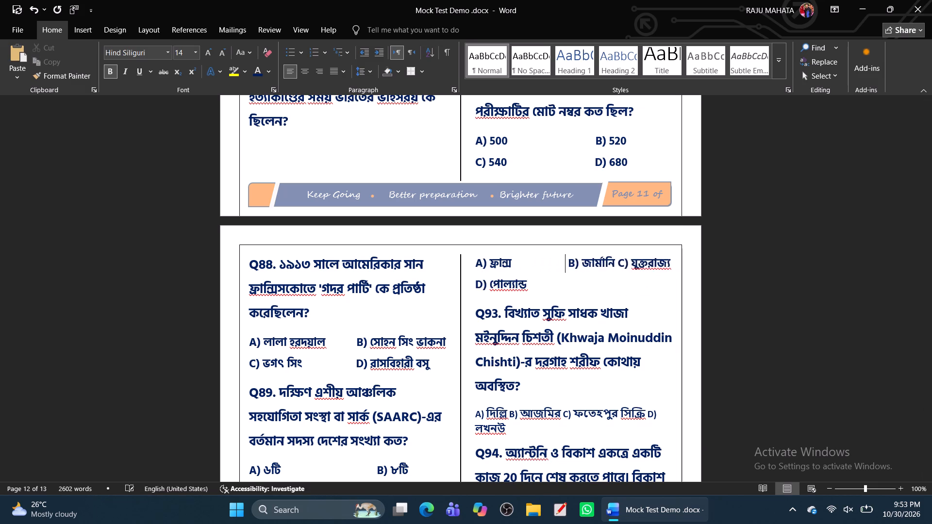
pyautogui.press('space')
pyautogui.press('space')
pyautogui.press('space')
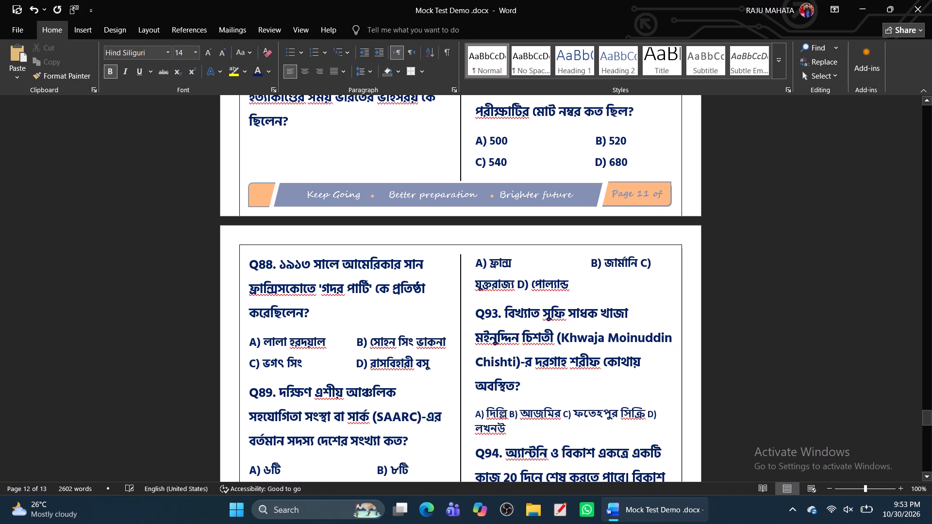
pyautogui.press('space')
# Move option C of Q92 onto a new line and space option D across to sit below option B.
pyautogui.click(644, 264)
pyautogui.press('Return')
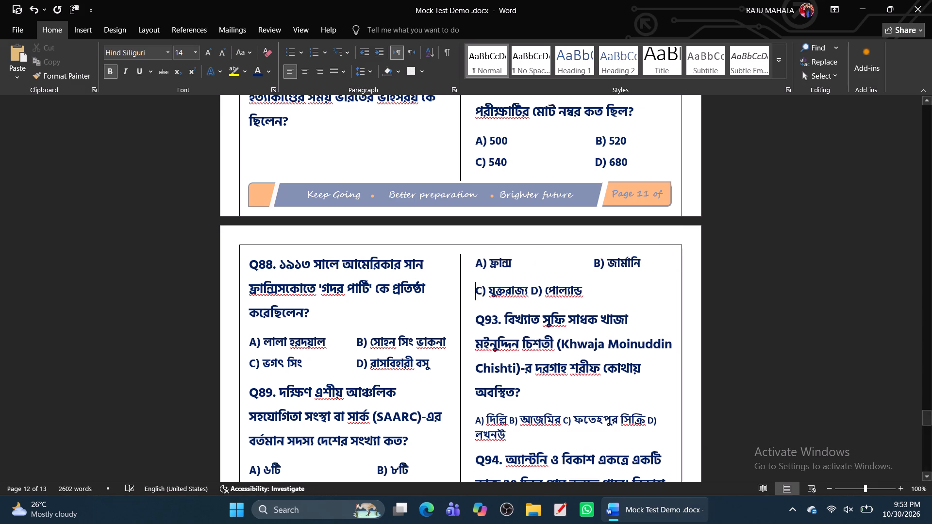
pyautogui.click(532, 295)
pyautogui.press('space')
pyautogui.press('space')
pyautogui.press('space')
pyautogui.press('space')
pyautogui.press('space')
pyautogui.press('space')
pyautogui.press('space')
pyautogui.press('space')
pyautogui.press('space')
pyautogui.press('space')
pyautogui.press('space')
pyautogui.press('space')
pyautogui.press('space')
pyautogui.press('space')
pyautogui.press('space')
pyautogui.press('space')
pyautogui.press('space')
pyautogui.press('space')
pyautogui.press('space')
pyautogui.press('space')
pyautogui.press('space')
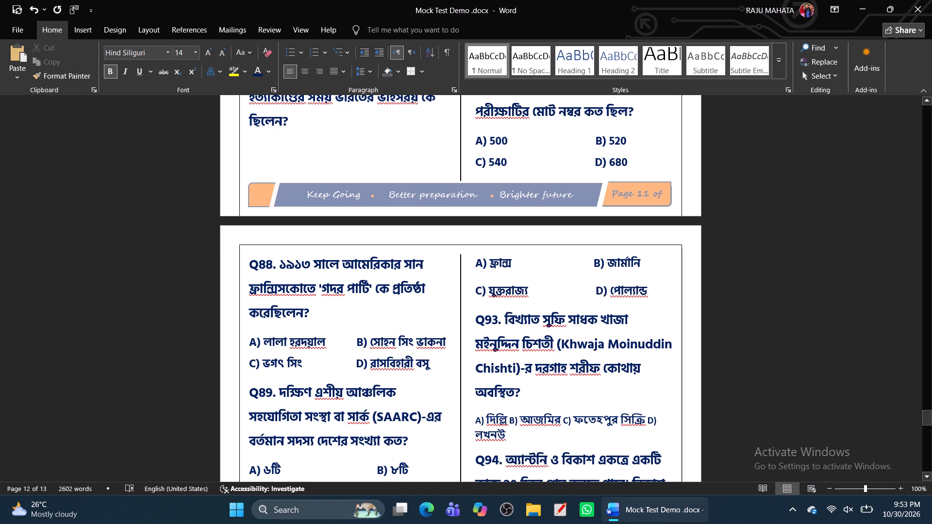
# Format the Q93 answer options in Hind Siliguri at size 14.
pyautogui.scroll(-4, 533, 308)
pyautogui.moveTo(475, 302); pyautogui.dragTo(509, 316)
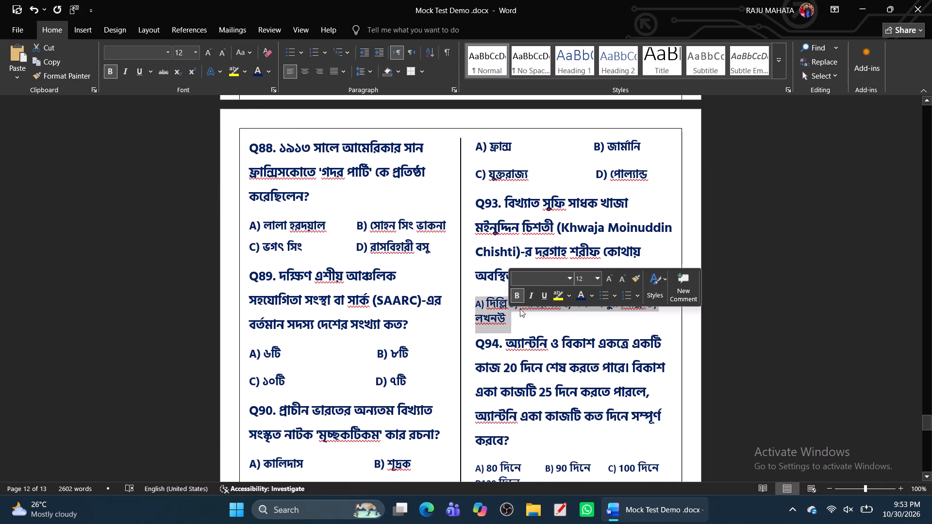
pyautogui.click(536, 279)
pyautogui.press('h')
pyautogui.press('Return')
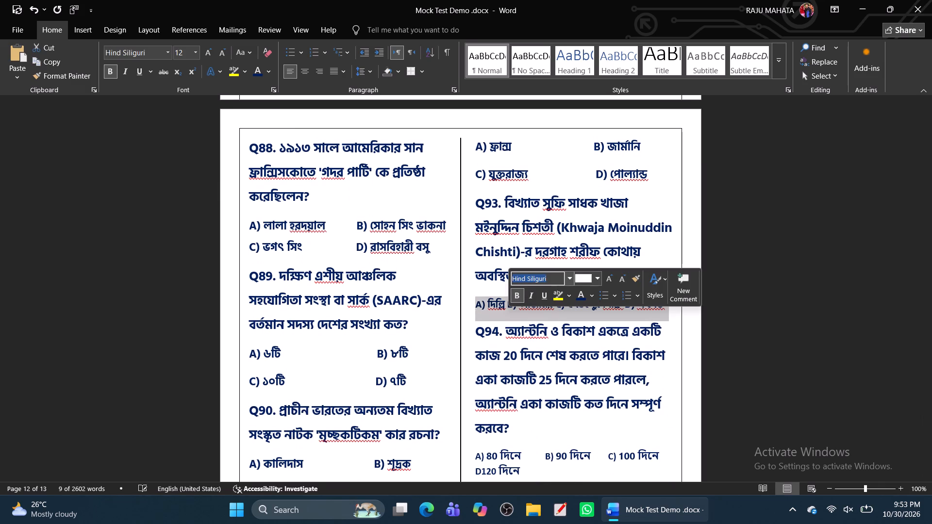
pyautogui.click(615, 281)
pyautogui.click(529, 333)
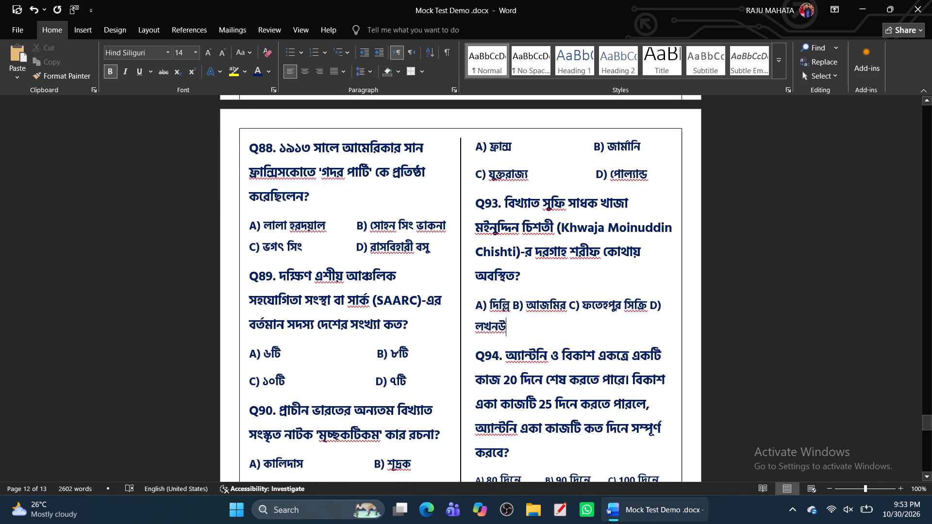
# Widen the gap between options A and B of Q93 with extra spaces to set option B in a second column.
pyautogui.click(512, 306)
pyautogui.press('space')
pyautogui.press('space')
pyautogui.press('space')
pyautogui.press('space')
pyautogui.press('space')
pyautogui.press('space')
pyautogui.press('space')
pyautogui.press('space')
pyautogui.press('space')
pyautogui.press('space')
pyautogui.press('space')
pyautogui.press('space')
pyautogui.press('space')
pyautogui.press('space')
pyautogui.press('space')
pyautogui.press('space')
pyautogui.press('space')
pyautogui.press('space')
pyautogui.press('space')
pyautogui.press('space')
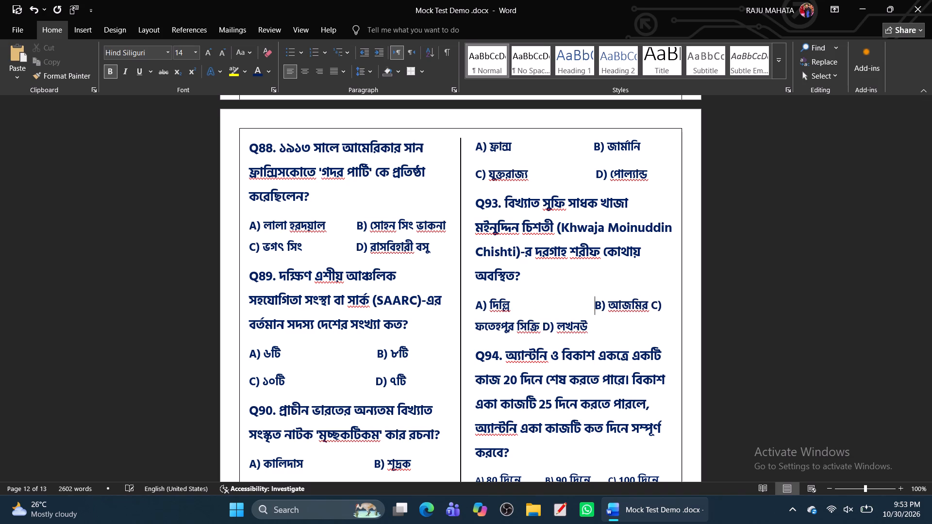
pyautogui.press('space')
# Add one space before option B of Q92 to line it up with option D below it.
pyautogui.click(582, 148)
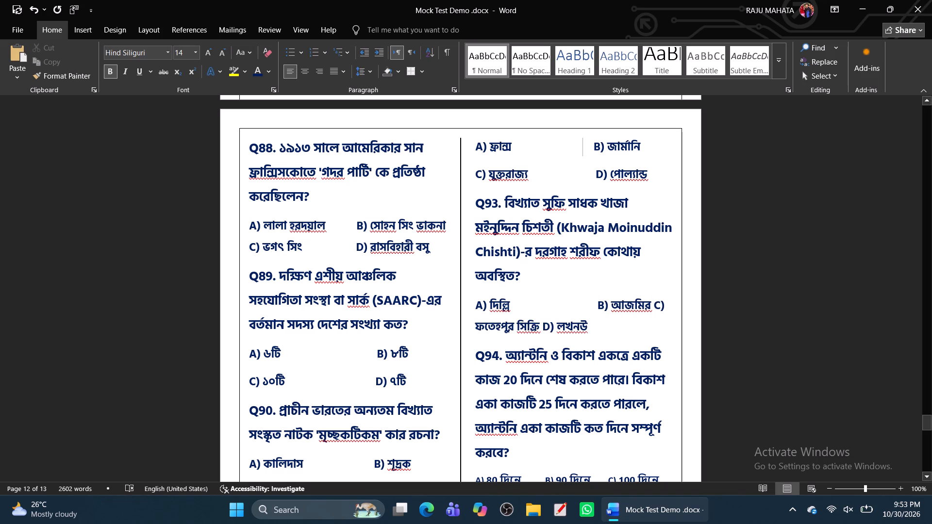
pyautogui.press('space')
# Move option C of Q93 onto a new line and space option D across to sit below option B.
pyautogui.click(654, 303)
pyautogui.press('Return')
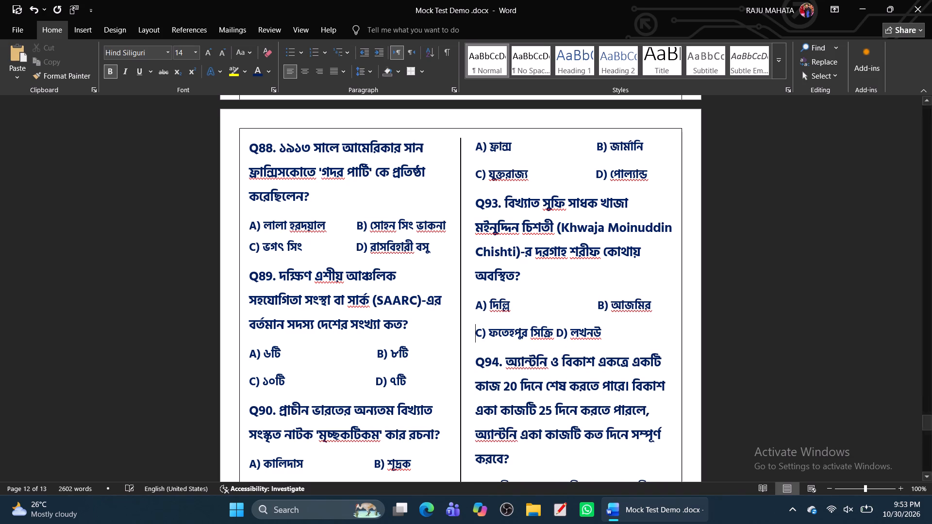
pyautogui.click(556, 336)
pyautogui.press('space')
pyautogui.press('space')
pyautogui.press('space')
pyautogui.press('space')
pyautogui.press('space')
pyautogui.press('space')
pyautogui.press('space')
pyautogui.press('space')
pyautogui.press('space')
pyautogui.press('space')
pyautogui.press('space')
pyautogui.press('space')
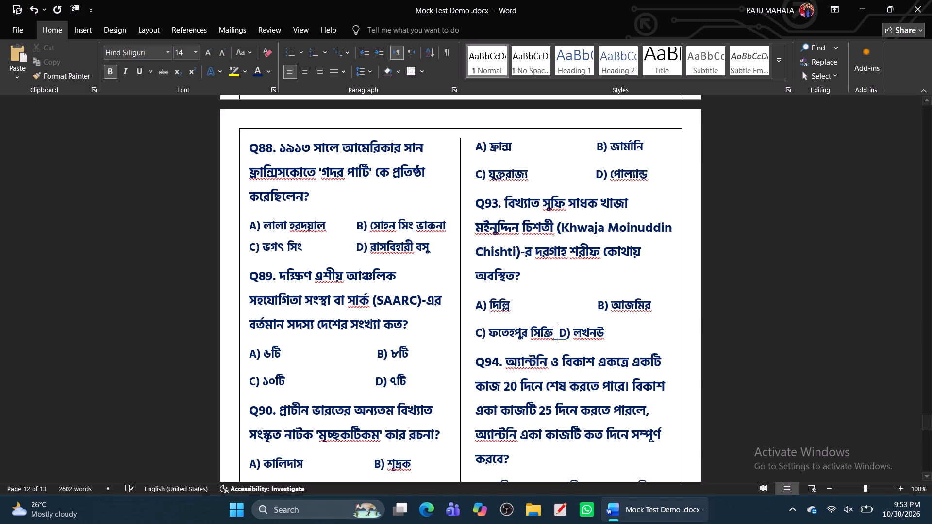
pyautogui.press('space')
pyautogui.press('space')
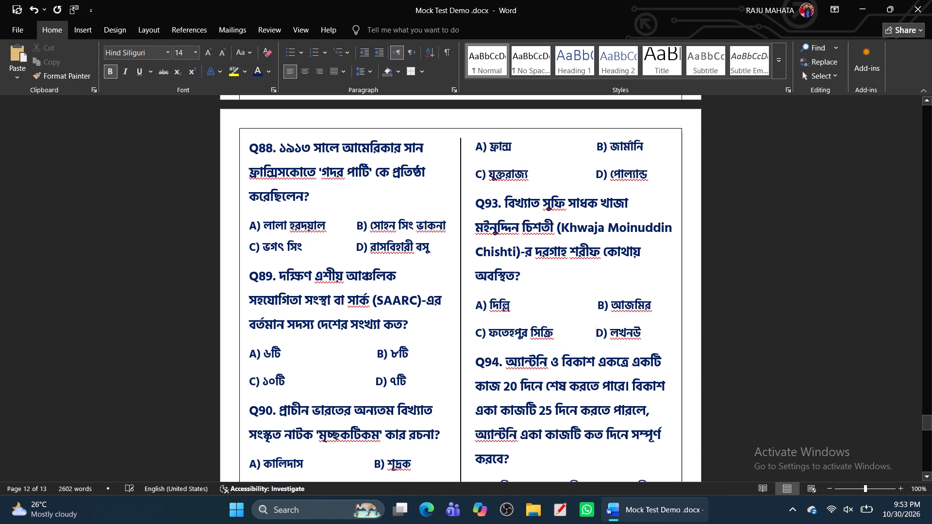
pyautogui.press('space')
# Format the Q94 answer options in Hind Siliguri at size 14.
pyautogui.scroll(-2, 588, 340)
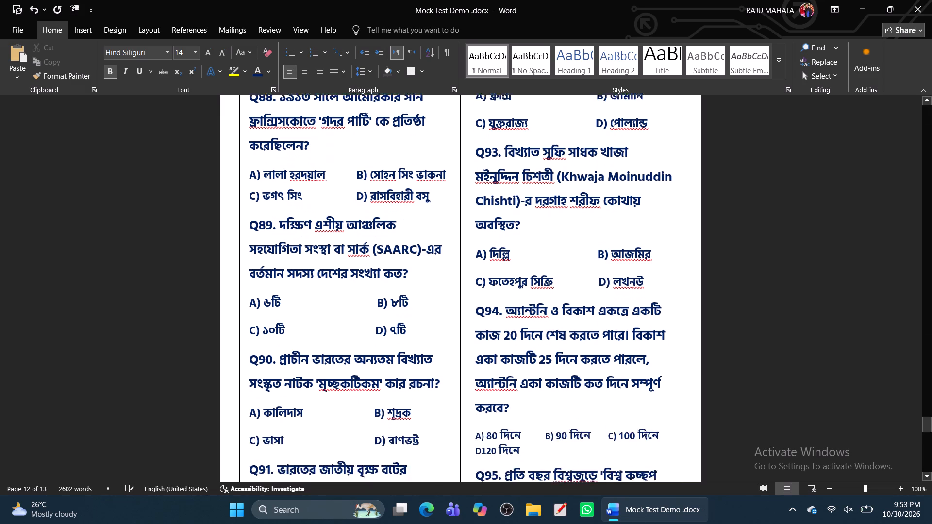
pyautogui.scroll(-3, 540, 328)
pyautogui.moveTo(470, 336); pyautogui.dragTo(535, 356)
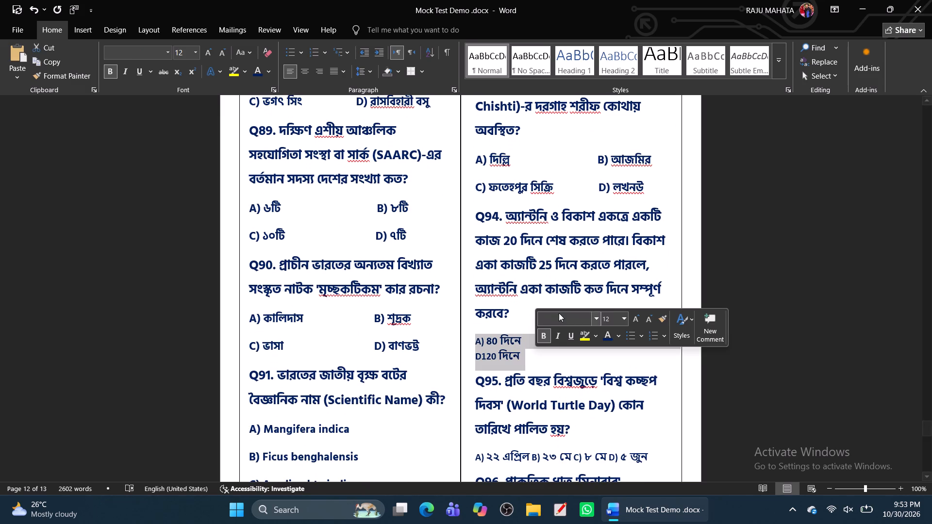
pyautogui.click(560, 312)
pyautogui.click(561, 317)
pyautogui.press('h')
pyautogui.press('Return')
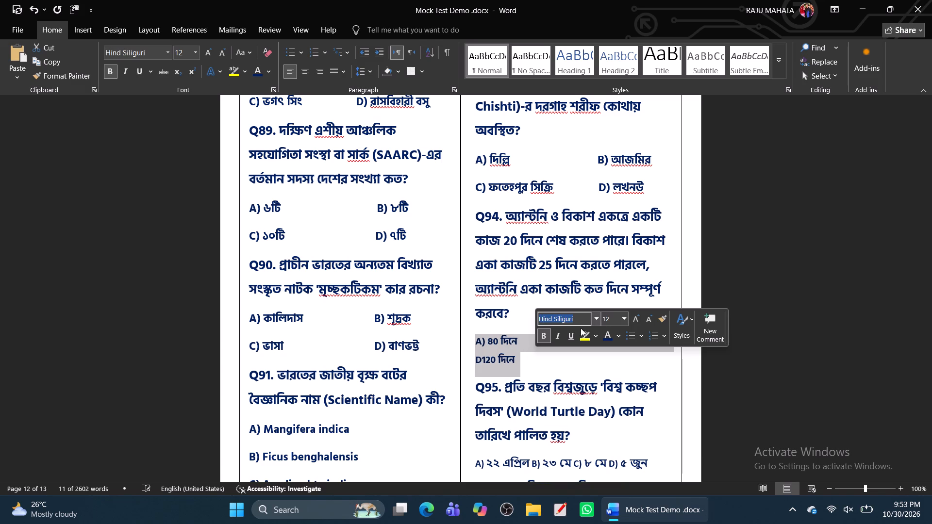
pyautogui.click(633, 317)
pyautogui.click(587, 369)
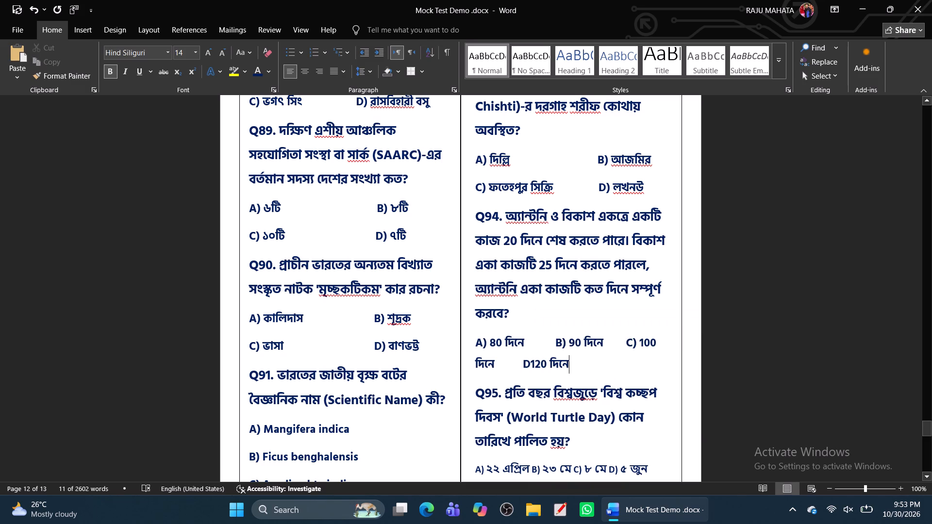
# Widen the gap between options A and B of Q94 with extra spaces, pushing option C to the second line.
pyautogui.click(555, 347)
pyautogui.press('space')
pyautogui.press('space')
pyautogui.press('space')
pyautogui.press('space')
pyautogui.press('space')
pyautogui.press('space')
pyautogui.press('space')
pyautogui.press('space')
pyautogui.press('space')
pyautogui.press('space')
pyautogui.press('space')
pyautogui.press('space')
pyautogui.press('space')
pyautogui.press('space')
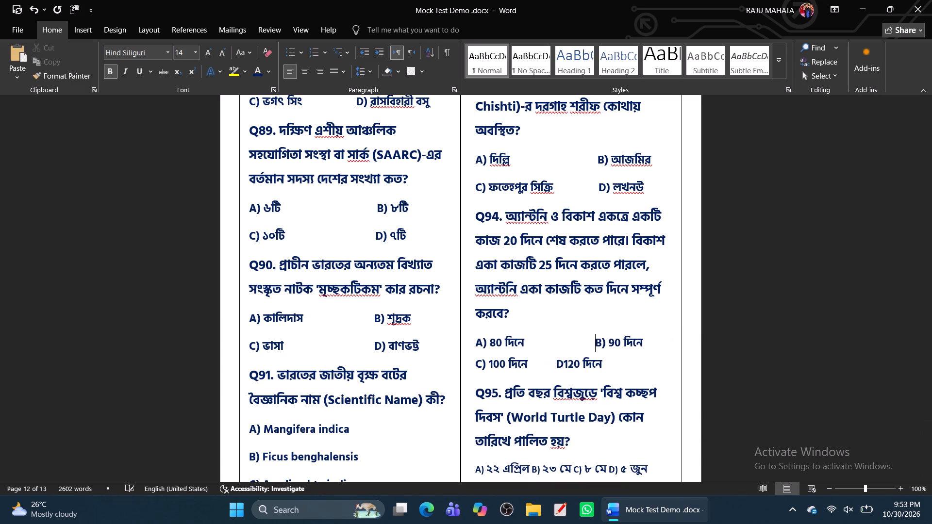
# Insert the missing closing parenthesis after the letter D in Q94's last option.
pyautogui.click(566, 369)
pyautogui.hotkey('shift', ')')
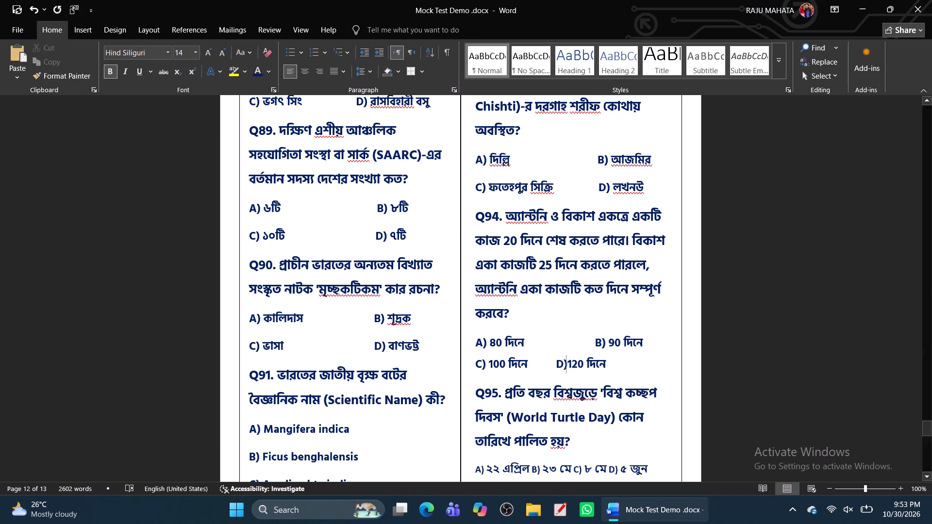
# Insert spaces before option D of Q94 so that it sits below option B.
pyautogui.click(555, 370)
pyautogui.press('space')
pyautogui.press('space')
pyautogui.press('space')
pyautogui.press('space')
pyautogui.press('space')
pyautogui.press('space')
pyautogui.press('space')
pyautogui.press('space')
pyautogui.press('space')
pyautogui.press('space')
pyautogui.press('space')
pyautogui.press('space')
pyautogui.press('space')
pyautogui.press('space')
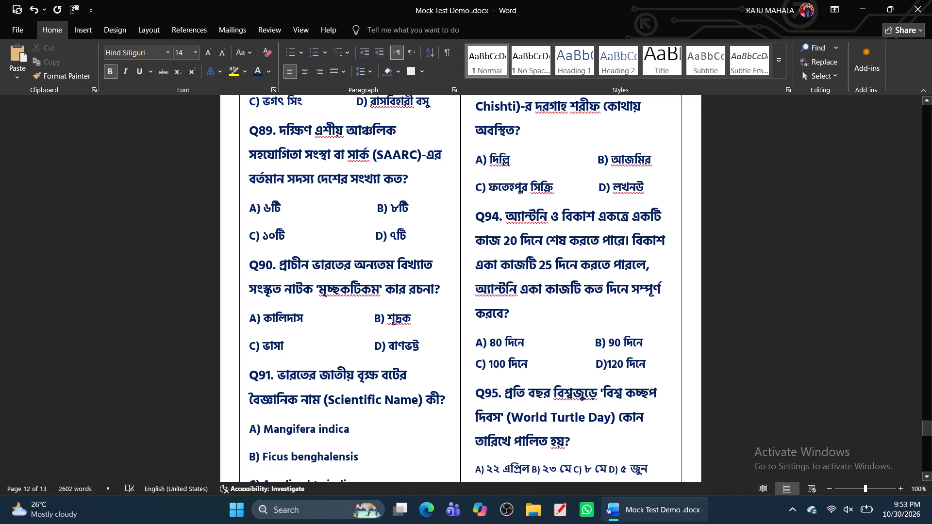
# Format the Q95 answer options in Hind Siliguri at size 14.
pyautogui.scroll(-4, 553, 348)
pyautogui.moveTo(475, 353); pyautogui.dragTo(485, 353)
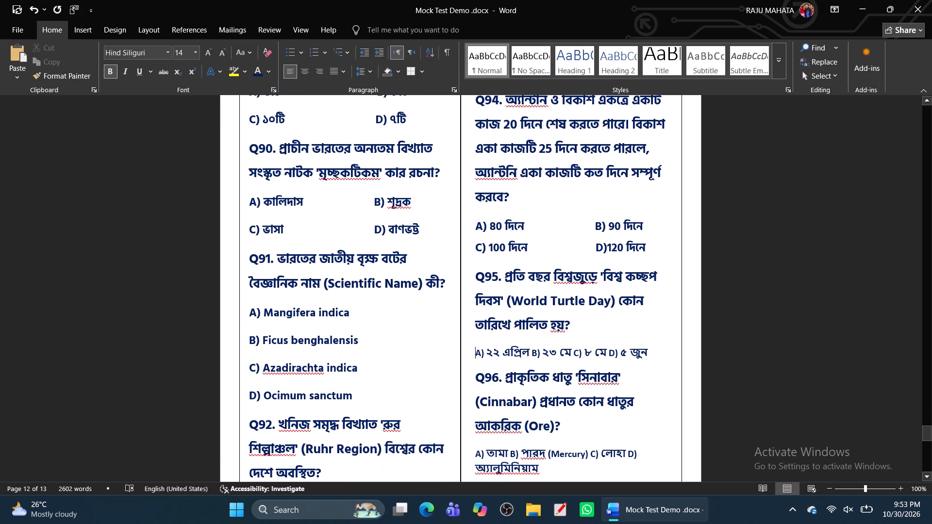
pyautogui.moveTo(485, 353); pyautogui.dragTo(676, 353)
pyautogui.click(697, 319)
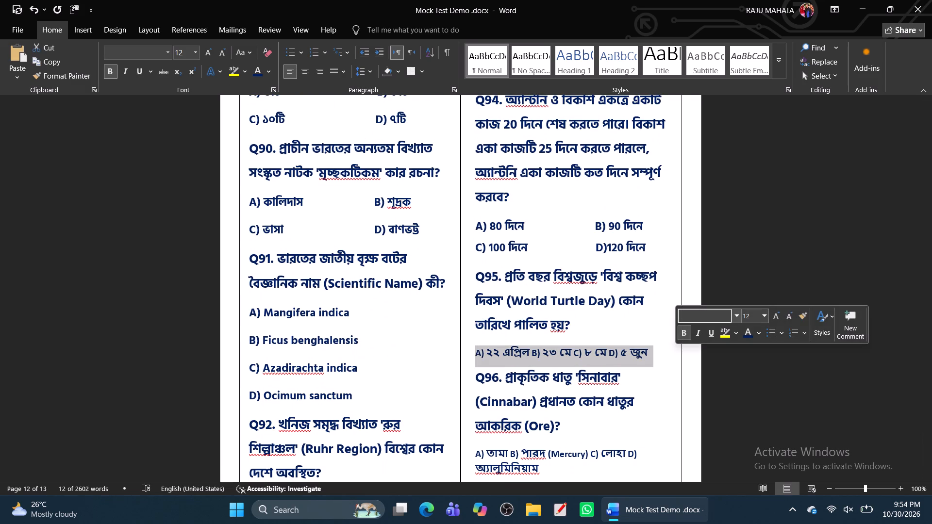
pyautogui.press('h')
pyautogui.press('Return')
pyautogui.click(782, 315)
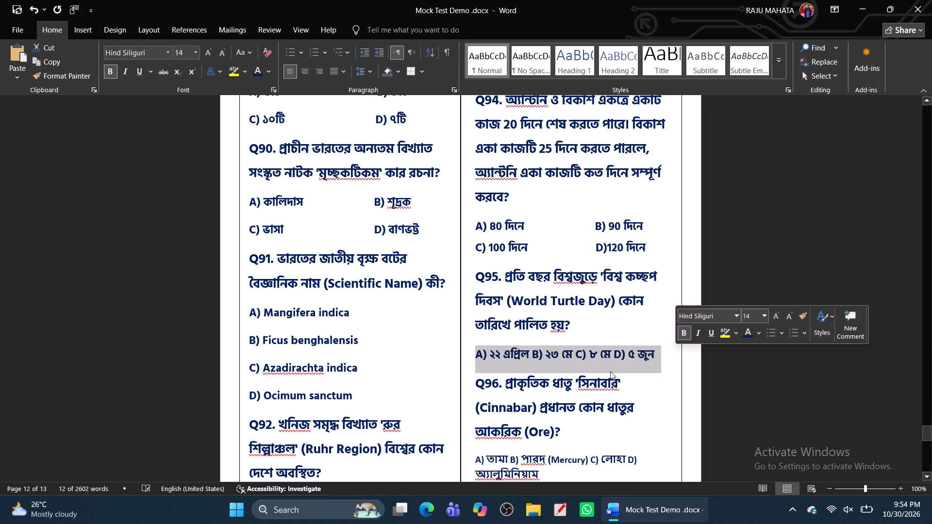
pyautogui.click(610, 369)
# Widen the gap between options A and B of Q95 with extra spaces, matching option B's alignment in Q94.
pyautogui.click(533, 357)
pyautogui.press('space')
pyautogui.press('space')
pyautogui.press('space')
pyautogui.press('space')
pyautogui.press('space')
pyautogui.press('space')
pyautogui.press('space')
pyautogui.press('space')
pyautogui.press('space')
pyautogui.press('space')
pyautogui.press('space')
pyautogui.press('space')
pyautogui.press('space')
pyautogui.press('space')
pyautogui.press('space')
pyautogui.press('space')
pyautogui.press('space')
pyautogui.press('space')
pyautogui.press('space')
pyautogui.press('space')
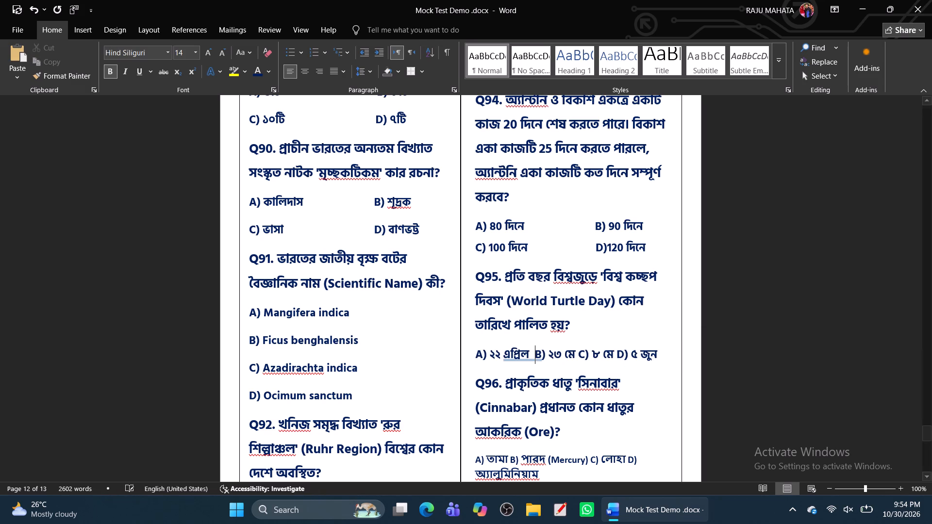
pyautogui.press('space')
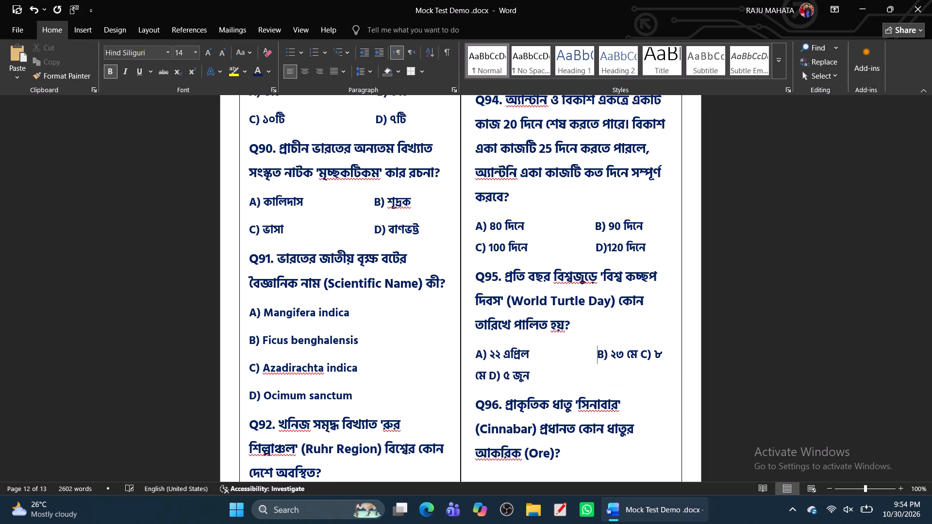
# Move option C of Q95 onto a new line and space option D across to sit below option B.
pyautogui.click(640, 360)
pyautogui.press('Return')
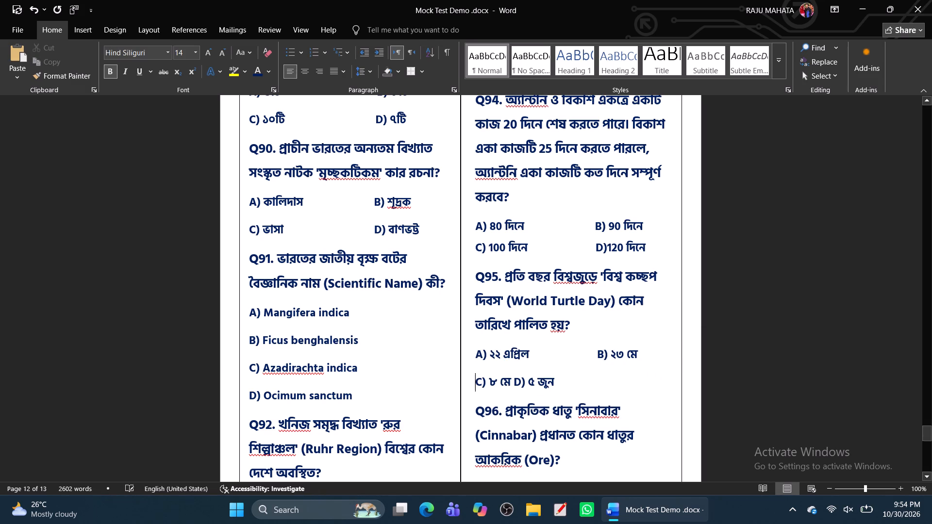
pyautogui.click(514, 382)
pyautogui.press('space')
pyautogui.press('space')
pyautogui.press('space')
pyautogui.press('space')
pyautogui.press('space')
pyautogui.press('space')
pyautogui.press('space')
pyautogui.press('space')
pyautogui.press('space')
pyautogui.press('space')
pyautogui.press('space')
pyautogui.press('space')
pyautogui.press('space')
pyautogui.press('space')
pyautogui.press('space')
pyautogui.press('space')
pyautogui.press('space')
pyautogui.press('space')
pyautogui.press('space')
pyautogui.press('space')
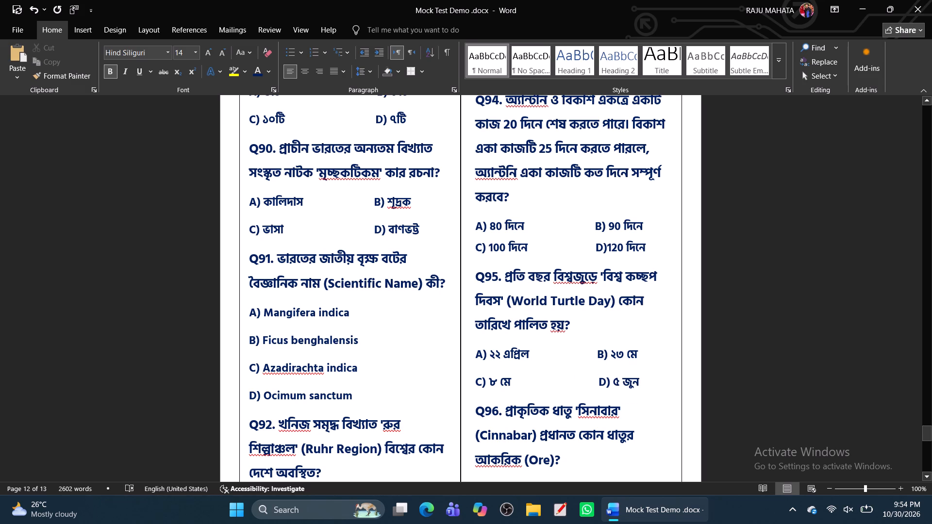
# Format the Q96 answer options at the start of page 13 in Hind Siliguri at size 14.
pyautogui.scroll(-5, 543, 389)
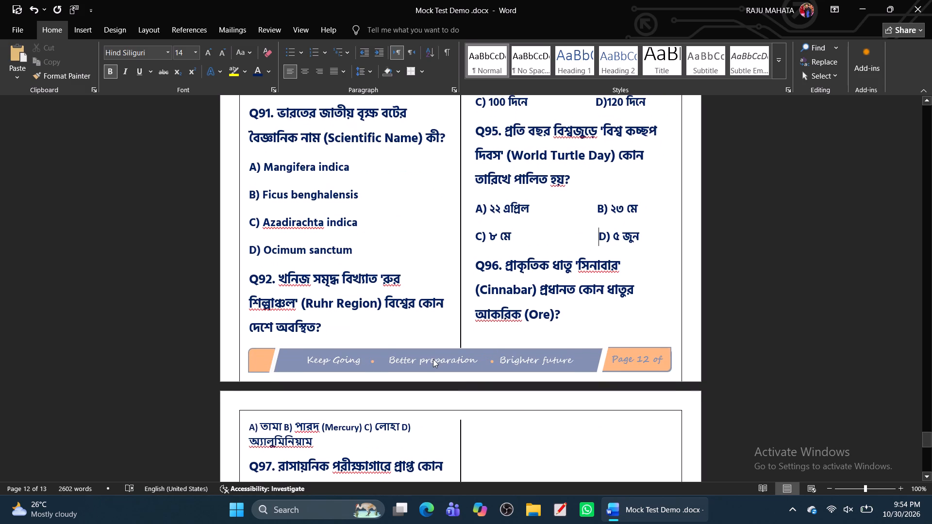
pyautogui.scroll(-4, 280, 398)
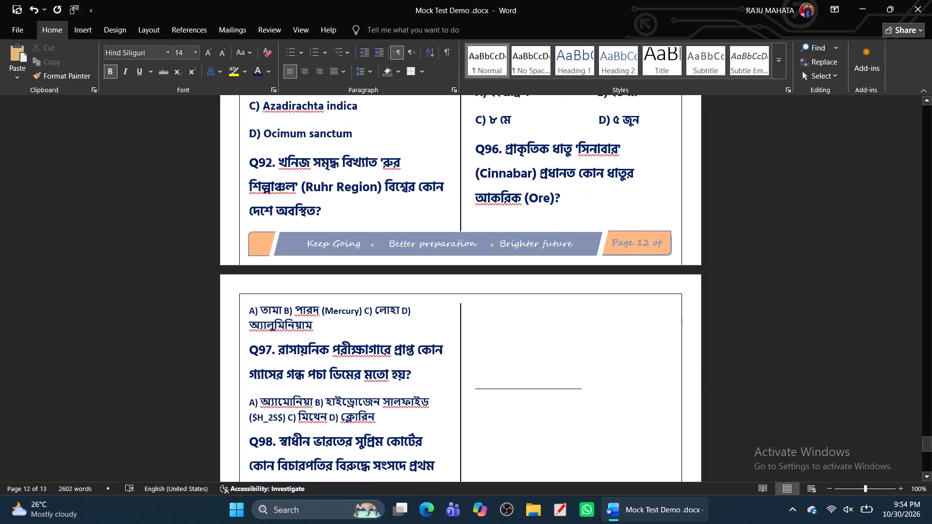
pyautogui.moveTo(249, 314); pyautogui.dragTo(307, 327)
pyautogui.click(341, 288)
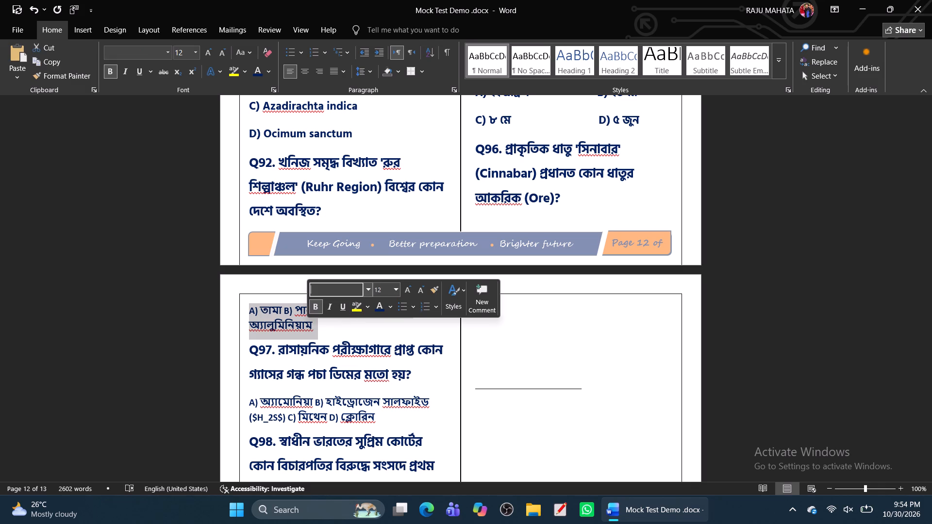
pyautogui.press('h')
pyautogui.press('Return')
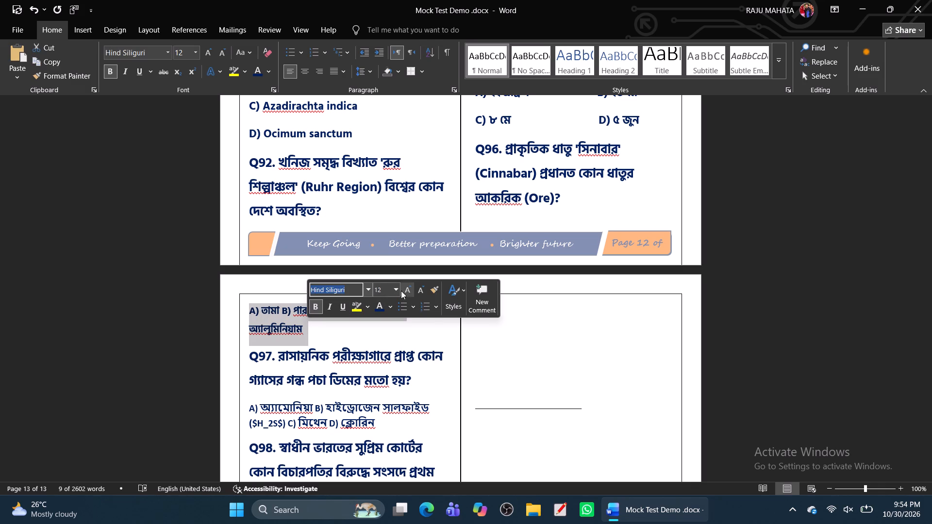
pyautogui.click(406, 290)
# Widen the gap between options A and B of Q96 with extra spaces, pushing option C to the second line.
pyautogui.click(290, 318)
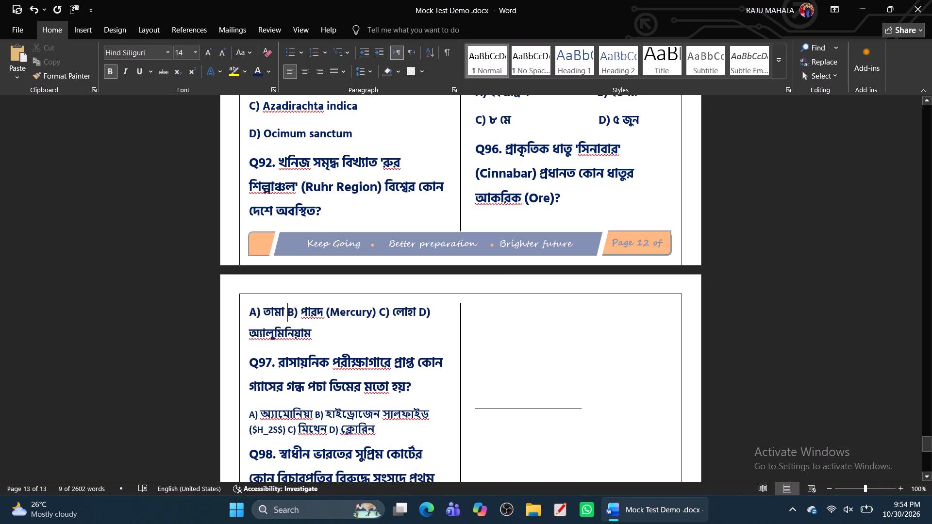
pyautogui.press('space')
pyautogui.press('space')
pyautogui.press('space')
pyautogui.press('space')
pyautogui.press('space')
pyautogui.press('space')
pyautogui.press('space')
pyautogui.press('space')
pyautogui.press('space')
pyautogui.press('space')
pyautogui.press('space')
pyautogui.press('space')
pyautogui.press('space')
pyautogui.press('space')
pyautogui.press('space')
pyautogui.press('space')
pyautogui.press('space')
pyautogui.press('space')
pyautogui.press('space')
pyautogui.press('space')
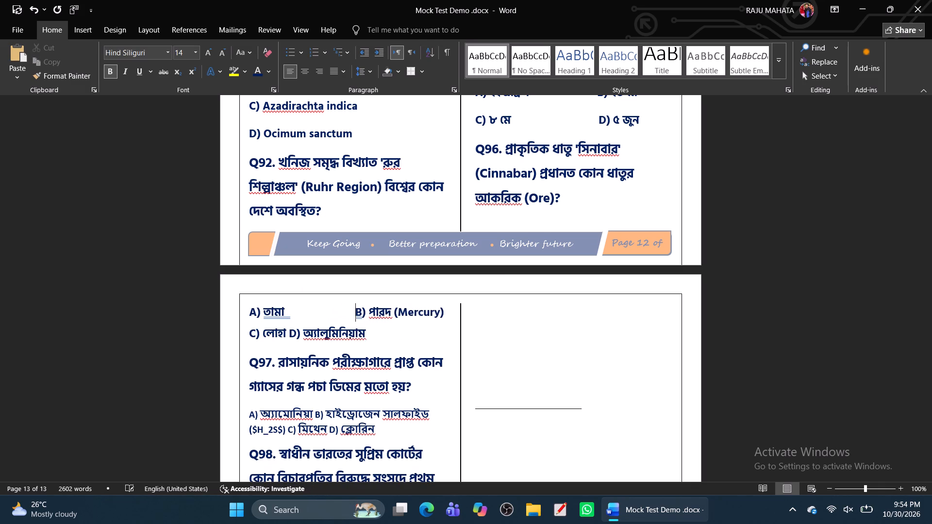
pyautogui.press('space')
pyautogui.press('space')
pyautogui.press('BackSpace')
pyautogui.press('BackSpace')
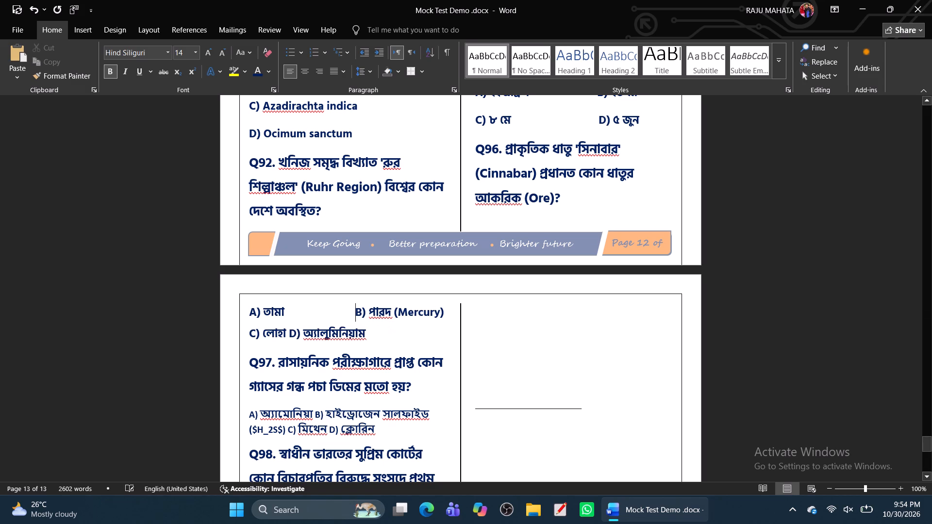
# Insert spaces before option D of Q96 so that it sits below option B.
pyautogui.click(289, 334)
pyautogui.press('space')
pyautogui.press('space')
pyautogui.press('space')
pyautogui.press('space')
pyautogui.press('space')
pyautogui.press('space')
pyautogui.press('space')
pyautogui.press('space')
pyautogui.press('space')
pyautogui.press('space')
pyautogui.press('space')
pyautogui.press('space')
pyautogui.press('space')
pyautogui.press('space')
pyautogui.press('space')
pyautogui.press('space')
pyautogui.press('space')
pyautogui.press('space')
pyautogui.press('space')
pyautogui.press('space')
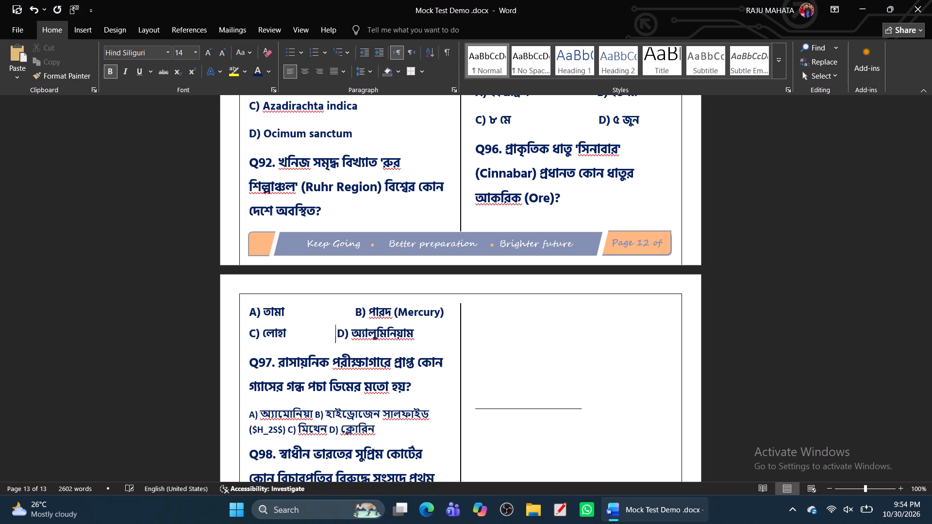
pyautogui.press('space')
# Format the Q97 answer options in Hind Siliguri at size 14.
pyautogui.scroll(-4, 295, 366)
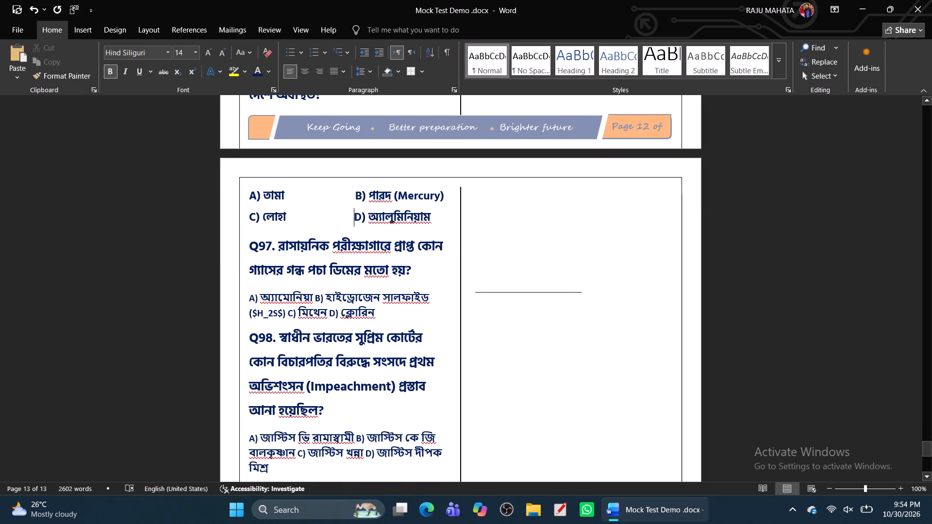
pyautogui.moveTo(245, 296); pyautogui.dragTo(383, 313)
pyautogui.click(414, 272)
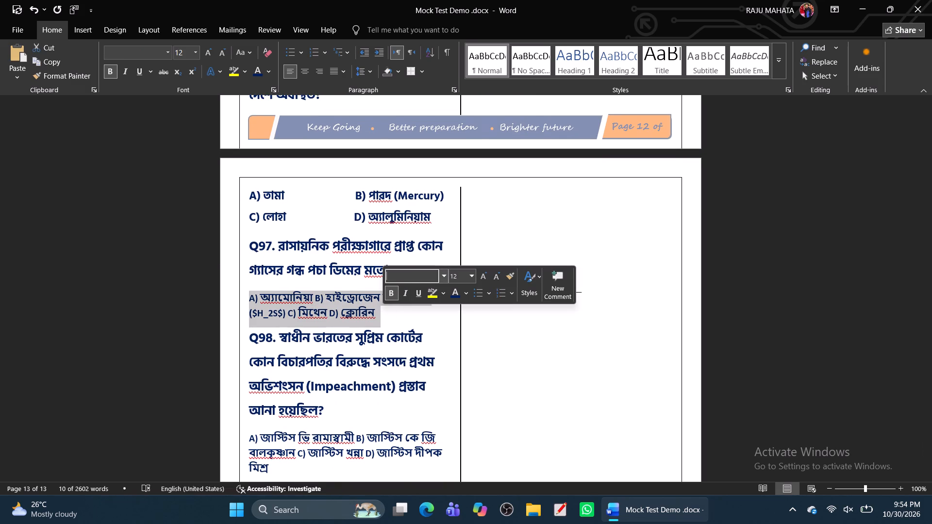
pyautogui.press('h')
pyautogui.press('Return')
pyautogui.click(489, 275)
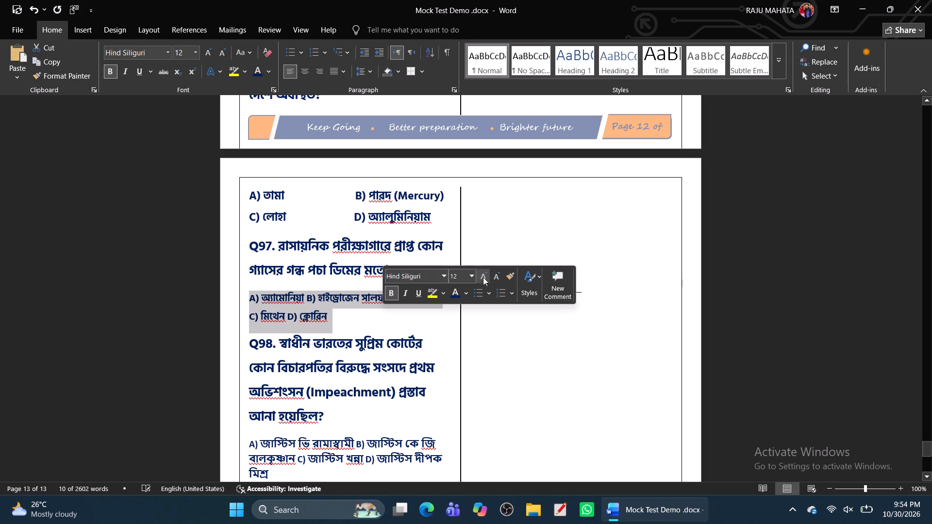
pyautogui.click(419, 326)
# Widen the gap between options A and B of Q97 with extra spaces, keeping option B's Bengali name on the first line.
pyautogui.click(316, 304)
pyautogui.press('space')
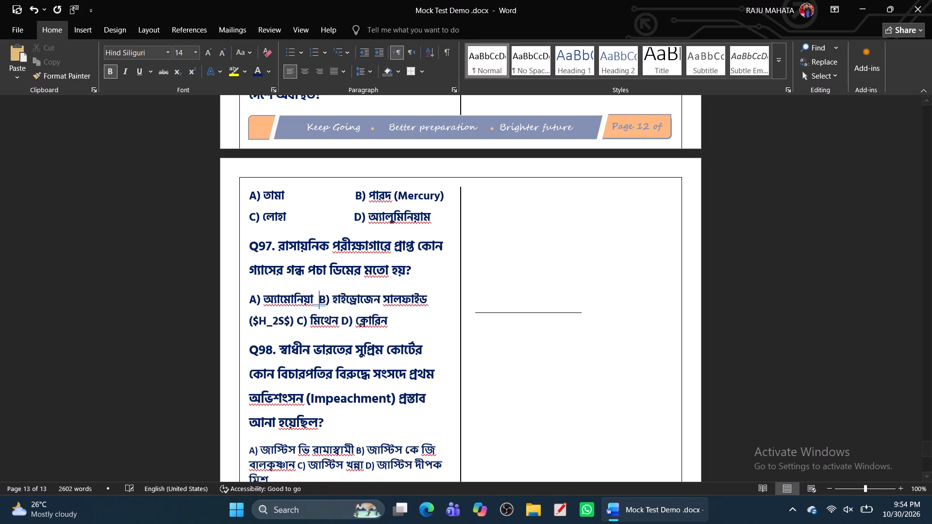
pyautogui.press('space')
pyautogui.press('space')
pyautogui.press('space')
pyautogui.press('space')
pyautogui.press('space')
pyautogui.press('space')
pyautogui.press('space')
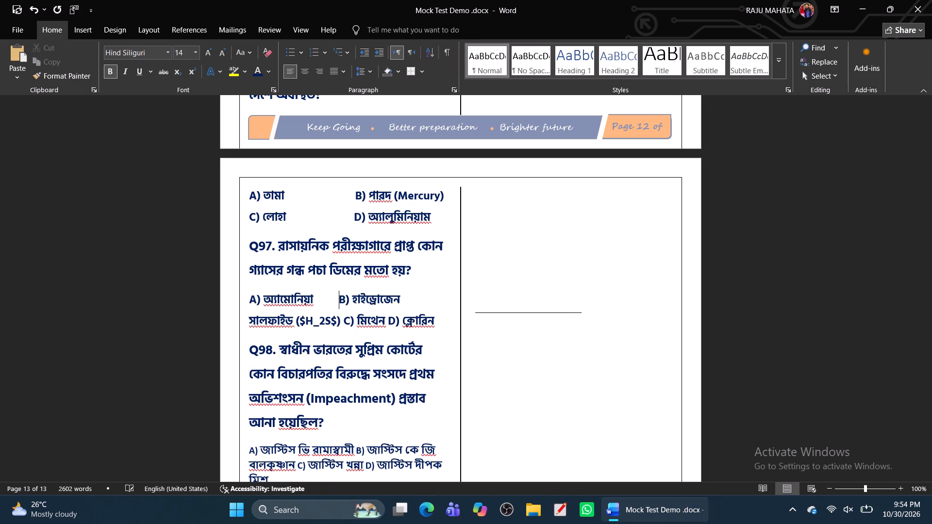
pyautogui.press('BackSpace')
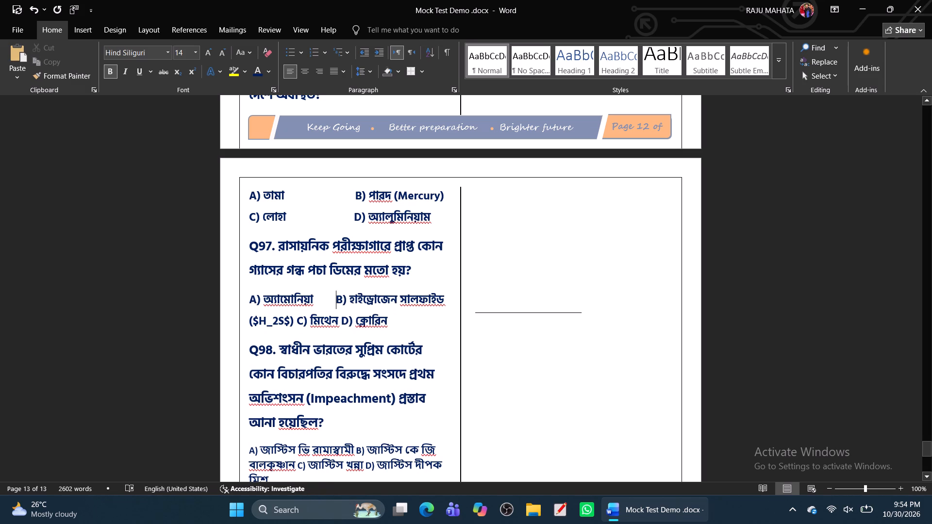
# Delete the formula ($H_2S$) from option B of Q97 so that option C starts the second line.
pyautogui.moveTo(293, 325); pyautogui.dragTo(232, 327)
pyautogui.press('BackSpace')
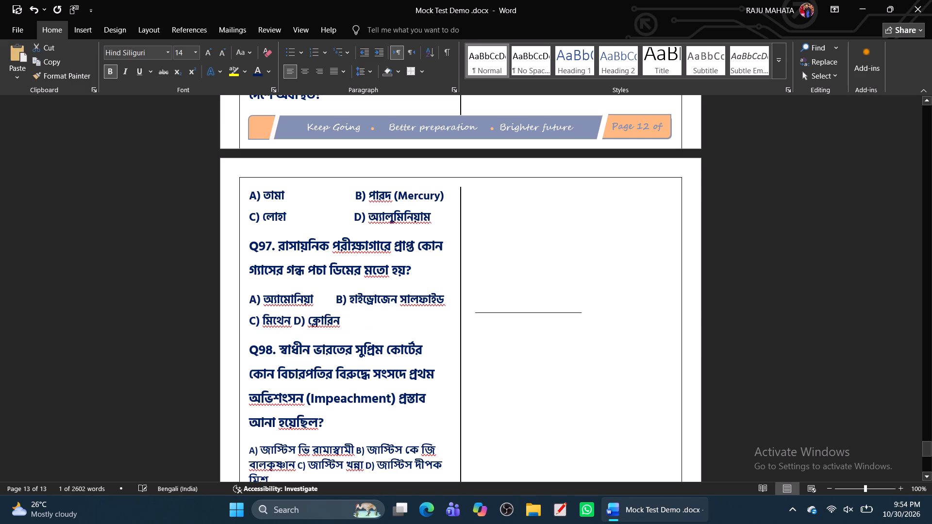
# Insert spaces before option D of Q97 so that it sits below option B.
pyautogui.click(290, 322)
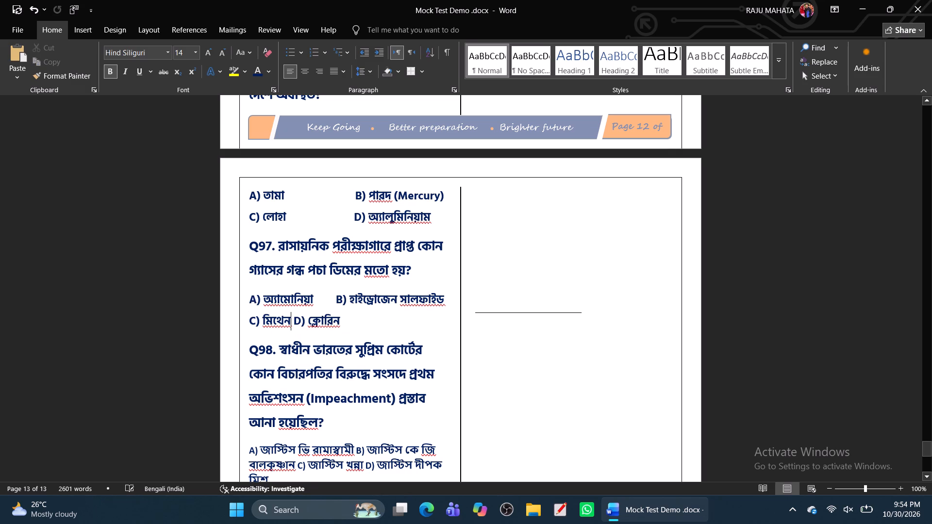
pyautogui.click(292, 323)
pyautogui.press('space')
pyautogui.press('space')
pyautogui.press('space')
pyautogui.press('space')
pyautogui.press('space')
pyautogui.press('space')
pyautogui.press('space')
pyautogui.press('space')
pyautogui.press('space')
pyautogui.press('space')
pyautogui.press('space')
pyautogui.press('space')
pyautogui.press('space')
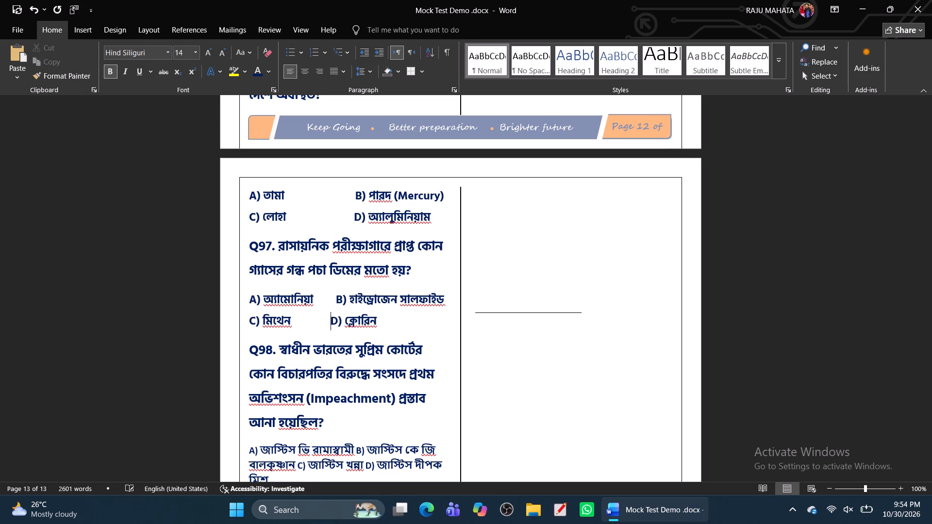
pyautogui.press('space')
pyautogui.press('space')
pyautogui.scroll(-3, 295, 367)
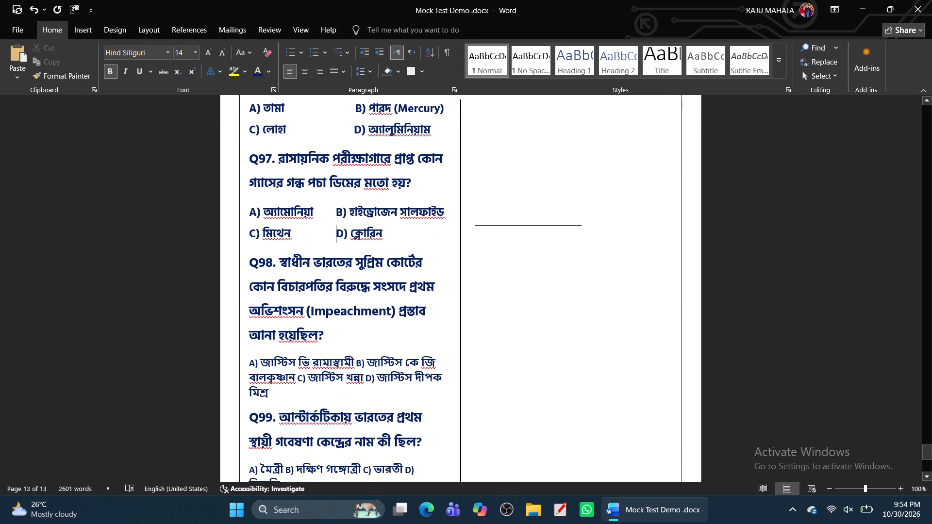
# Format the Q98 answer options in Hind Siliguri at size 14.
pyautogui.moveTo(243, 360); pyautogui.dragTo(275, 391)
pyautogui.click(300, 351)
pyautogui.press('h')
pyautogui.press('Return')
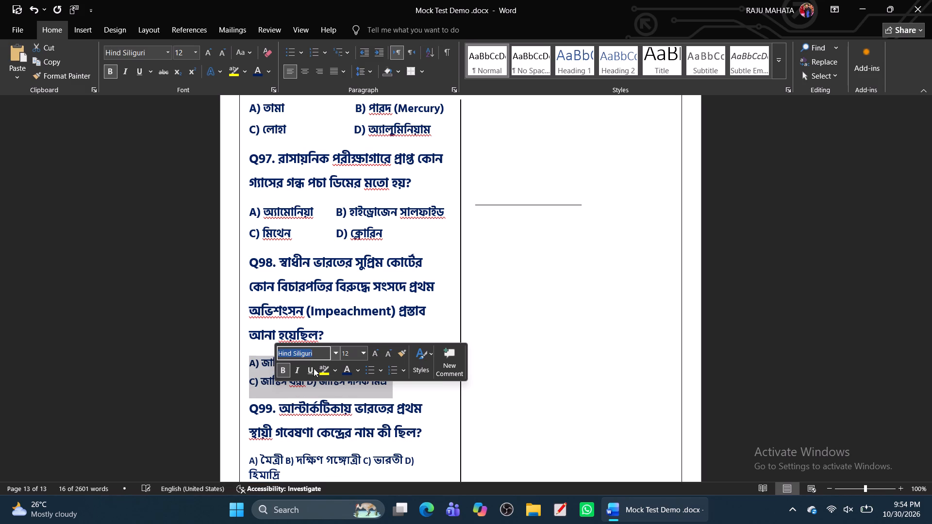
pyautogui.click(379, 351)
pyautogui.click(321, 401)
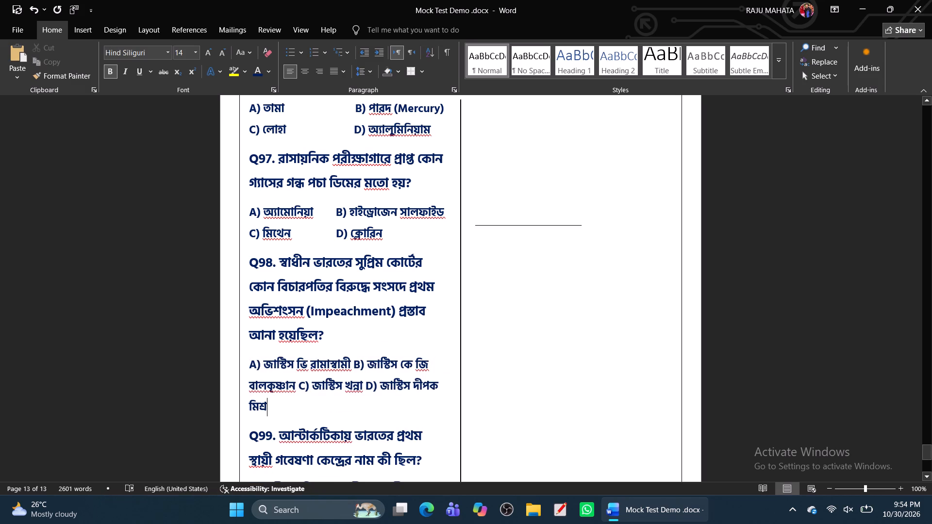
# Put each of the four Q98 answer options on its own line.
pyautogui.click(355, 370)
pyautogui.press('space')
pyautogui.press('space')
pyautogui.press('space')
pyautogui.press('space')
pyautogui.press('space')
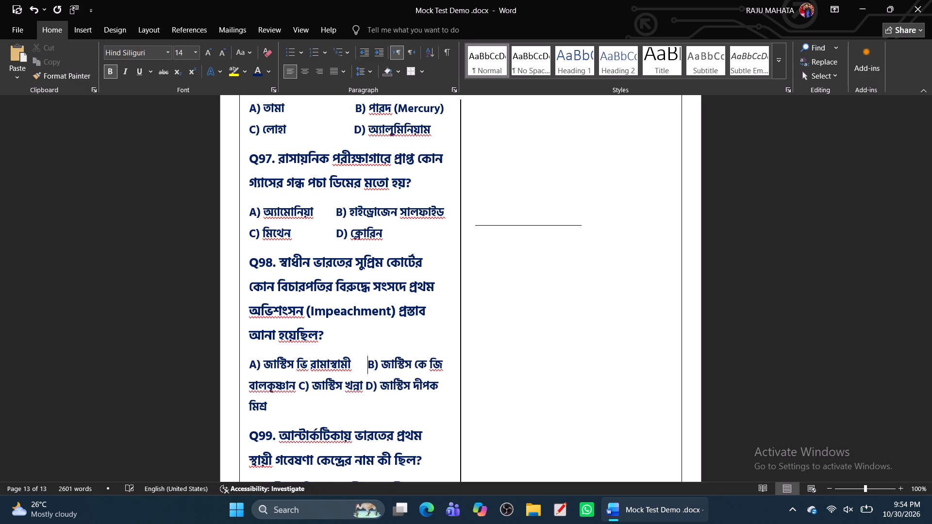
pyautogui.press('Return')
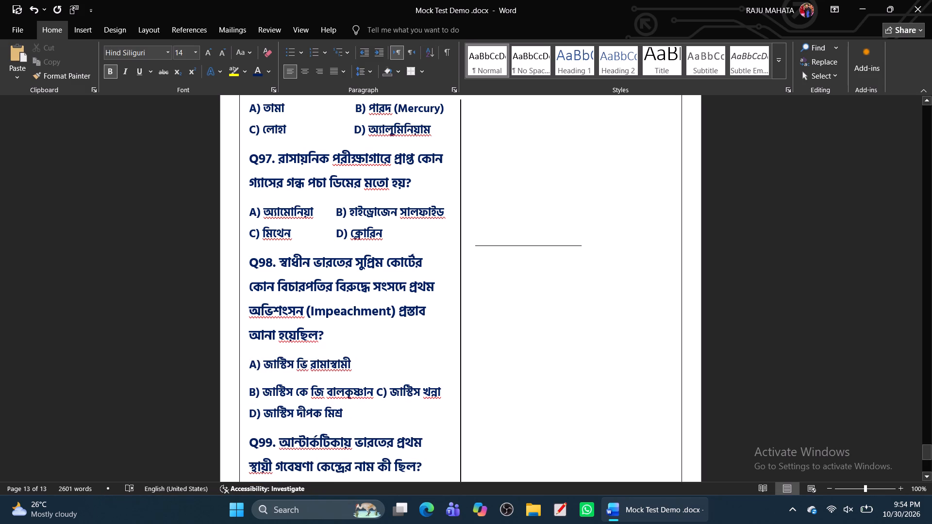
pyautogui.click(379, 393)
pyautogui.press('Return')
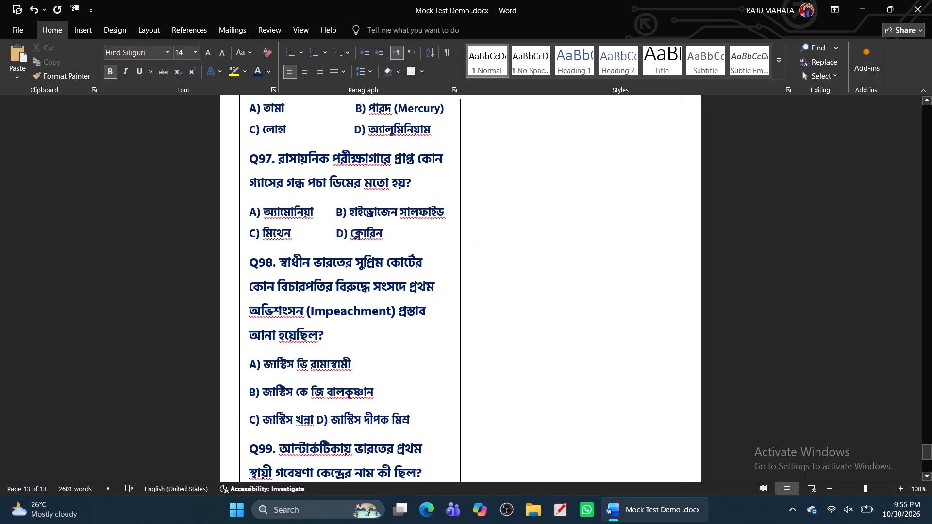
pyautogui.click(317, 423)
pyautogui.press('Return')
# Format the Q99 answer options in Hind Siliguri at size 14.
pyautogui.scroll(-5, 321, 420)
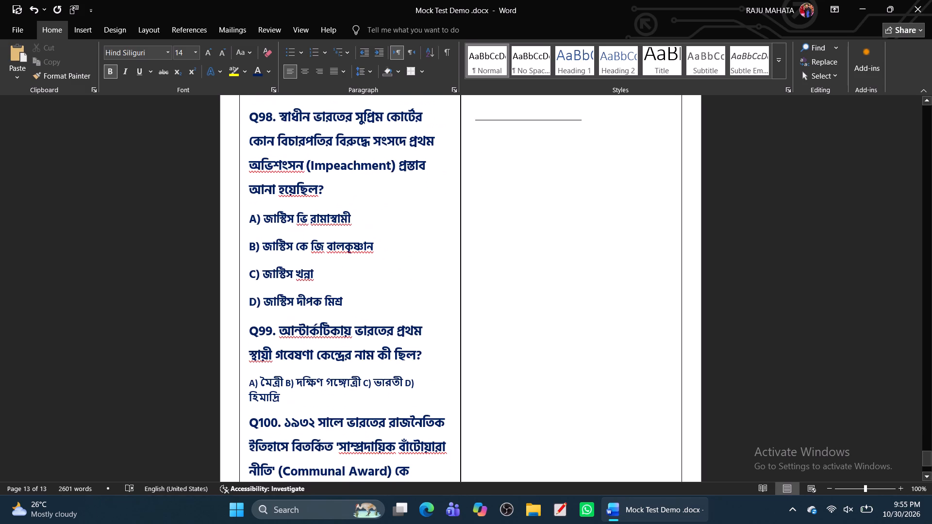
pyautogui.moveTo(248, 378); pyautogui.dragTo(282, 397)
pyautogui.click(305, 350)
pyautogui.click(305, 358)
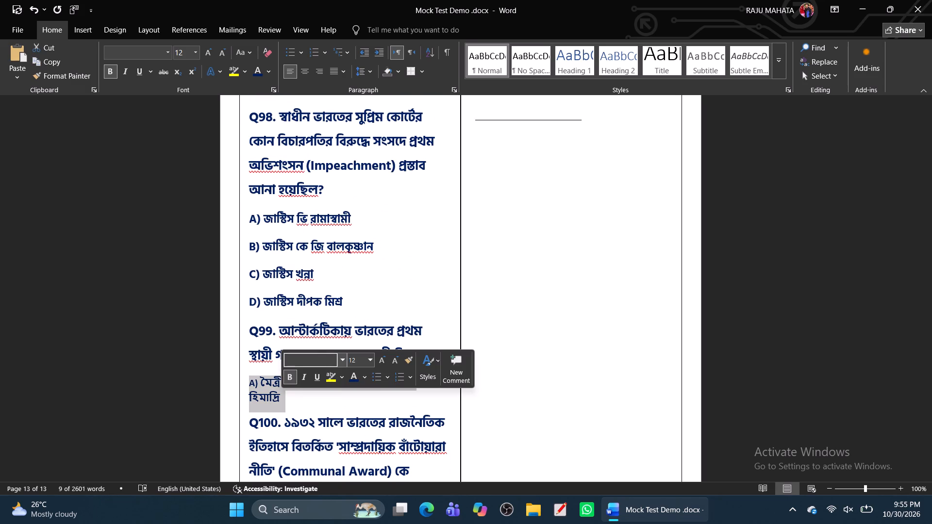
pyautogui.press('h')
pyautogui.press('Return')
pyautogui.doubleClick(378, 357)
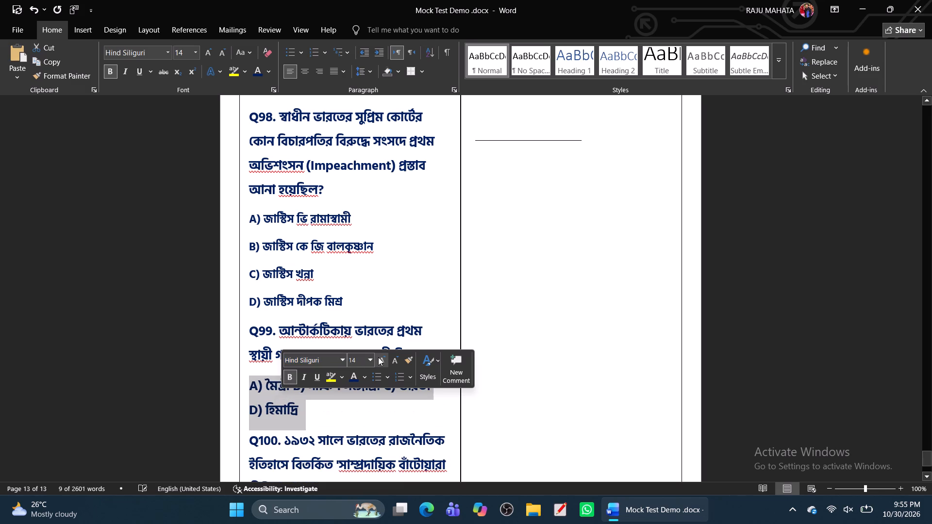
pyautogui.click(397, 361)
pyautogui.click(325, 400)
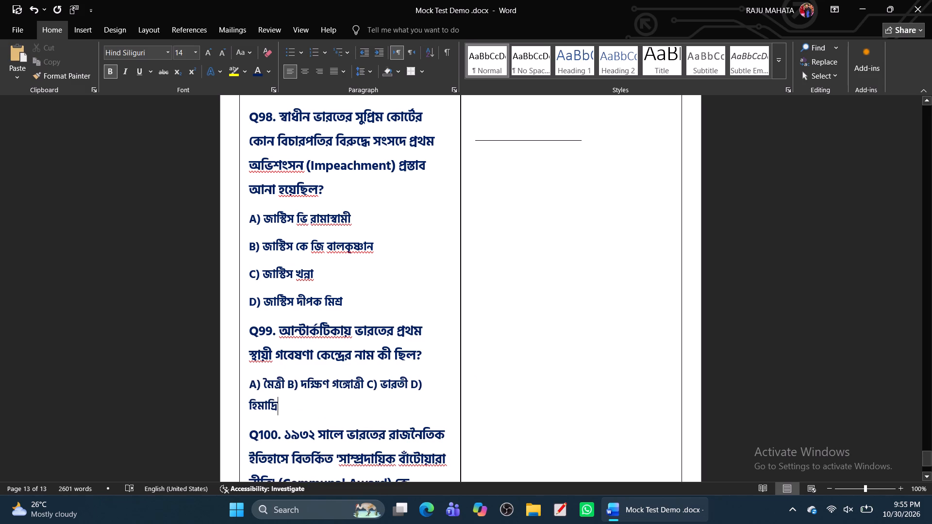
# Widen the gap between options A and B of Q99 with spaces until option C starts the second line.
pyautogui.click(291, 386)
pyautogui.press('space')
pyautogui.press('BackSpace')
pyautogui.click(287, 390)
pyautogui.press('space')
pyautogui.press('space')
pyautogui.press('space')
pyautogui.press('space')
pyautogui.press('space')
pyautogui.press('space')
pyautogui.press('space')
pyautogui.press('space')
pyautogui.press('space')
pyautogui.press('space')
pyautogui.press('space')
pyautogui.press('space')
pyautogui.press('space')
pyautogui.press('space')
pyautogui.press('space')
pyautogui.press('space')
pyautogui.press('space')
pyautogui.press('space')
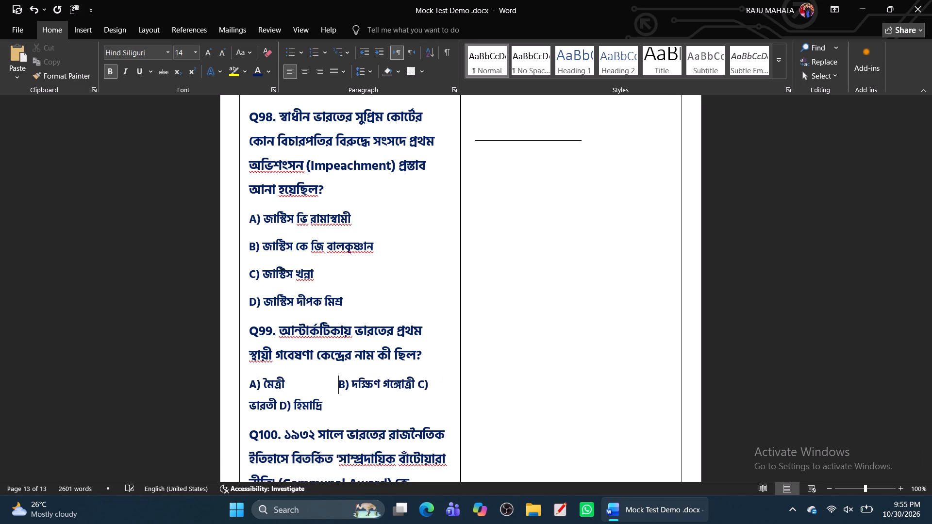
pyautogui.press('space')
pyautogui.press('space')
pyautogui.press('space')
pyautogui.press('space')
pyautogui.press('space')
pyautogui.press('space')
pyautogui.press('space')
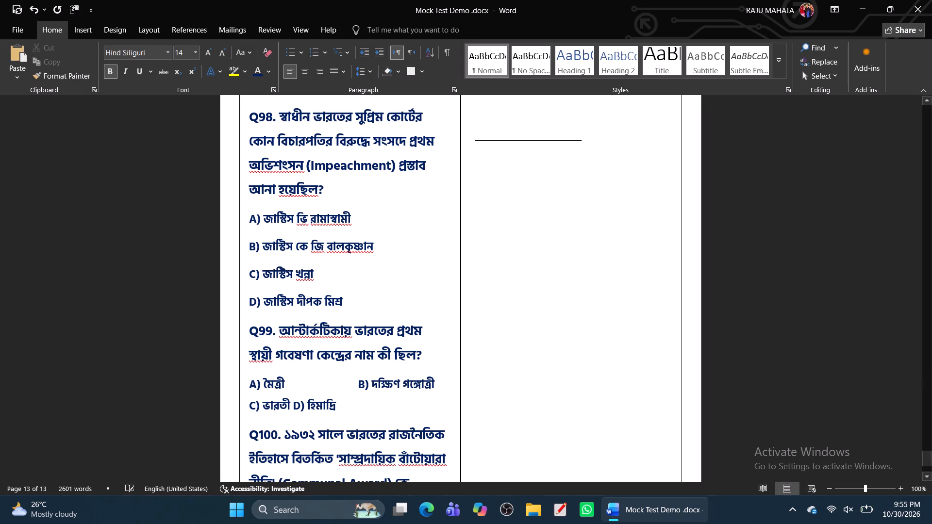
# Insert spaces before option D of Q99 so that it sits below option B.
pyautogui.click(292, 408)
pyautogui.press('space')
pyautogui.press('space')
pyautogui.press('space')
pyautogui.press('space')
pyautogui.press('space')
pyautogui.press('space')
pyautogui.press('space')
pyautogui.press('space')
pyautogui.press('space')
pyautogui.press('space')
pyautogui.press('space')
pyautogui.press('space')
pyautogui.press('space')
pyautogui.press('space')
pyautogui.press('space')
pyautogui.press('space')
pyautogui.press('space')
pyautogui.press('space')
pyautogui.press('space')
pyautogui.press('space')
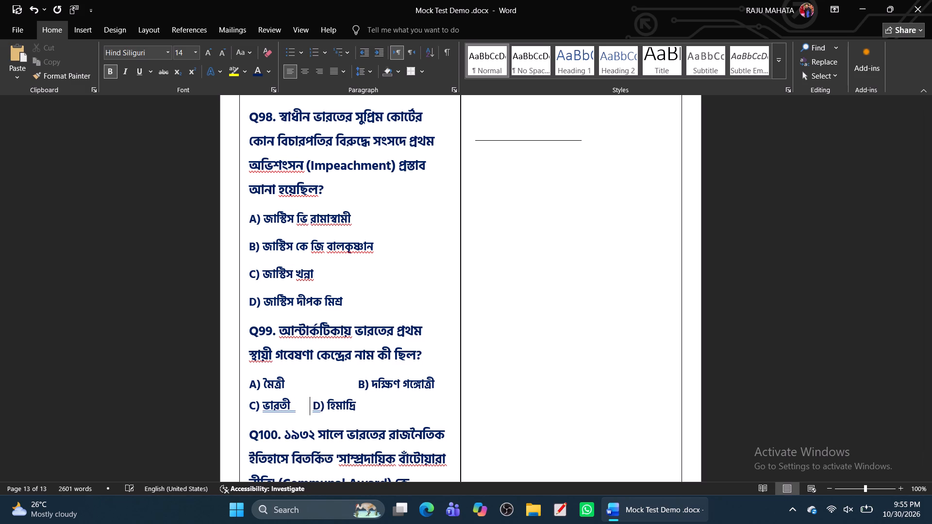
pyautogui.press('space')
pyautogui.press('space')
pyautogui.press('space')
# Format the Q100 answer options in Hind Siliguri at size 14.
pyautogui.scroll(-3, 302, 426)
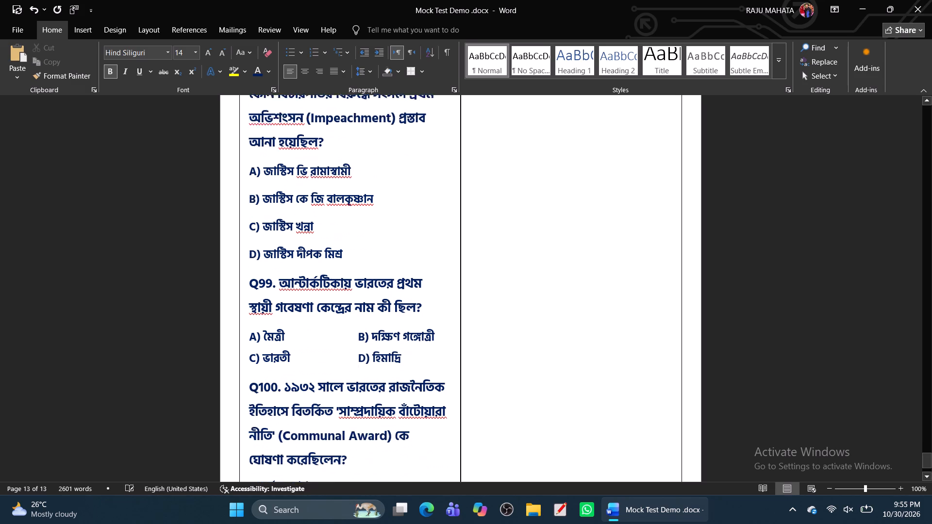
pyautogui.scroll(-3, 290, 414)
pyautogui.moveTo(247, 400); pyautogui.dragTo(420, 416)
pyautogui.click(441, 377)
pyautogui.press('h')
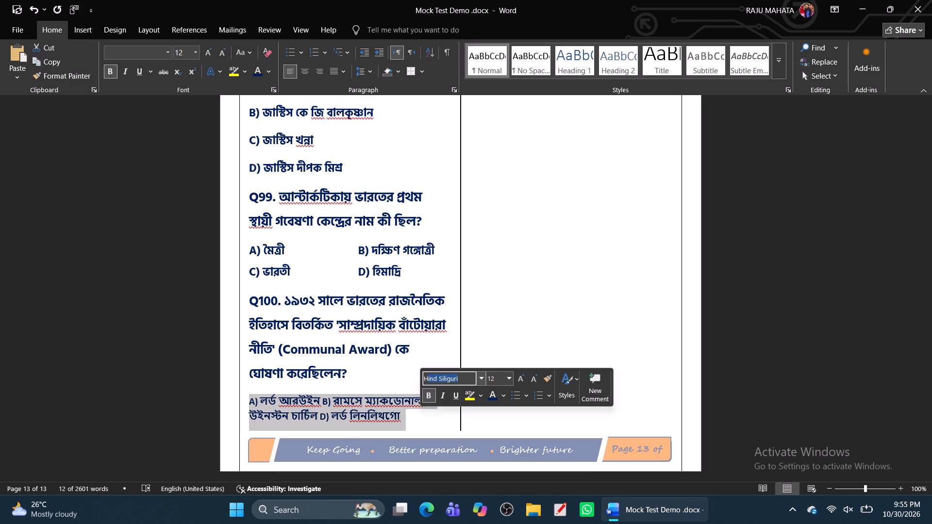
pyautogui.press('Return')
pyautogui.click(519, 382)
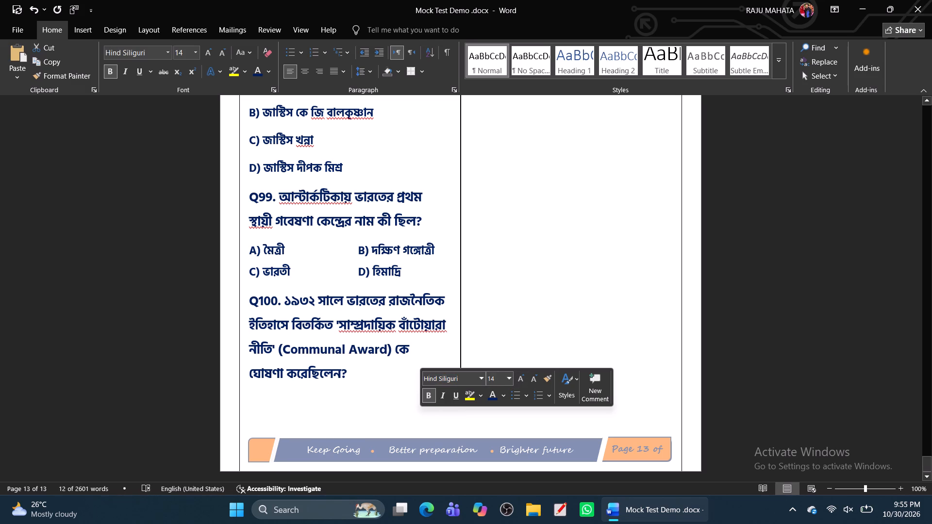
# Widen the gap between options A and B of Q100 with extra spaces, keeping both on the first line.
pyautogui.scroll(17, 483, 253)
pyautogui.scroll(-1, 491, 267)
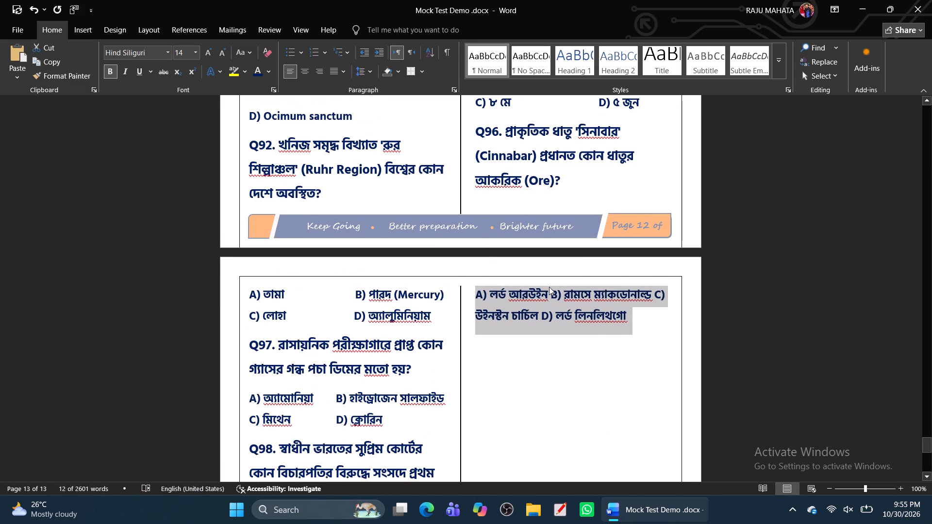
pyautogui.click(551, 293)
pyautogui.press('space')
pyautogui.press('space')
pyautogui.press('space')
pyautogui.press('space')
pyautogui.press('space')
pyautogui.press('space')
pyautogui.press('space')
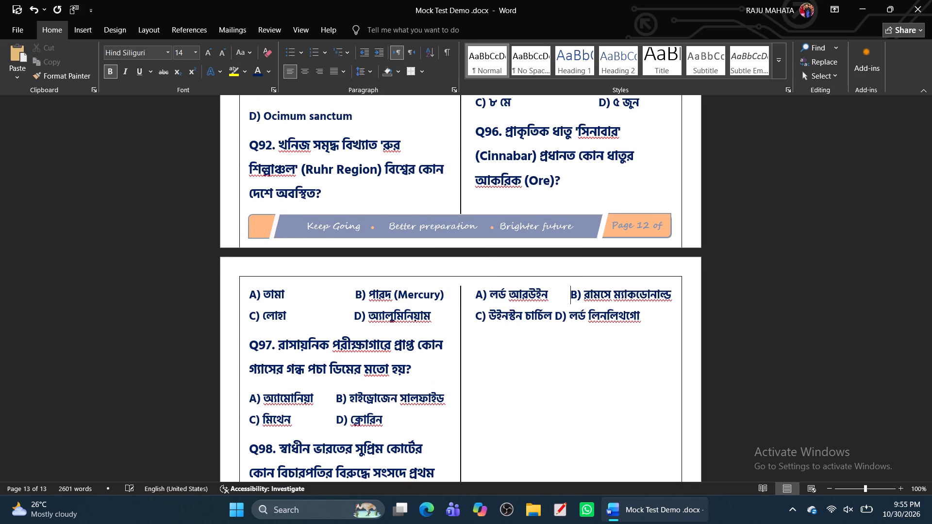
pyautogui.press('space')
pyautogui.press('BackSpace')
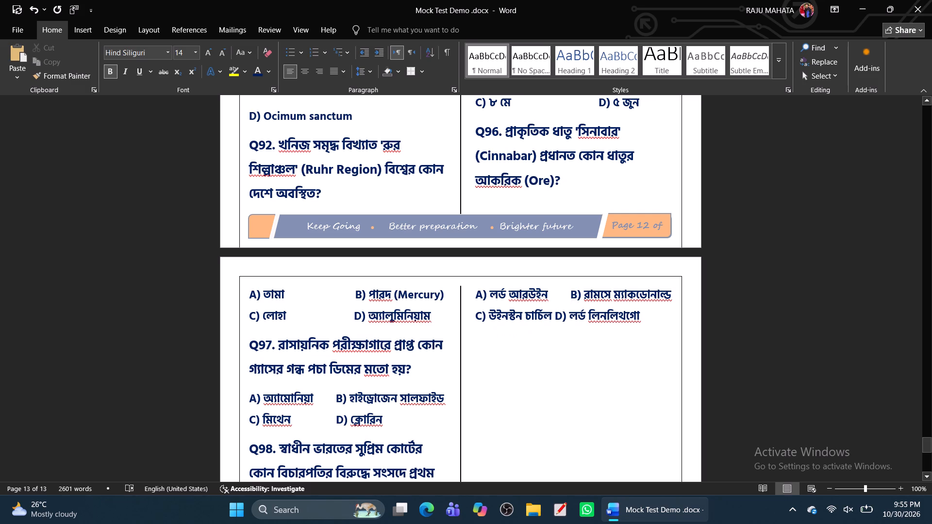
# Insert spaces before option D of Q100 so that it lines up below option B.
pyautogui.click(554, 318)
pyautogui.press('space')
pyautogui.press('space')
pyautogui.press('space')
pyautogui.press('space')
pyautogui.press('space')
pyautogui.press('space')
# Delete the leftover horizontal line below the Q100 answer options on the last page.
pyautogui.scroll(-6, 545, 431)
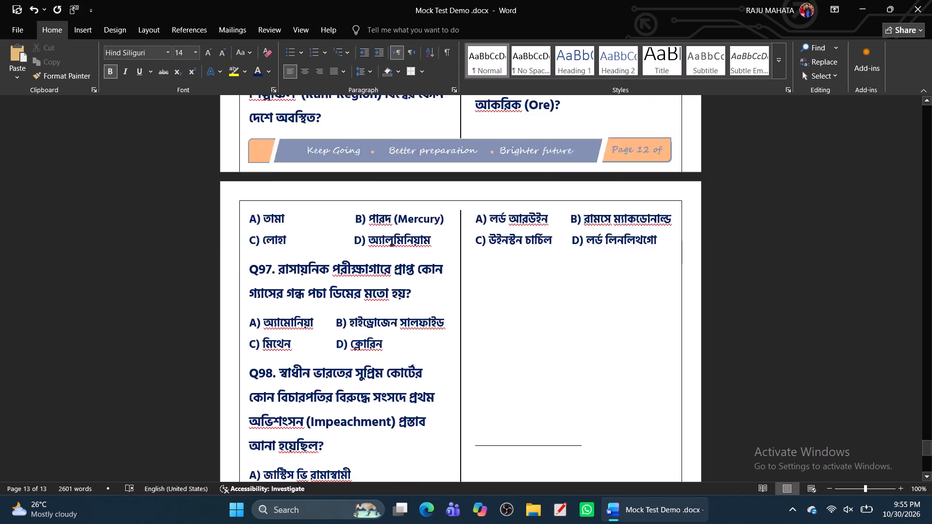
pyautogui.click(570, 346)
pyautogui.moveTo(588, 347); pyautogui.dragTo(494, 347)
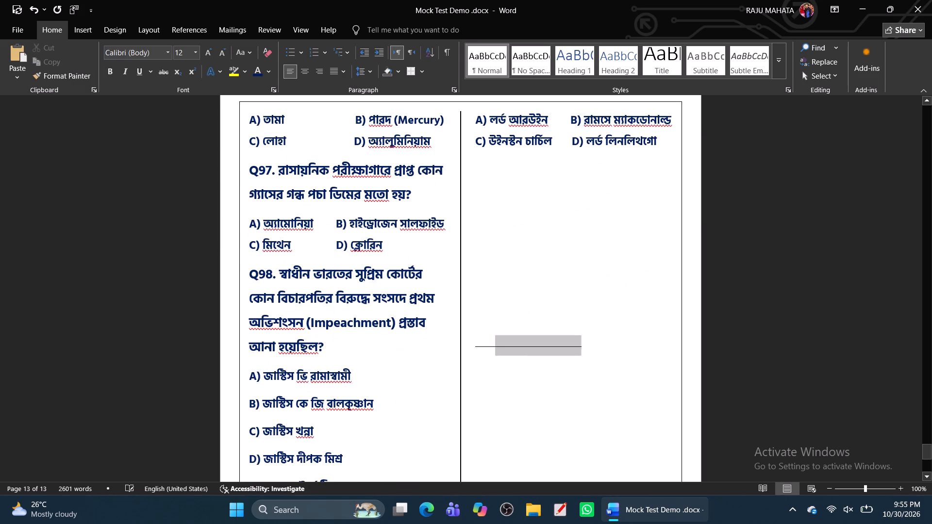
pyautogui.moveTo(494, 347); pyautogui.dragTo(475, 350)
pyautogui.press('BackSpace')
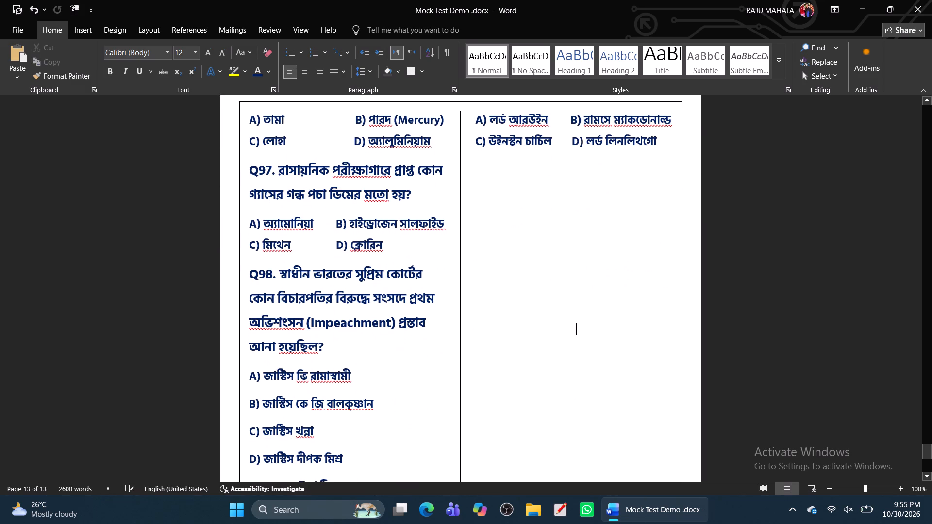
# Review the formatting of the questions and answer options on pages 10 to 13.
pyautogui.scroll(-20, 477, 360)
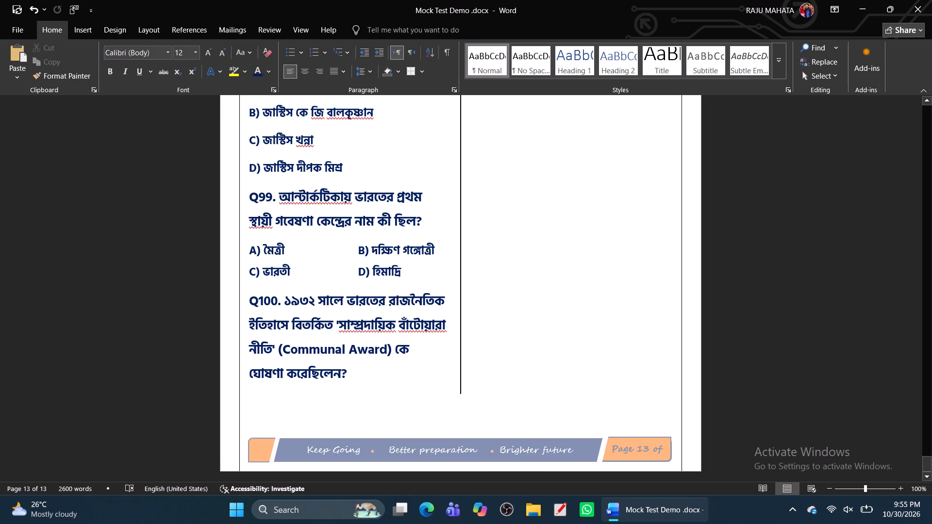
pyautogui.scroll(20, 349, 195)
pyautogui.scroll(7, 349, 195)
pyautogui.middleClick(349, 195)
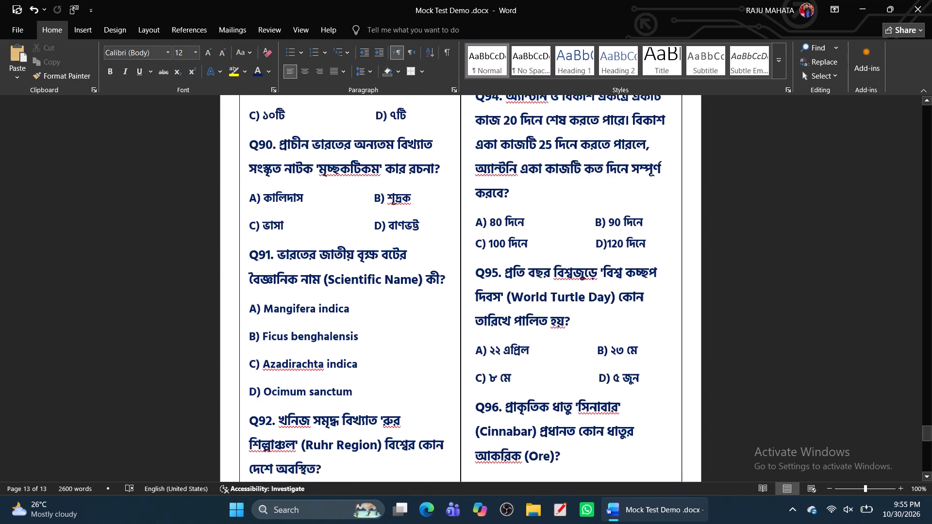
pyautogui.scroll(20, 353, 184)
pyautogui.scroll(2, 353, 184)
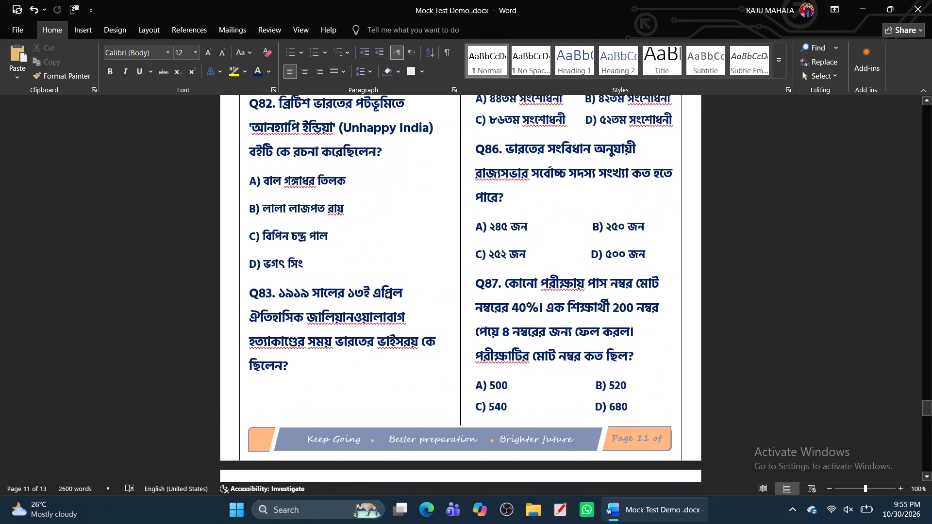
pyautogui.scroll(9, 355, 172)
pyautogui.scroll(20, 355, 172)
pyautogui.scroll(1, 355, 172)
pyautogui.middleClick(355, 172)
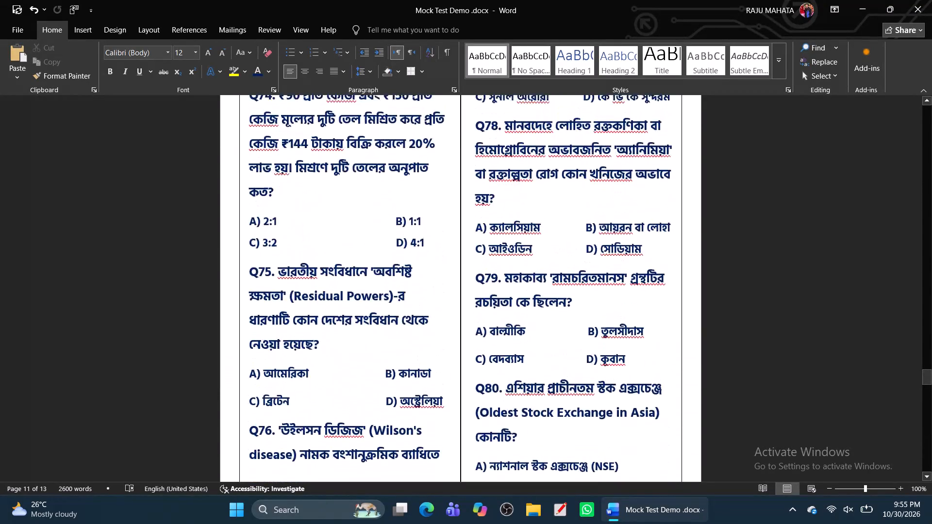
pyautogui.scroll(2, 355, 172)
pyautogui.scroll(-14, 355, 172)
pyautogui.scroll(6, 359, 164)
pyautogui.scroll(-6, 359, 164)
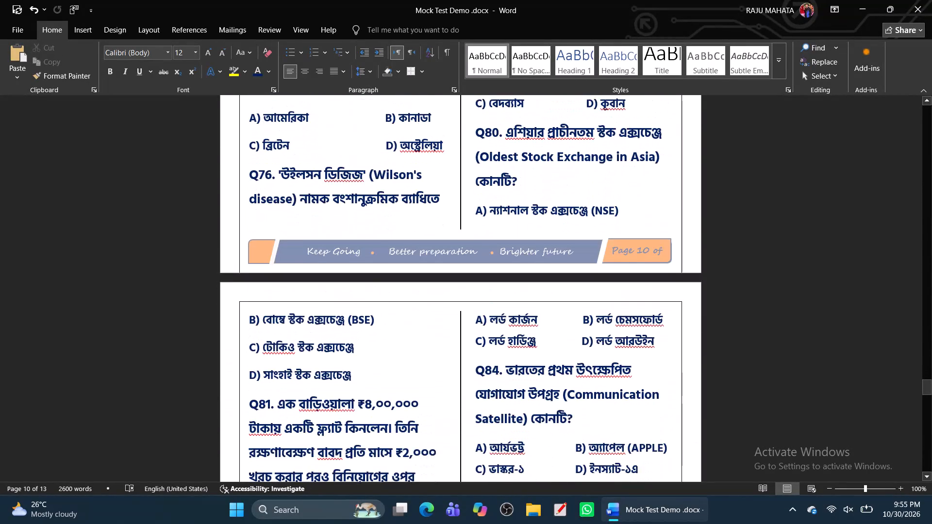
pyautogui.scroll(-19, 359, 164)
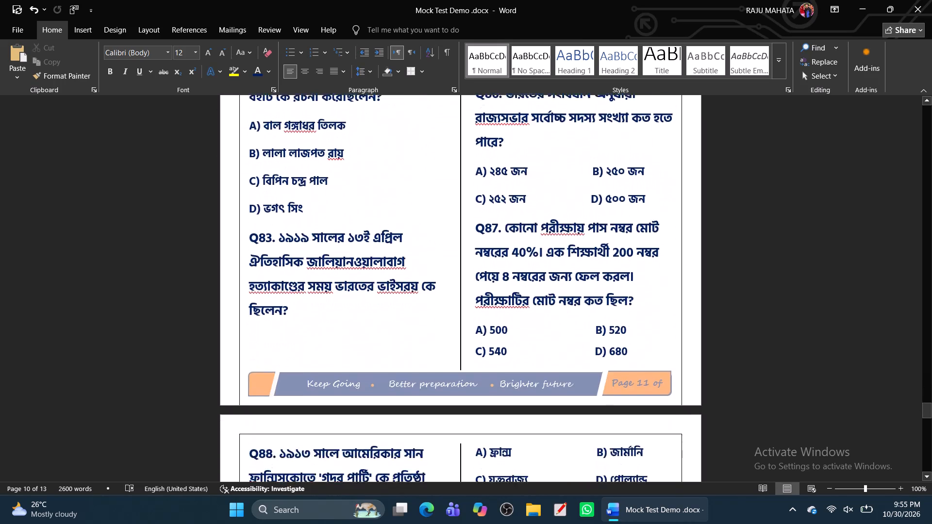
pyautogui.scroll(-20, 360, 163)
pyautogui.scroll(-5, 362, 161)
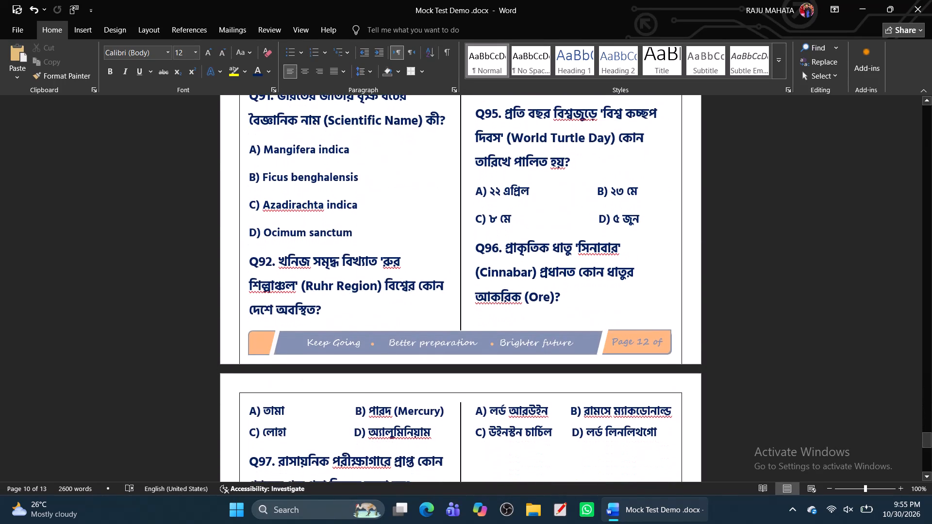
pyautogui.scroll(-5, 362, 159)
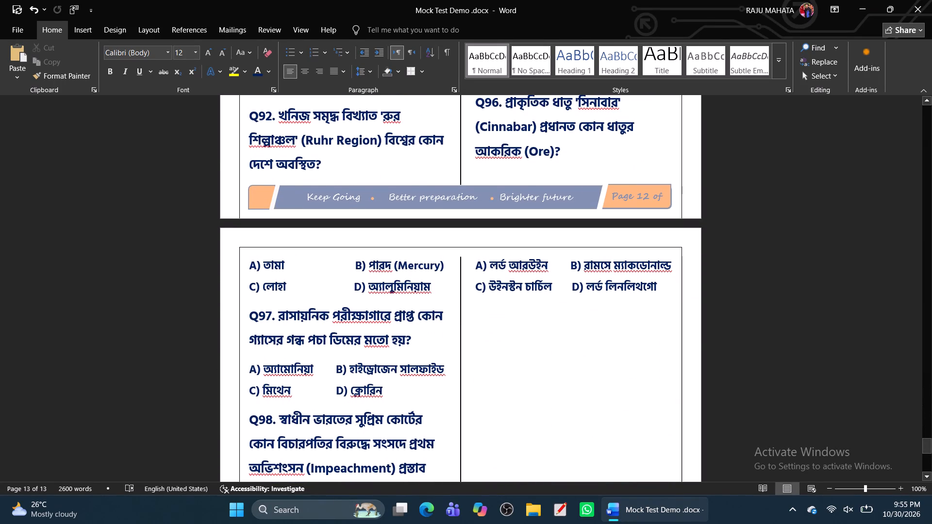
pyautogui.scroll(1, 570, 196)
pyautogui.scroll(-20, 570, 196)
pyautogui.scroll(-1, 570, 196)
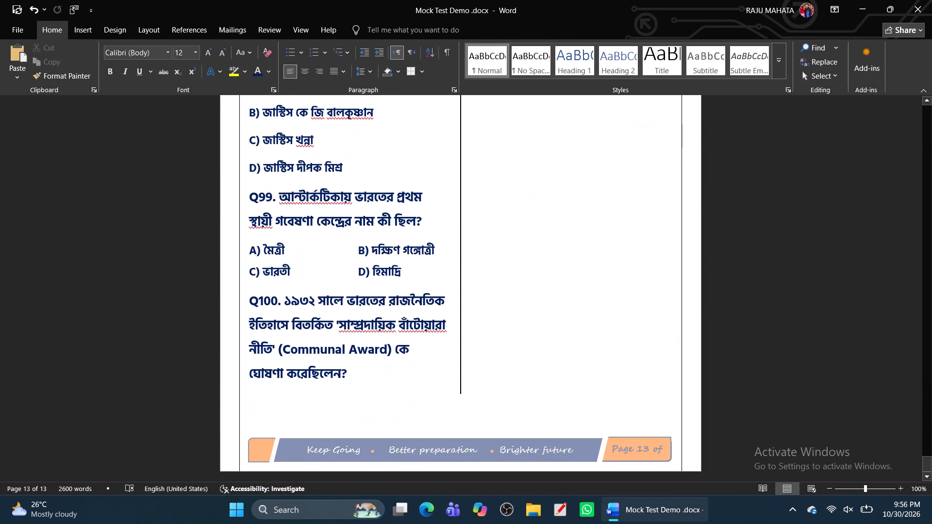
# Return to the title banner and instructions at the start of the mock test on page 1.
pyautogui.scroll(20, 567, 185)
pyautogui.scroll(7, 567, 185)
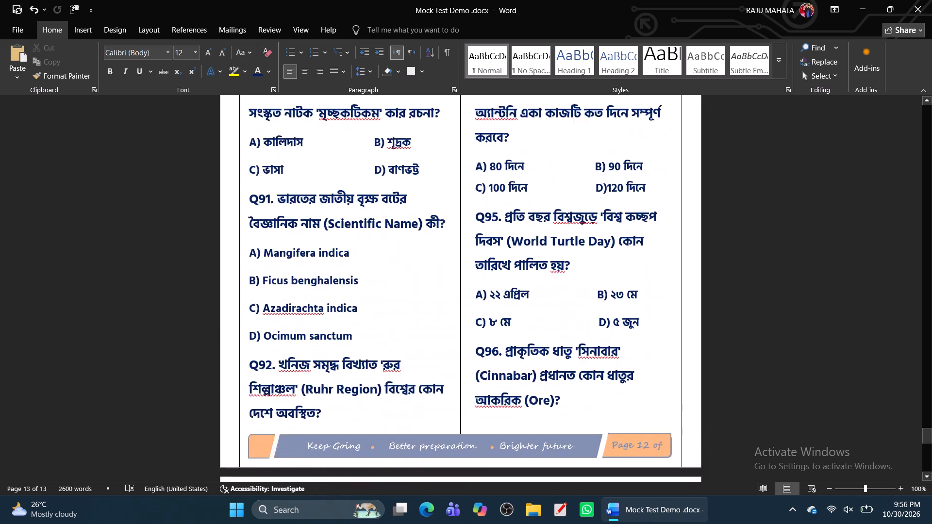
pyautogui.scroll(4, 567, 184)
pyautogui.moveTo(925, 431); pyautogui.dragTo(924, 200)
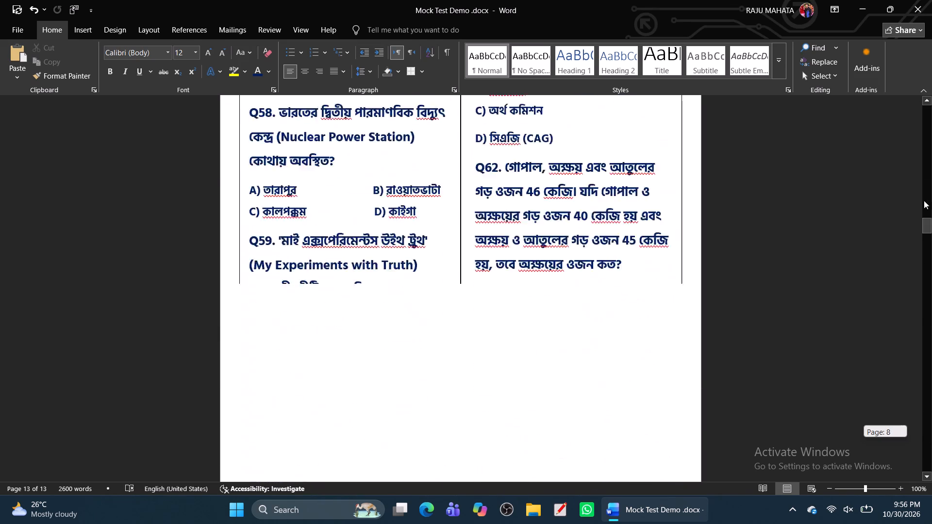
pyautogui.moveTo(924, 200); pyautogui.dragTo(920, 130)
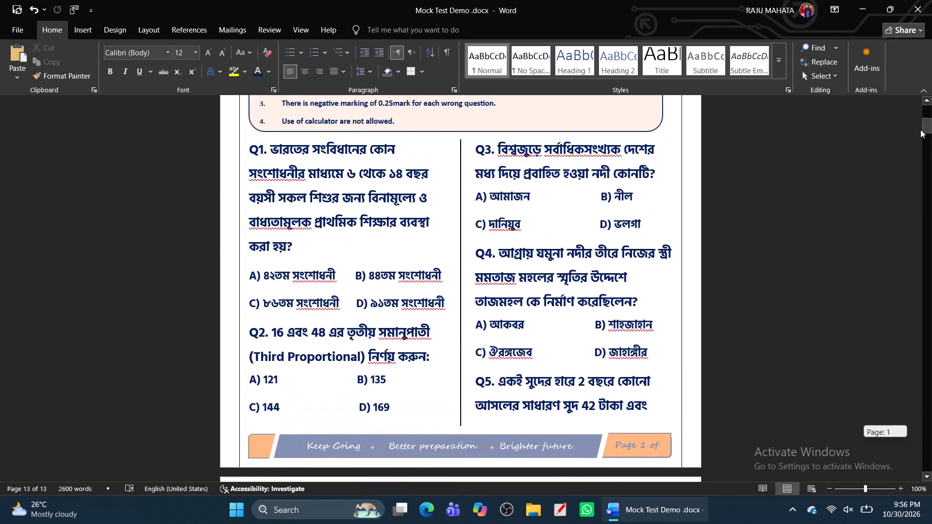
pyautogui.moveTo(920, 130); pyautogui.dragTo(920, 100)
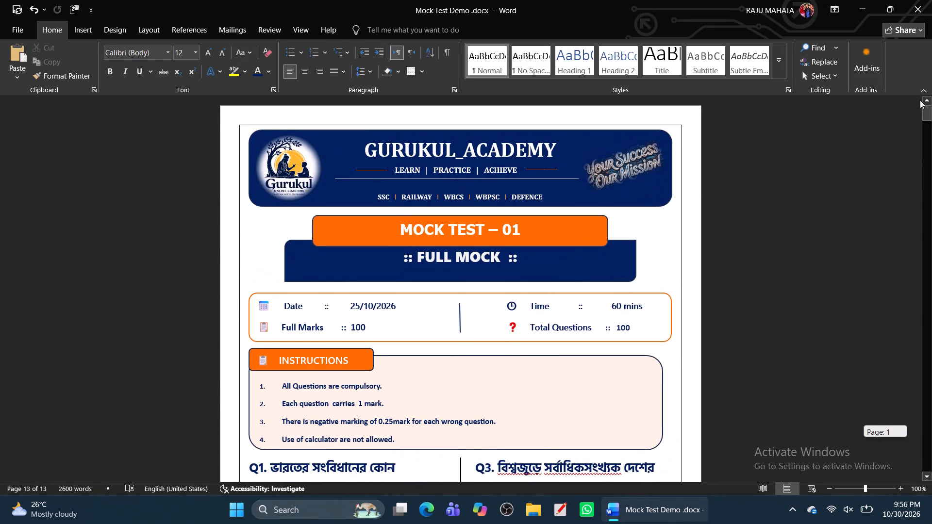
# Change the orange title banner on page 1 to read MOCK TEST – 02.
pyautogui.moveTo(920, 100); pyautogui.dragTo(925, 95)
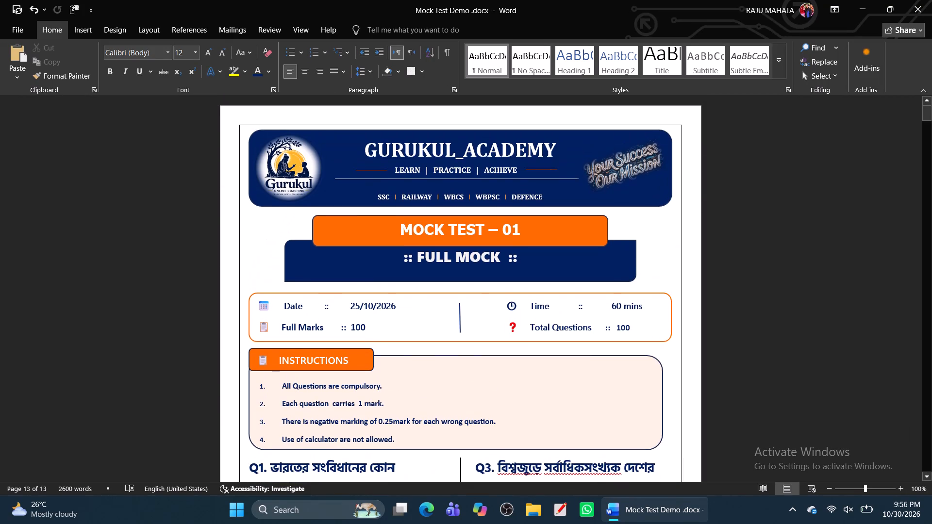
pyautogui.click(521, 229)
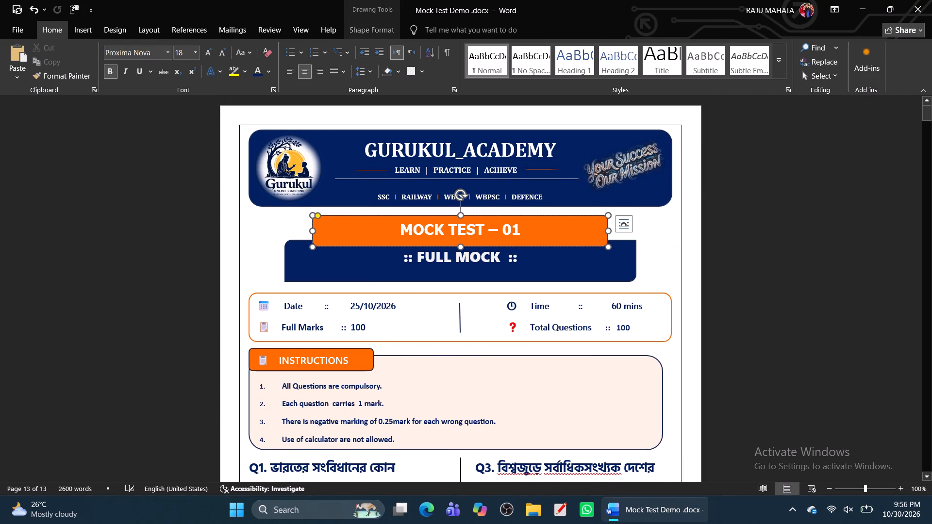
pyautogui.click(517, 235)
pyautogui.press('BackSpace')
pyautogui.press('Down')
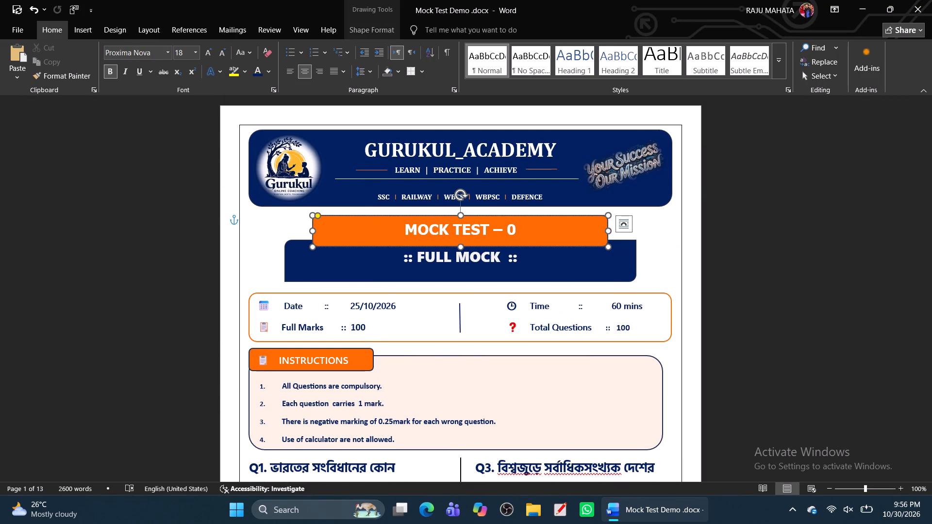
pyautogui.press('2')
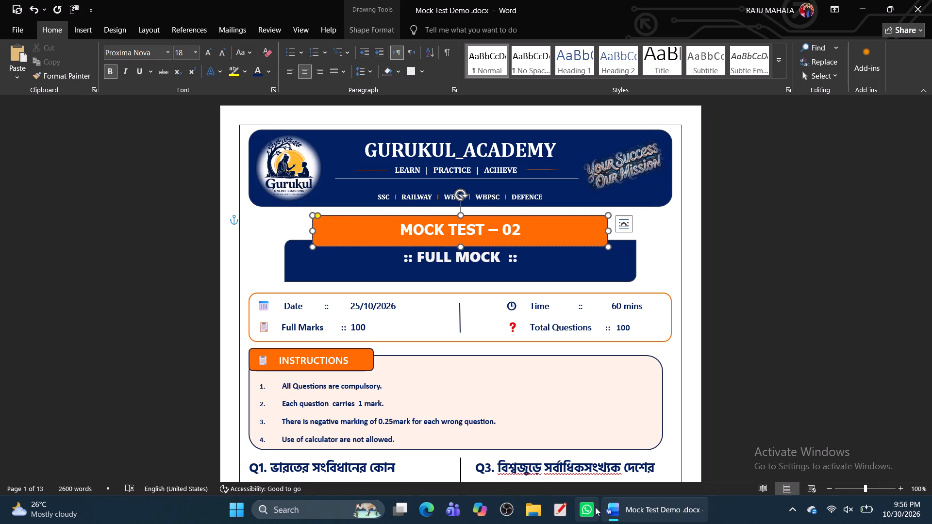
# Open Mock Test 01.docx from the RANISH CLASS ROOM\Mock Test\01 folder on drive E and examine its page-number footer for reference.
pyautogui.click(533, 511)
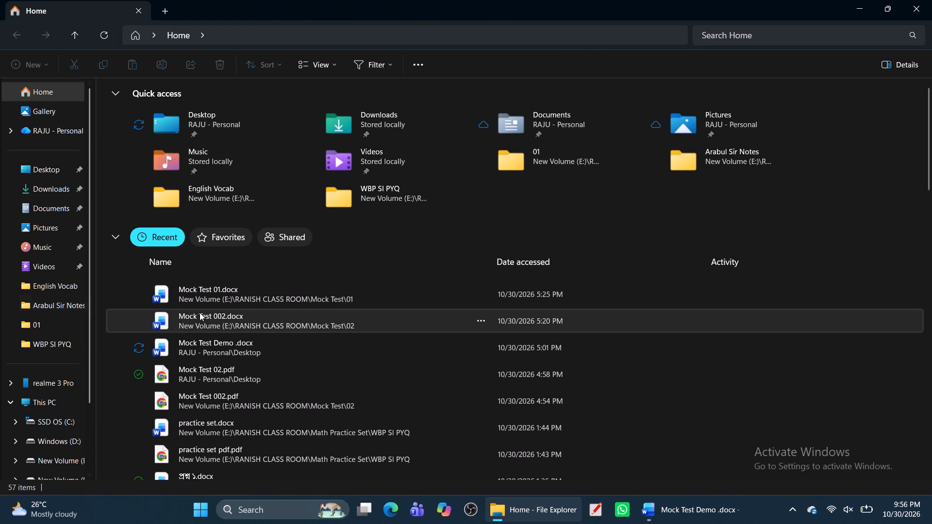
pyautogui.scroll(-2, 63, 421)
pyautogui.click(58, 363)
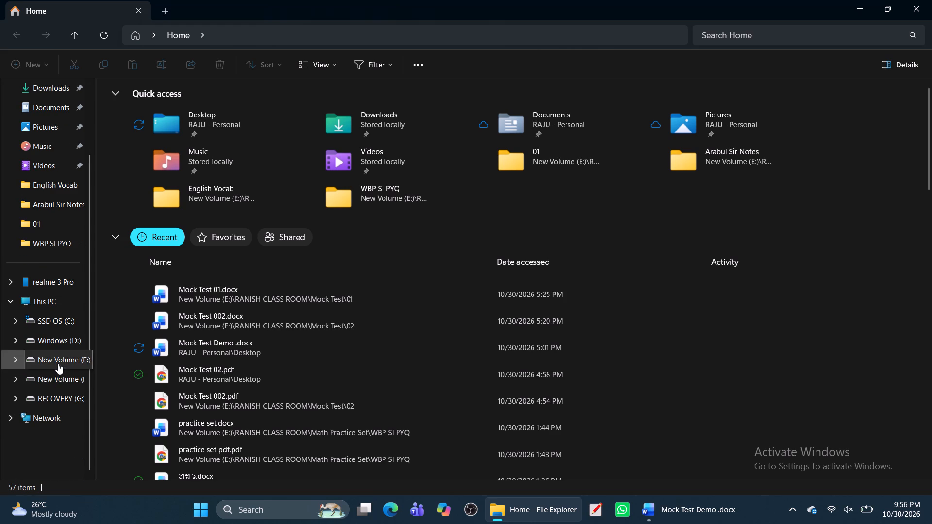
pyautogui.click(56, 340)
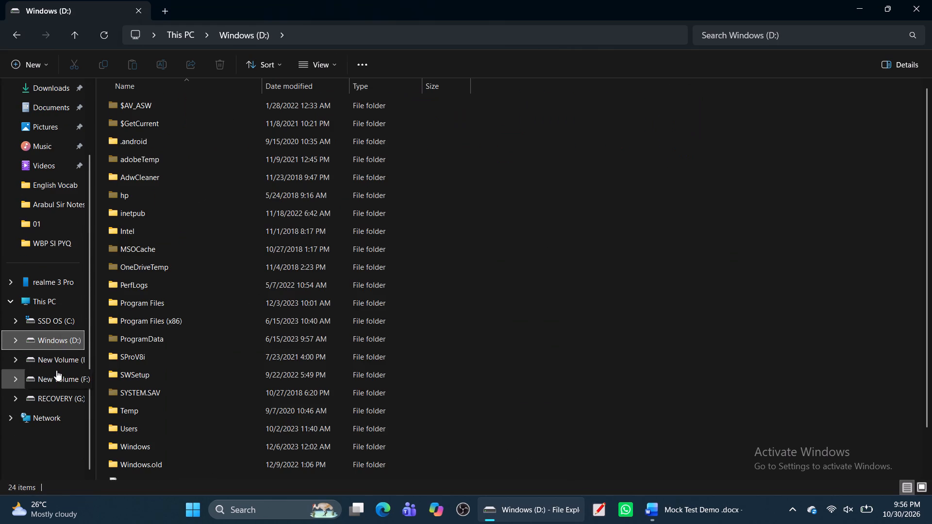
pyautogui.click(56, 370)
pyautogui.click(59, 366)
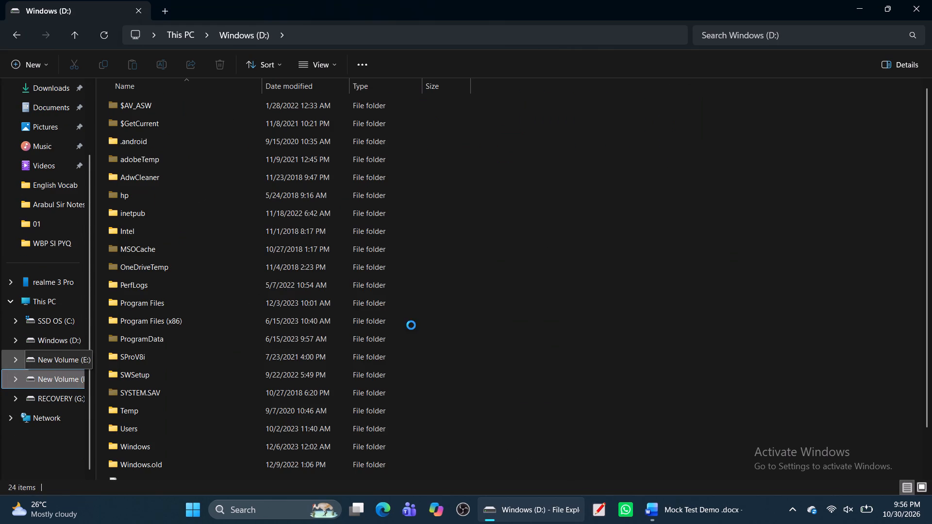
pyautogui.click(57, 355)
pyautogui.doubleClick(536, 136)
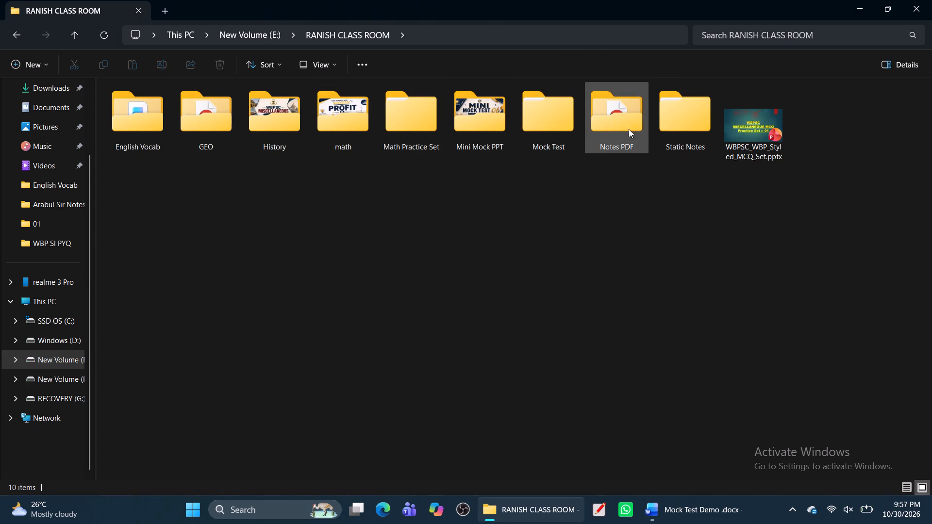
pyautogui.doubleClick(695, 121)
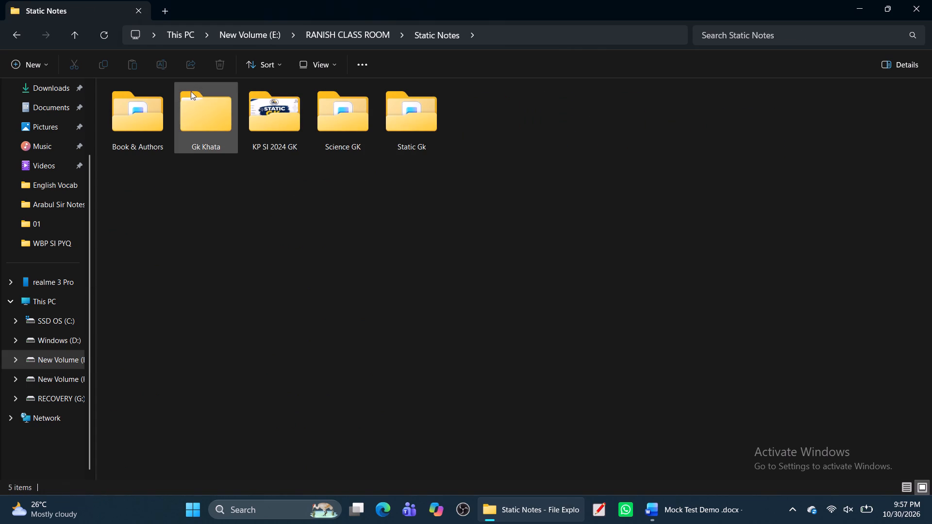
pyautogui.click(14, 40)
pyautogui.doubleClick(565, 112)
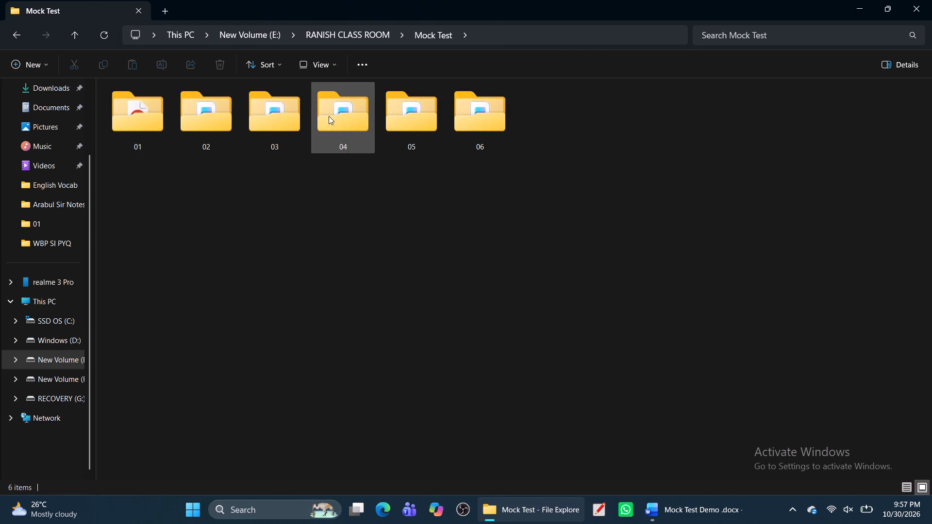
pyautogui.doubleClick(141, 122)
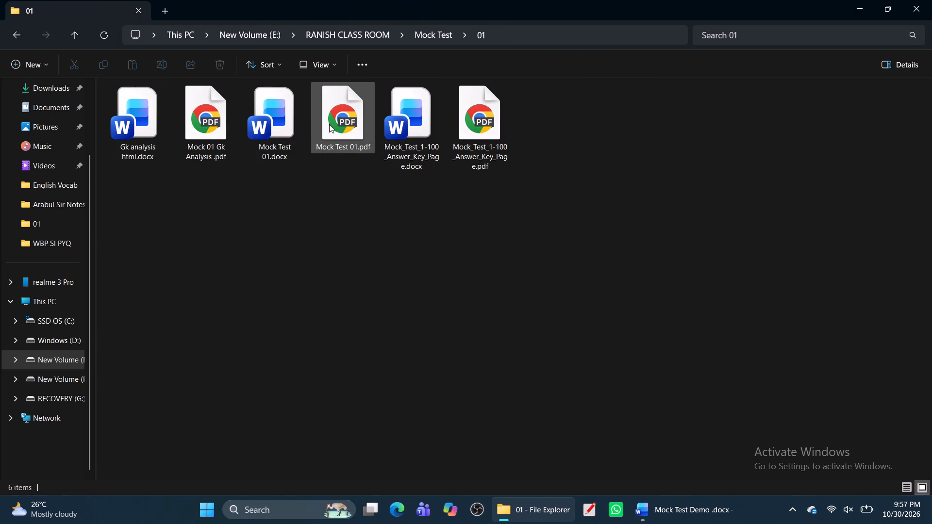
pyautogui.doubleClick(277, 126)
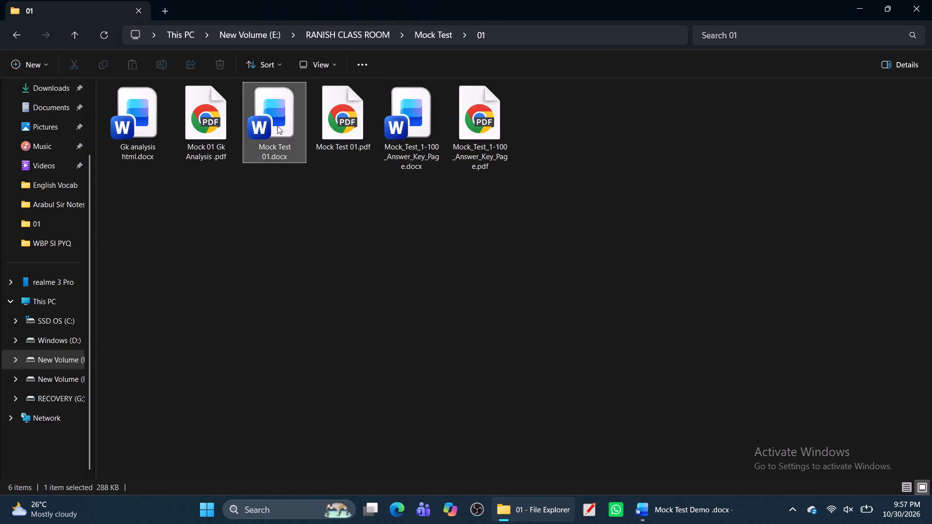
pyautogui.scroll(-4, 464, 299)
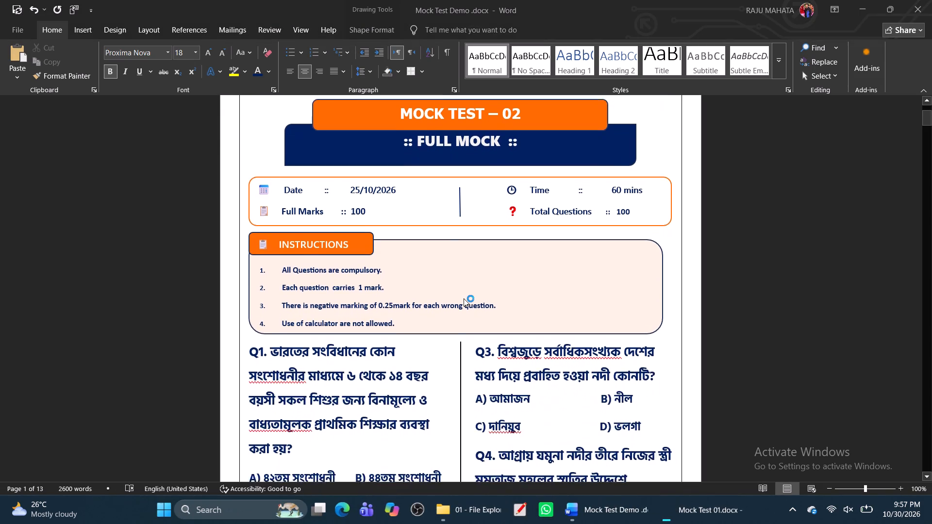
pyautogui.scroll(-17, 464, 298)
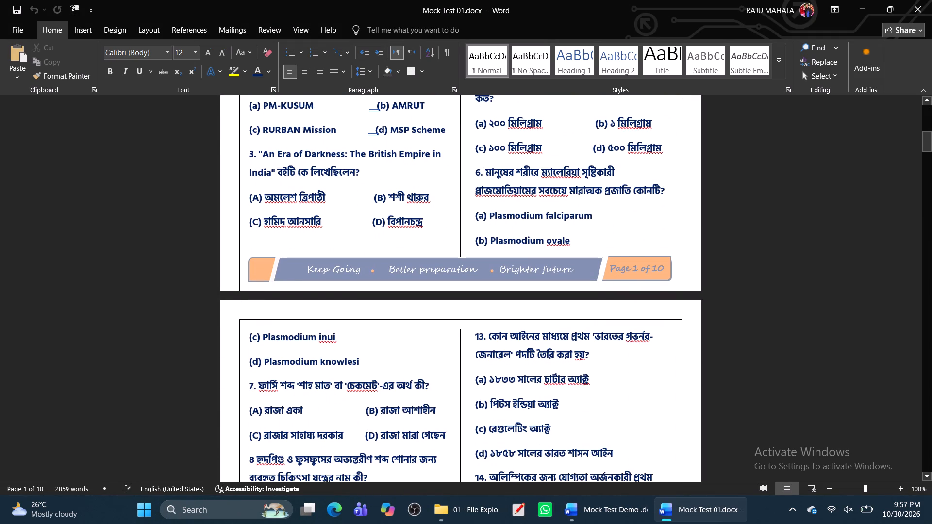
pyautogui.scroll(-6, 464, 298)
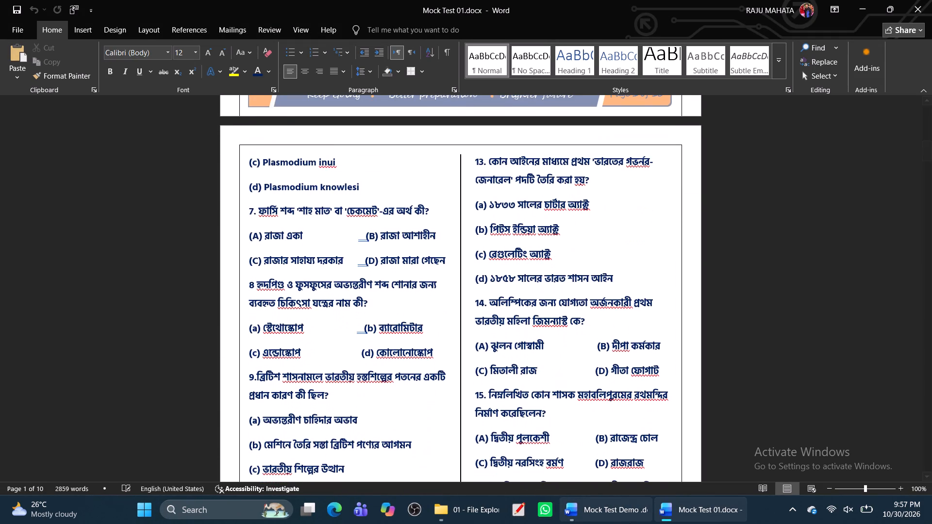
# In the Mock Test Demo footer, adjust the spacing before "Page 1 of" and add the total 13 after it.
pyautogui.click(620, 516)
pyautogui.scroll(-2, 532, 255)
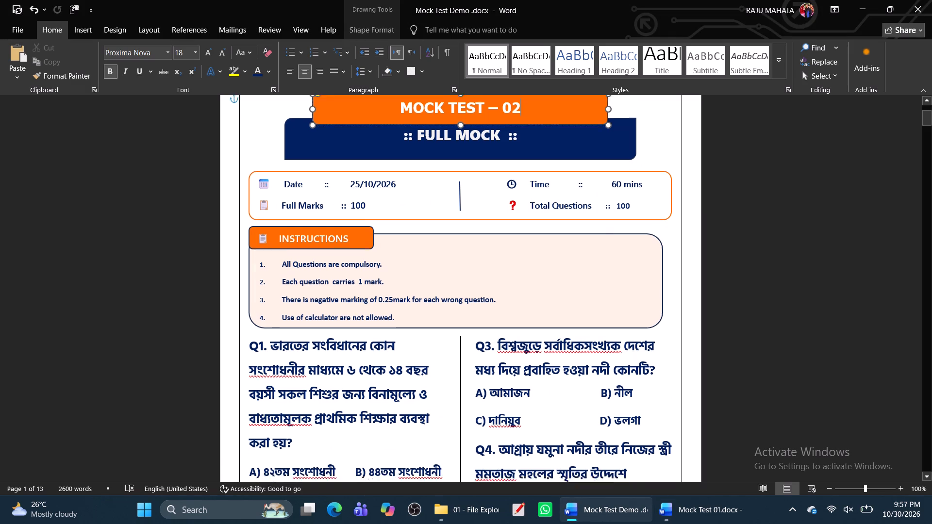
pyautogui.scroll(-10, 531, 256)
pyautogui.click(632, 298)
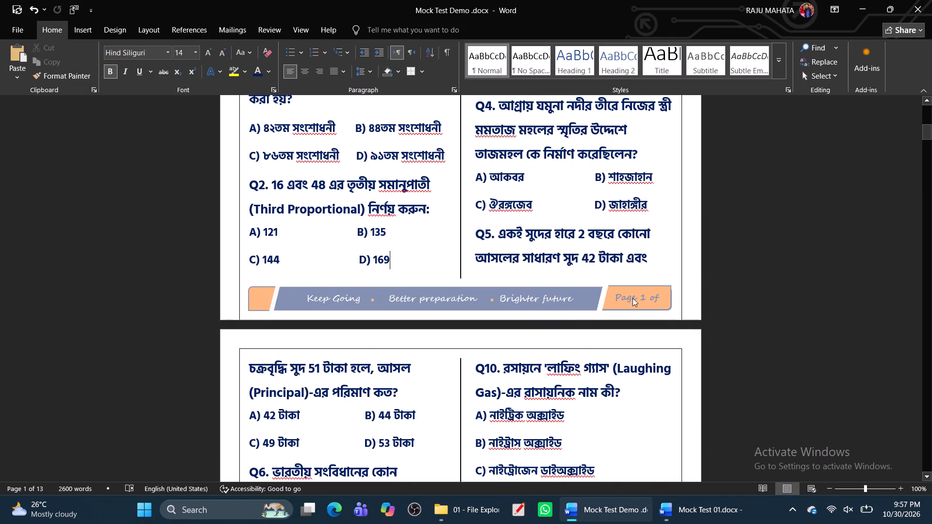
pyautogui.tripleClick(632, 297)
pyautogui.click(662, 302)
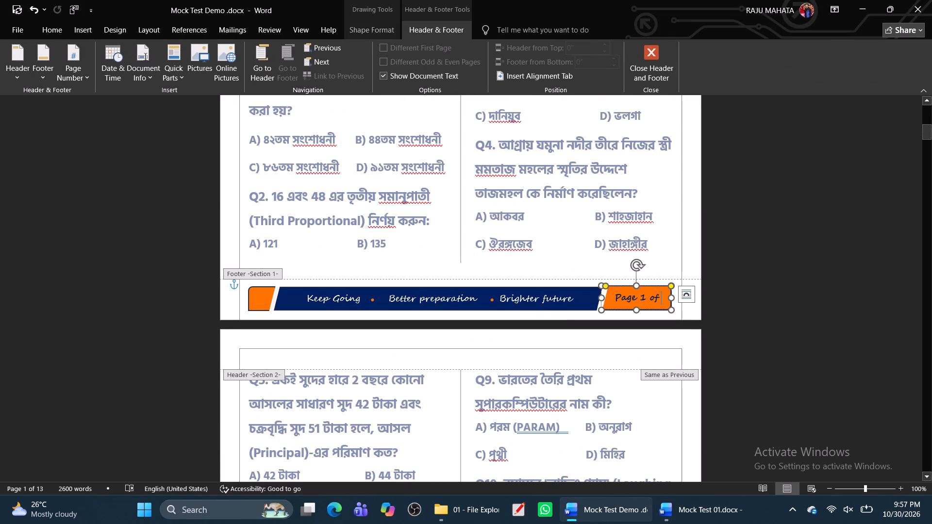
pyautogui.click(614, 300)
pyautogui.press('BackSpace')
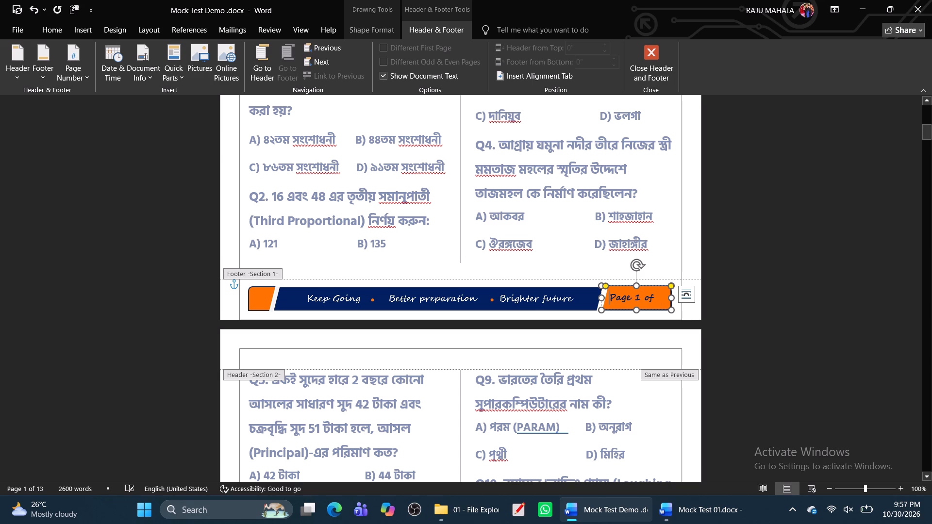
pyautogui.press('space')
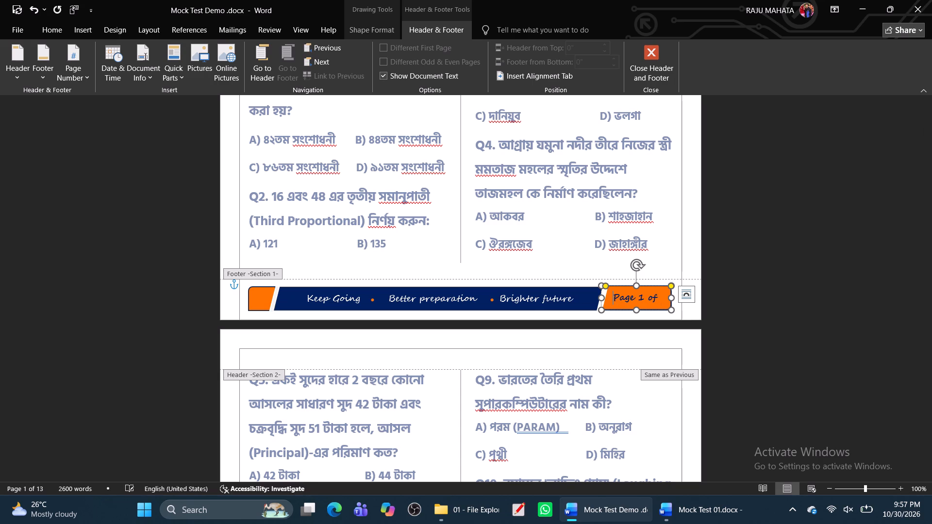
pyautogui.click(659, 299)
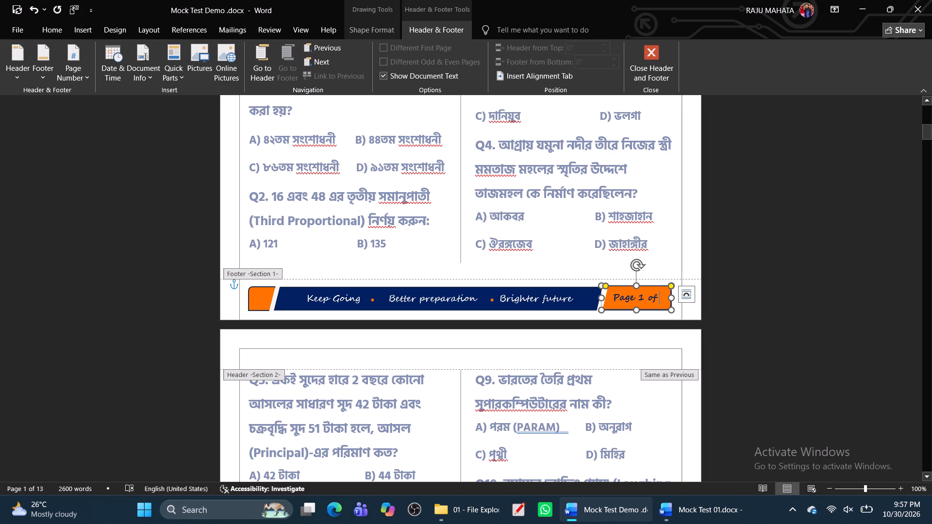
pyautogui.write('13')
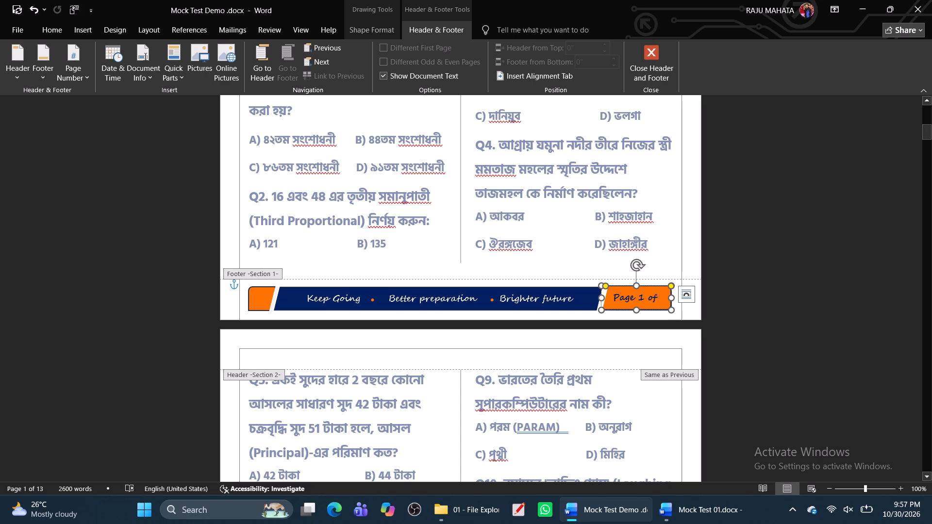
pyautogui.click(655, 304)
# Check the page-number boxes in the footers of pages 2 to 4 and return to the document body.
pyautogui.scroll(-2, 648, 329)
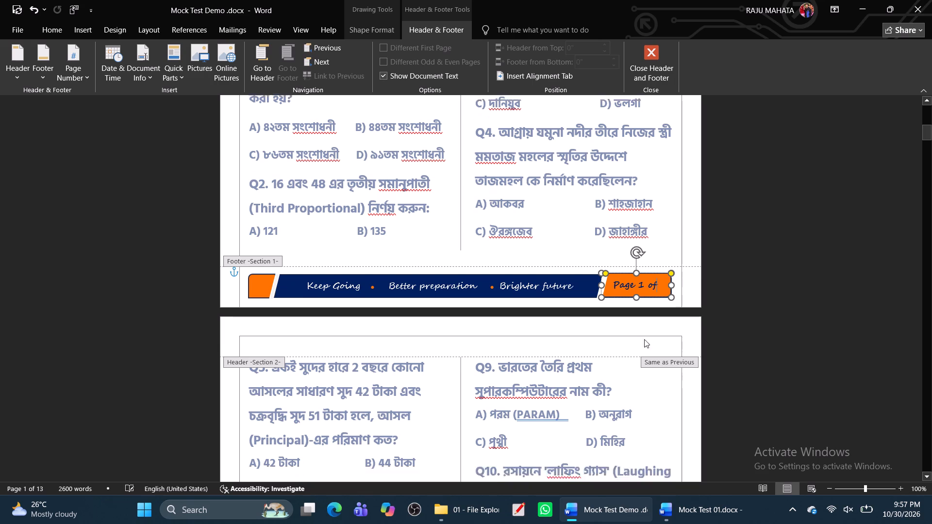
pyautogui.scroll(-20, 644, 339)
pyautogui.scroll(-1, 644, 339)
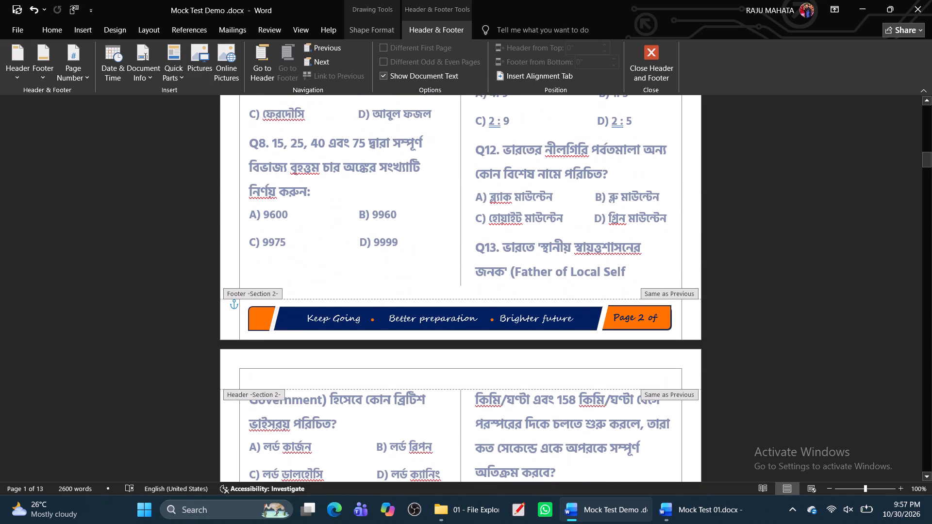
pyautogui.click(657, 320)
pyautogui.scroll(-20, 614, 327)
pyautogui.scroll(-6, 614, 327)
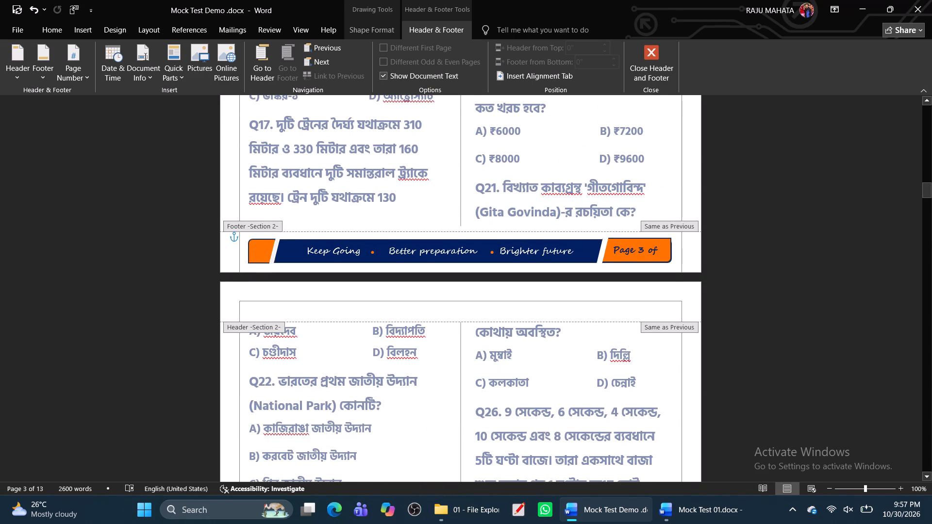
pyautogui.scroll(-17, 651, 262)
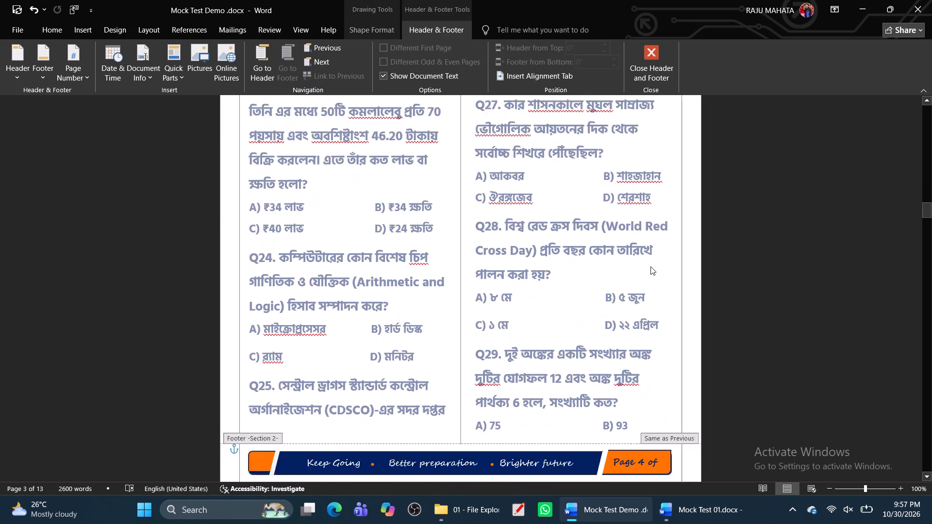
pyautogui.scroll(-5, 650, 266)
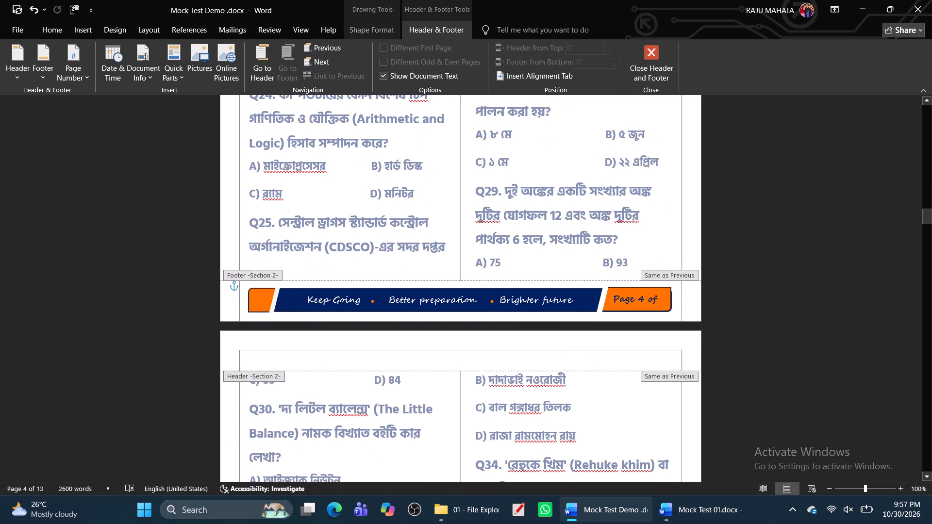
pyautogui.tripleClick(252, 297)
pyautogui.tripleClick(263, 249)
pyautogui.click(263, 249)
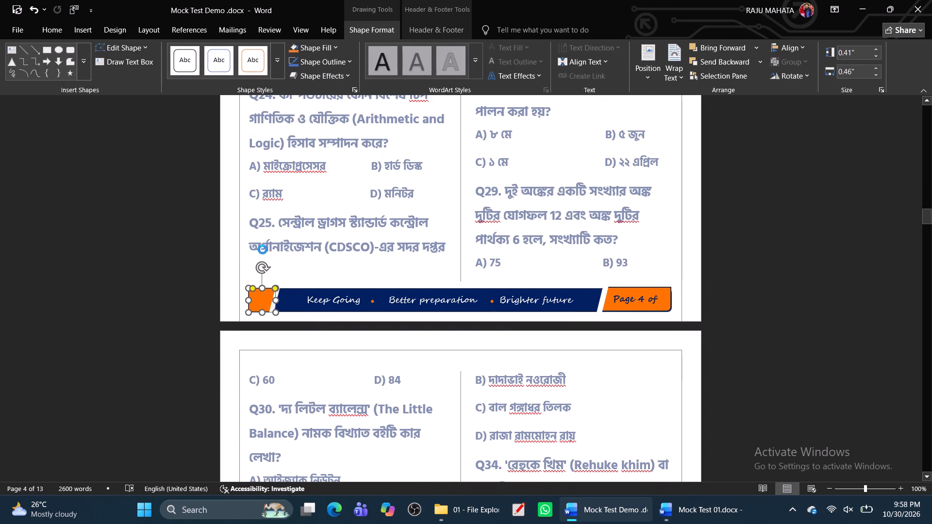
pyautogui.click(686, 243)
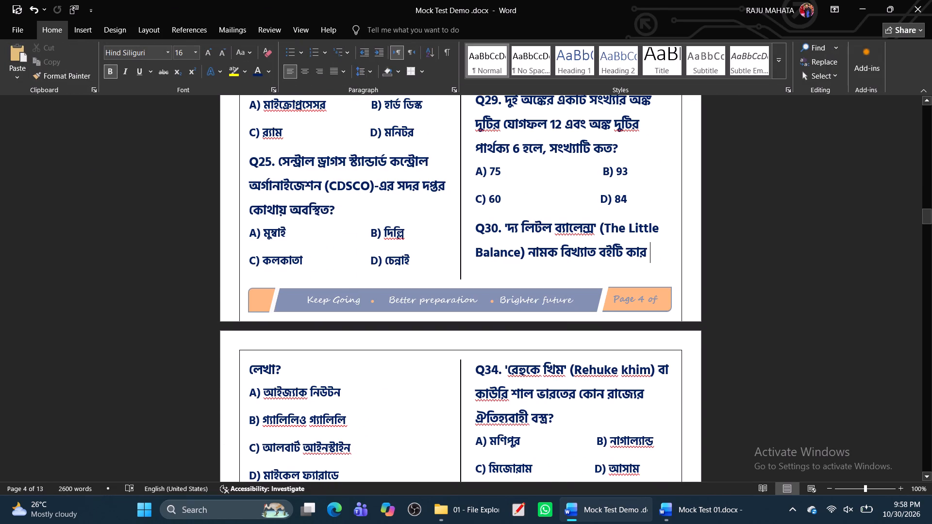
# Open the test date in the details box on page 1 for editing.
pyautogui.scroll(15, 499, 190)
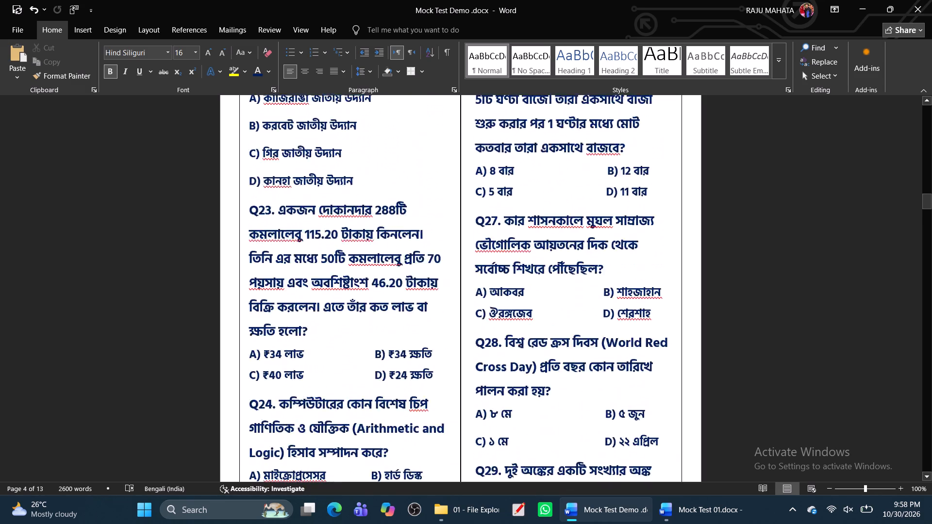
pyautogui.scroll(15, 499, 190)
pyautogui.scroll(6, 499, 190)
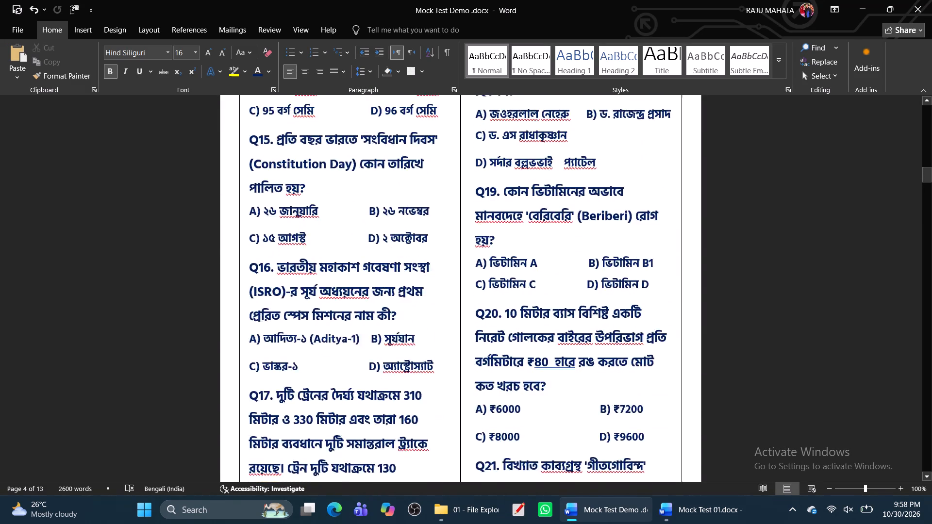
pyautogui.scroll(16, 499, 190)
pyautogui.scroll(14, 499, 190)
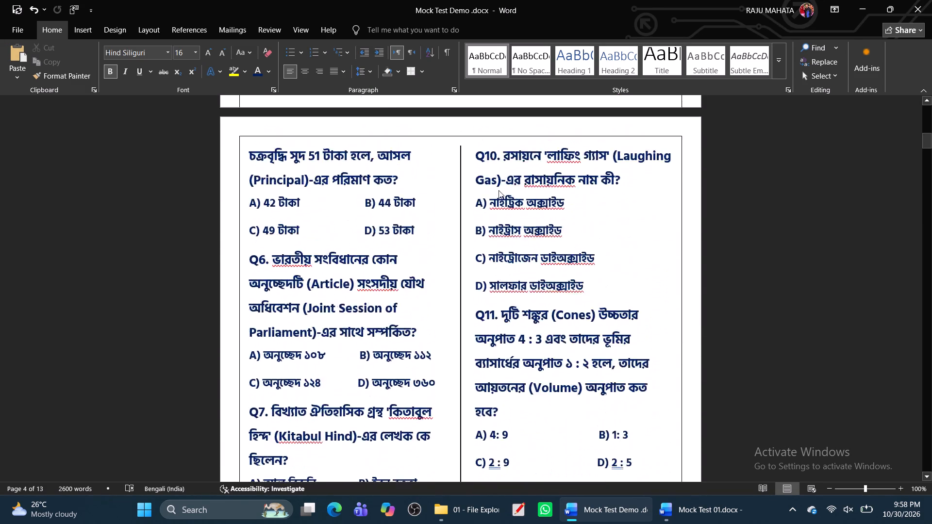
pyautogui.scroll(16, 499, 190)
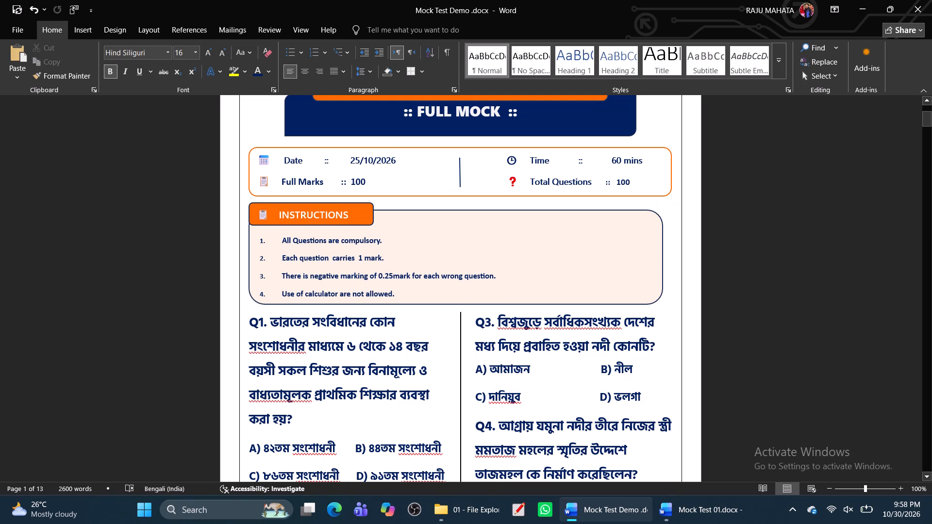
pyautogui.click(358, 160)
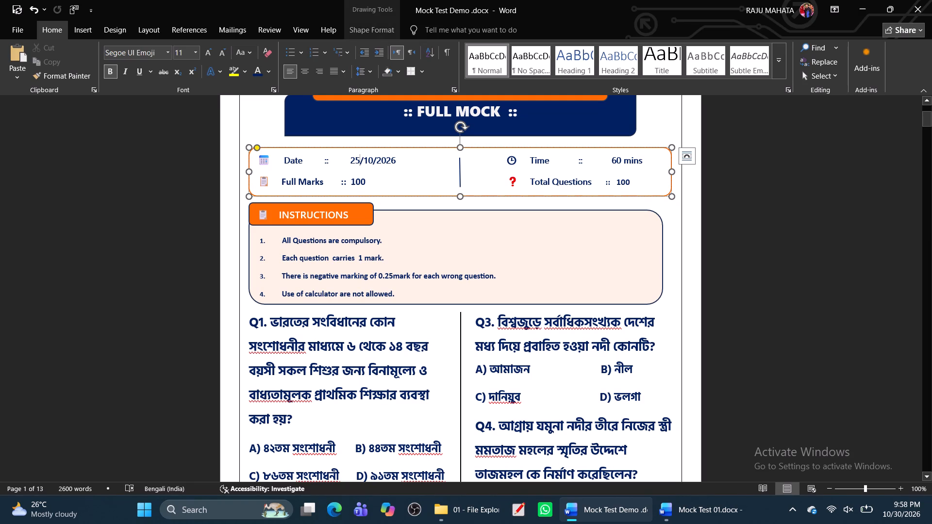
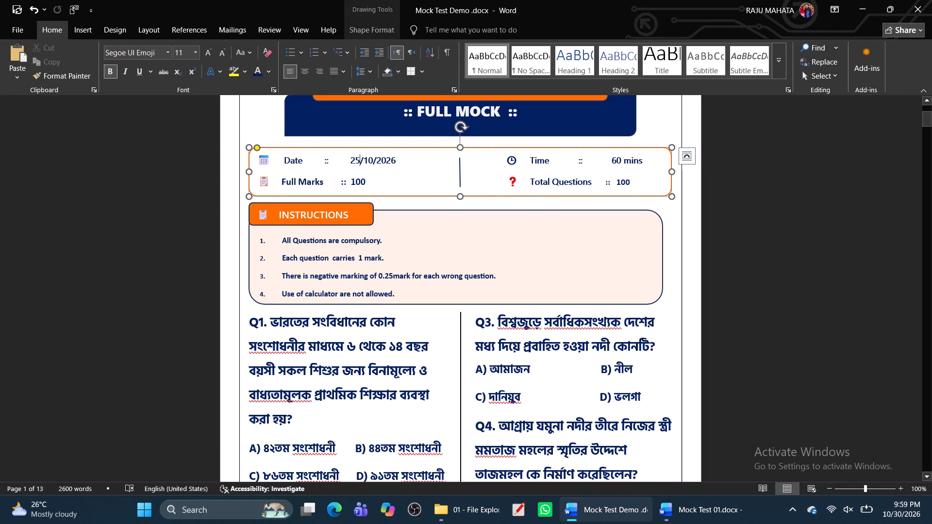
# Change the day of the test date in the page 1 details box to 30, making it 30/10/2026.
pyautogui.press('BackSpace')
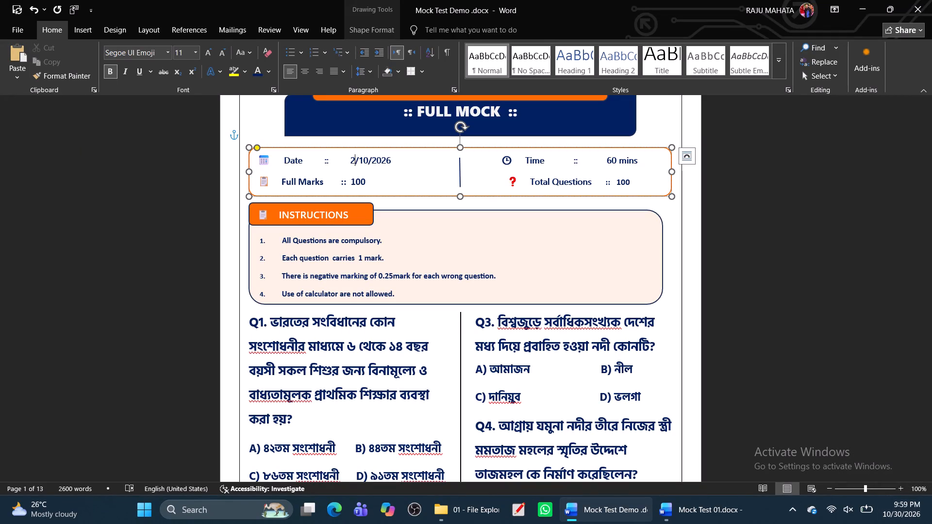
pyautogui.press('BackSpace')
pyautogui.write('30')
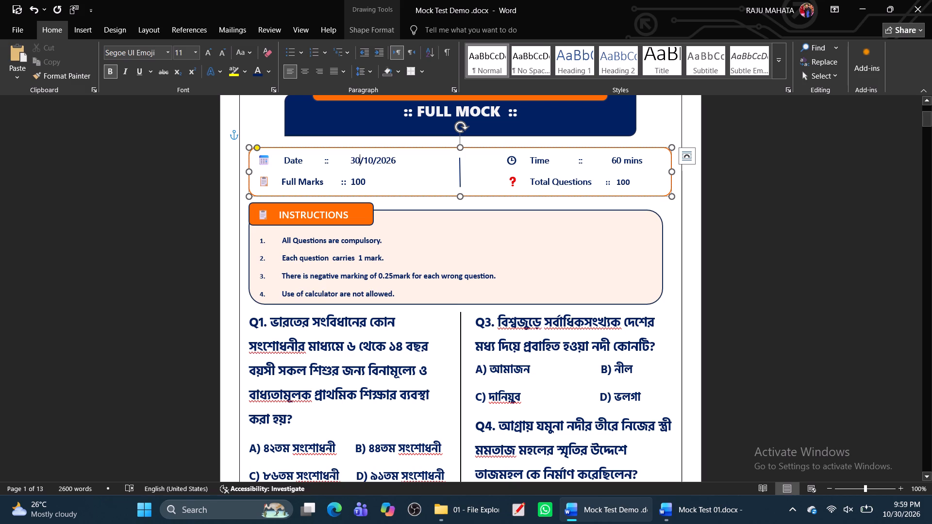
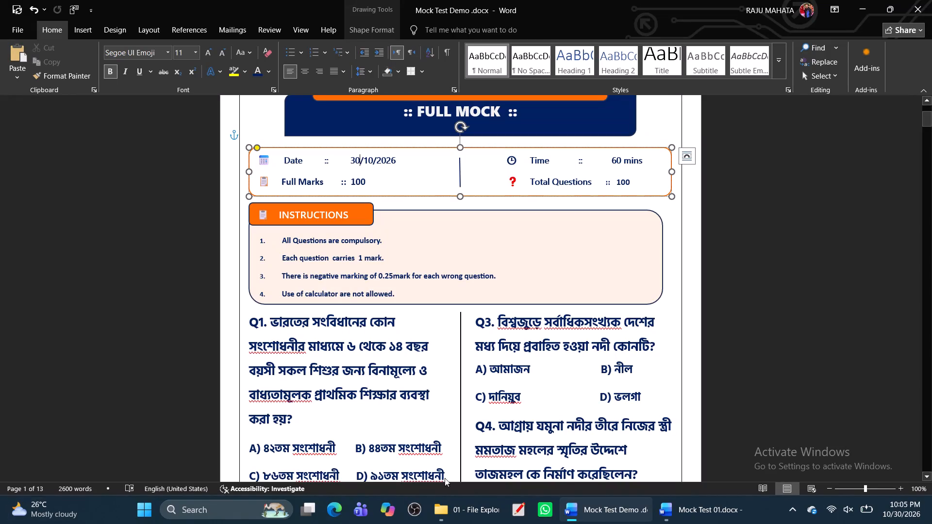
# Proofread the questions and answer option spacing on page 1 and in the upper part of page 2.
pyautogui.scroll(-5, 430, 393)
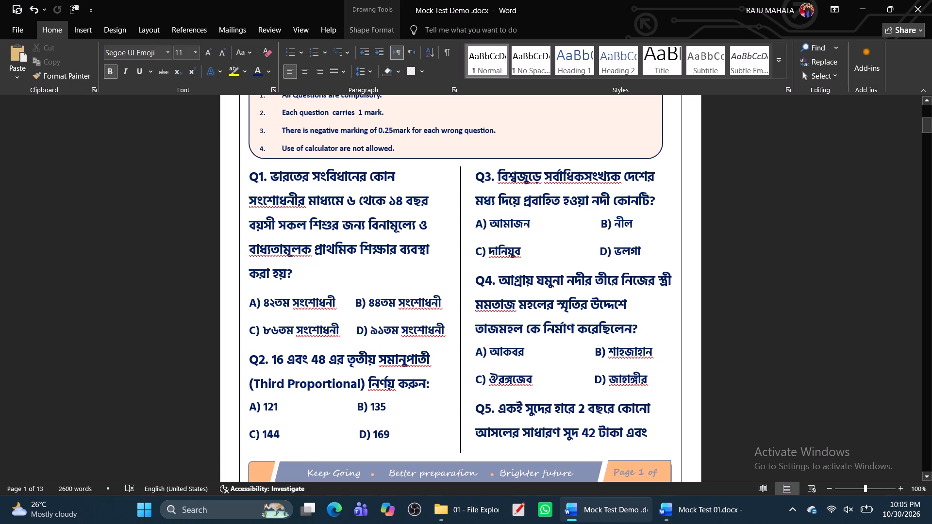
pyautogui.scroll(-2, 509, 351)
pyautogui.click(417, 243)
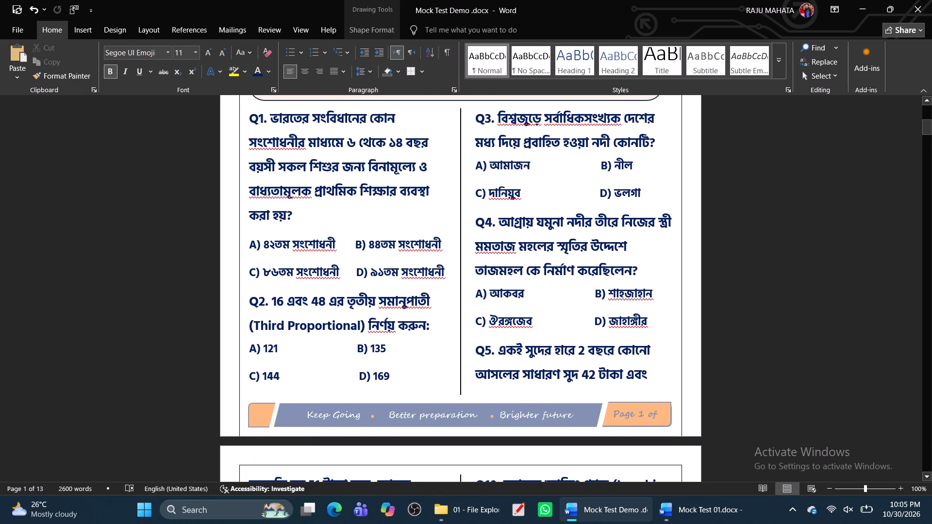
pyautogui.click(515, 295)
pyautogui.click(637, 288)
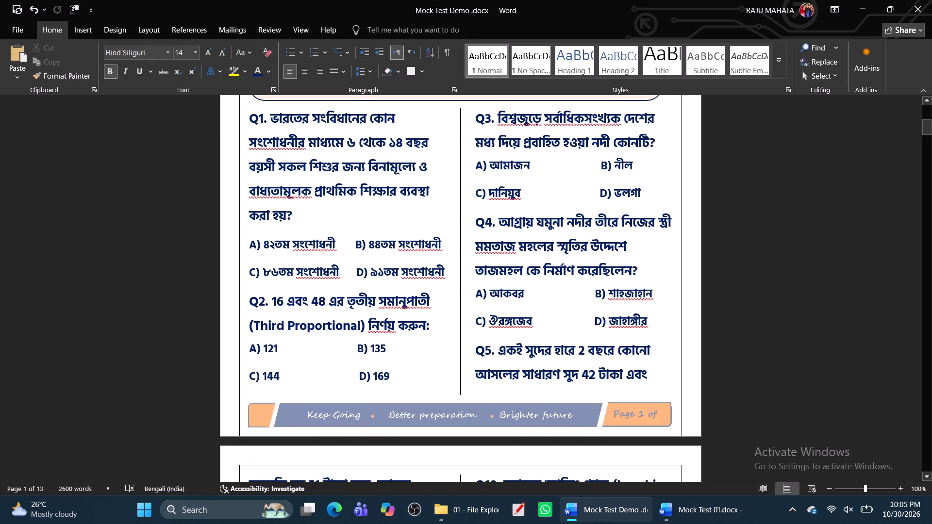
pyautogui.click(632, 324)
pyautogui.scroll(-9, 487, 323)
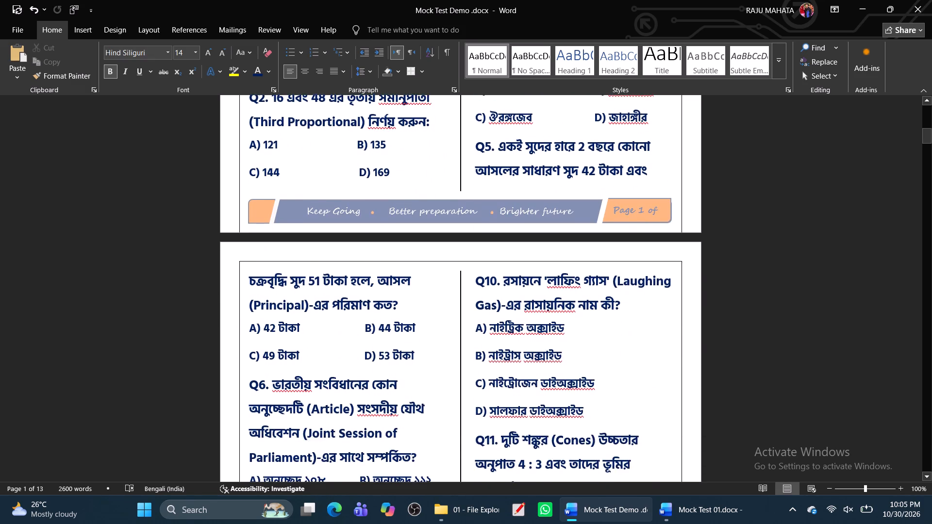
pyautogui.click(518, 270)
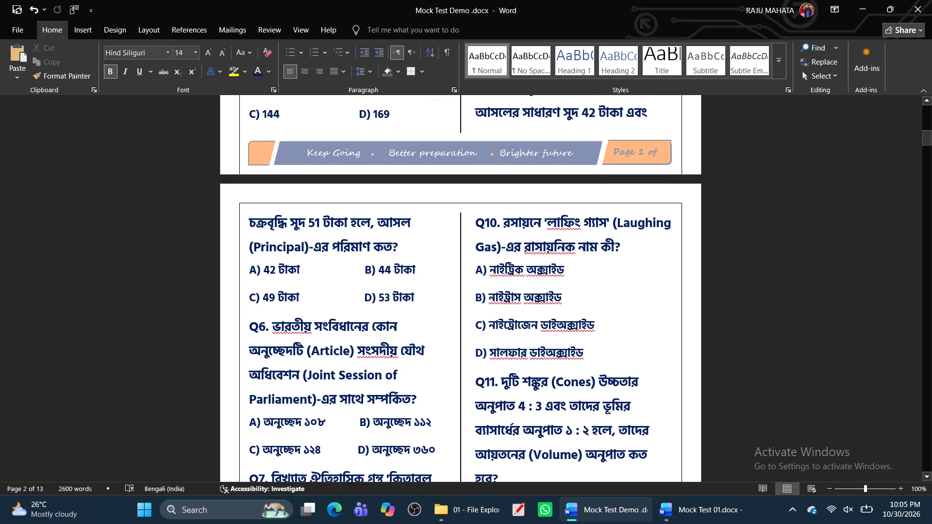
pyautogui.click(520, 329)
pyautogui.click(287, 422)
pyautogui.scroll(-4, 312, 407)
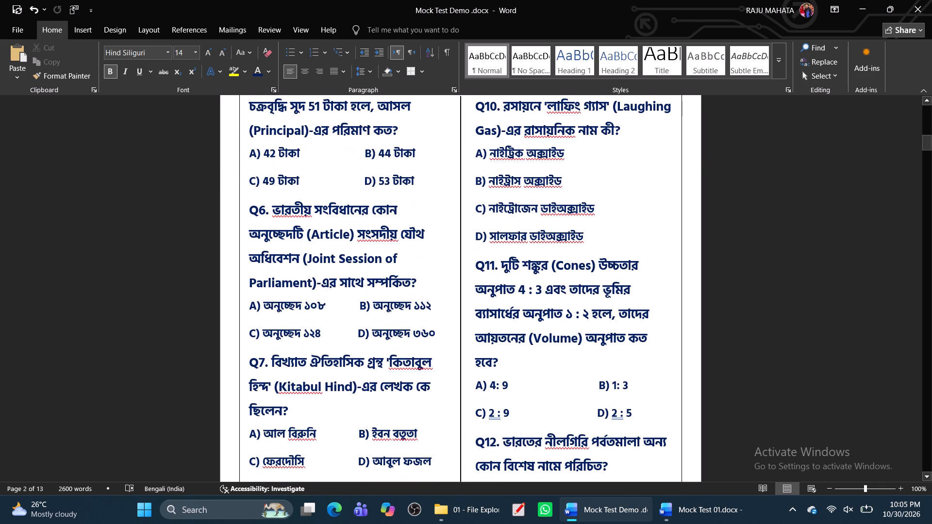
pyautogui.click(411, 309)
pyautogui.doubleClick(399, 307)
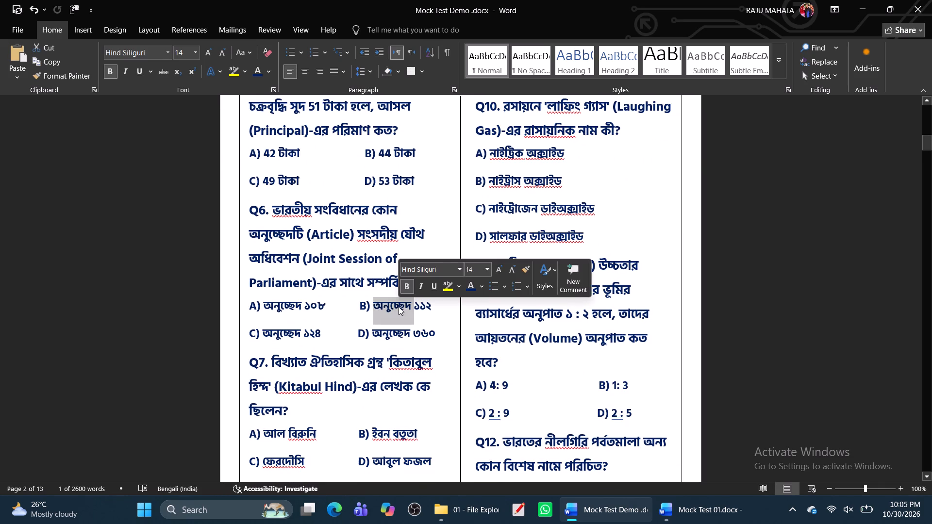
# Insert a space before the colon in option B of Q11 so it reads 1 : 3.
pyautogui.click(623, 386)
pyautogui.click(616, 388)
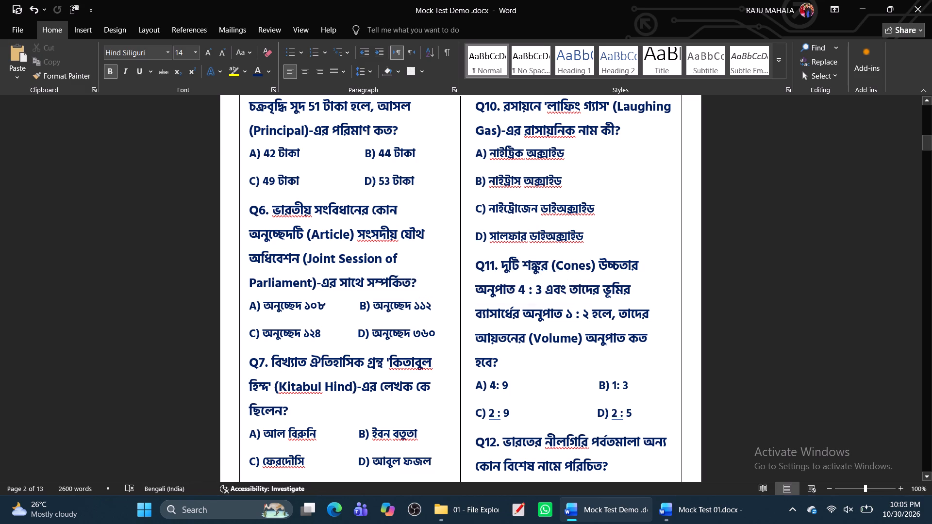
pyautogui.press('space')
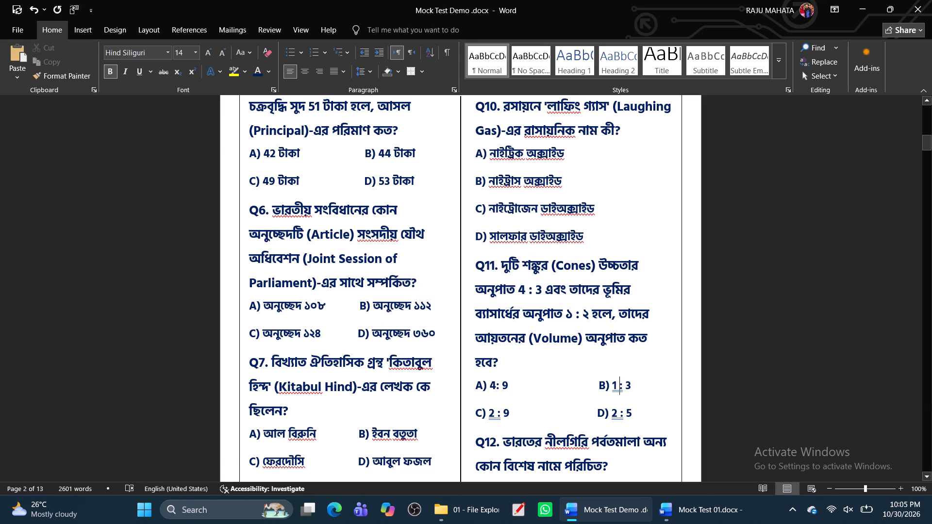
# Check the wording and option alignment from Q7 on page 2 through Q18 on page 3.
pyautogui.scroll(-4, 525, 395)
pyautogui.click(281, 350)
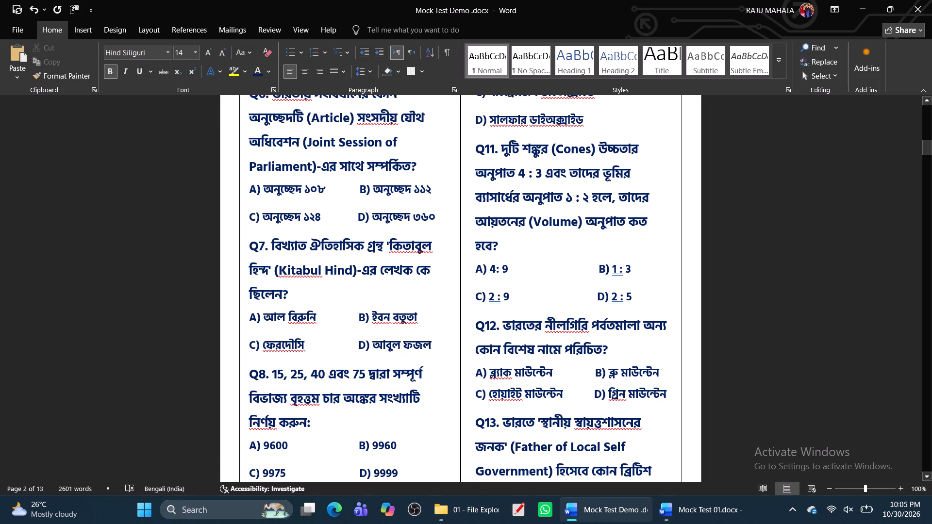
pyautogui.scroll(-4, 394, 360)
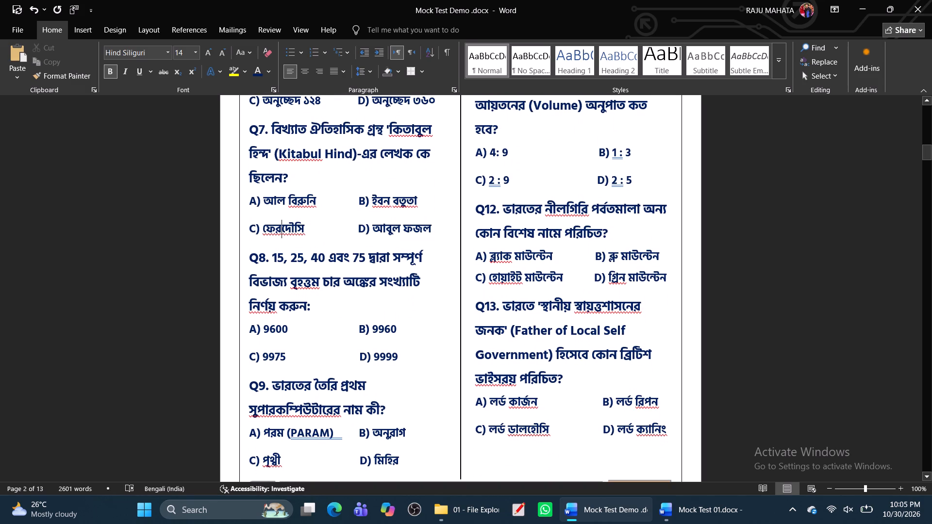
pyautogui.scroll(-3, 317, 448)
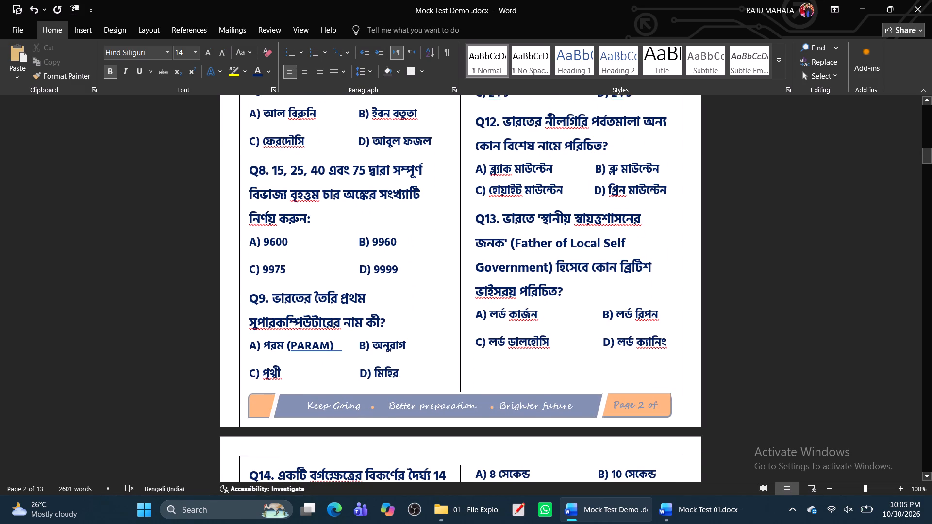
pyautogui.scroll(-6, 381, 408)
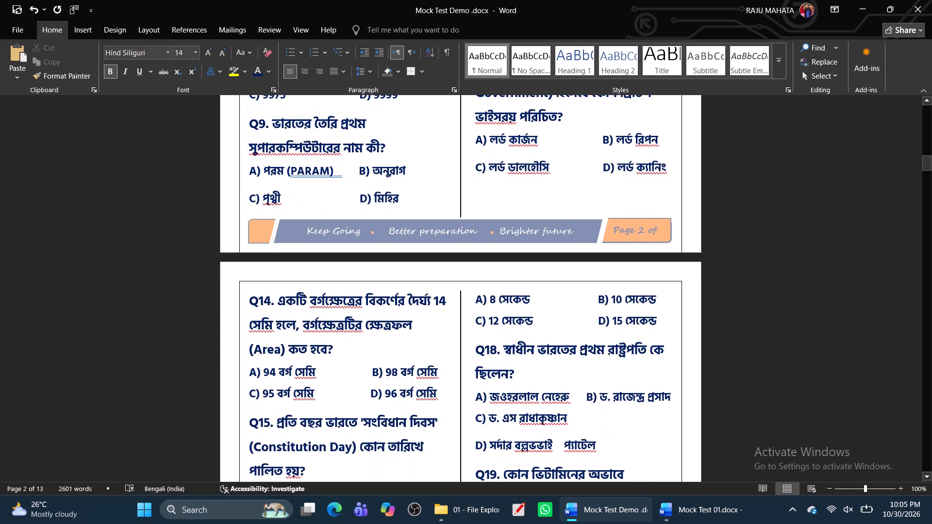
pyautogui.click(371, 377)
pyautogui.scroll(-2, 373, 393)
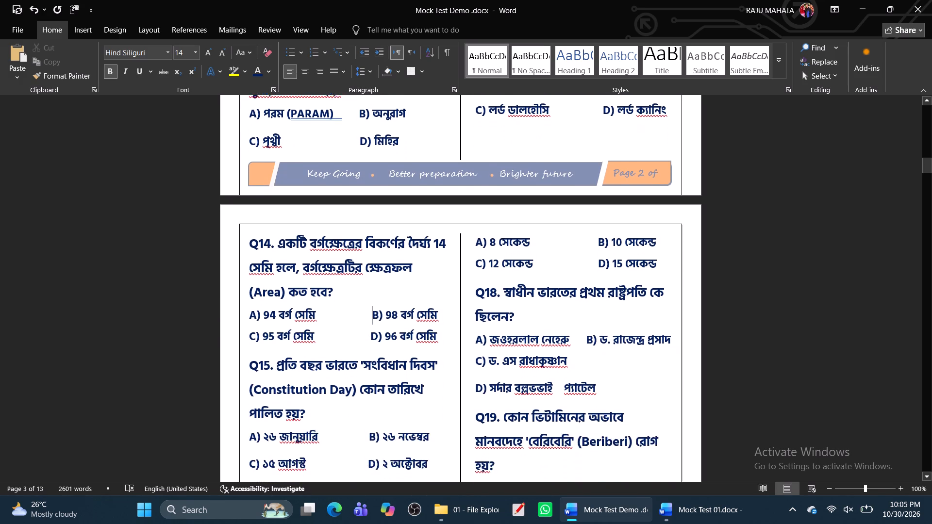
pyautogui.scroll(-2, 374, 393)
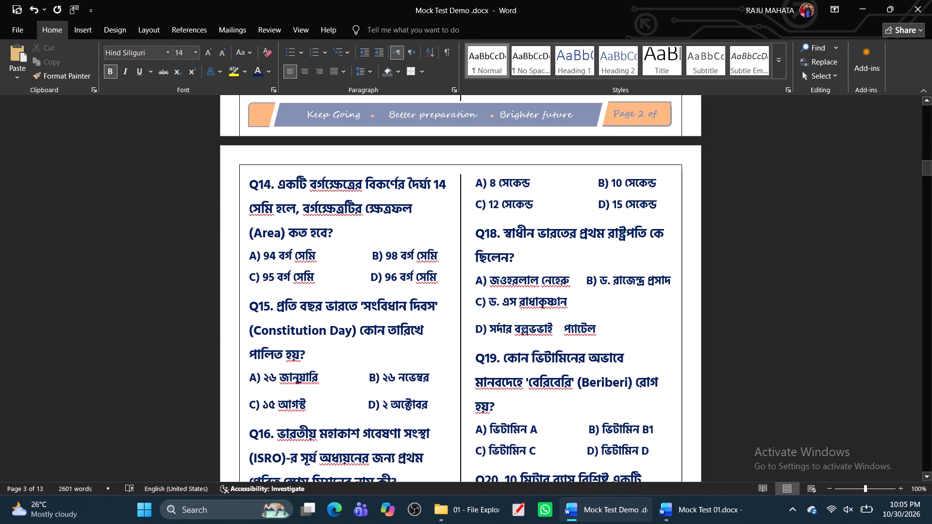
pyautogui.click(586, 280)
# Reduce the gap before প্যাটেল in option D of Q18 to a single space.
pyautogui.click(566, 330)
pyautogui.click(565, 331)
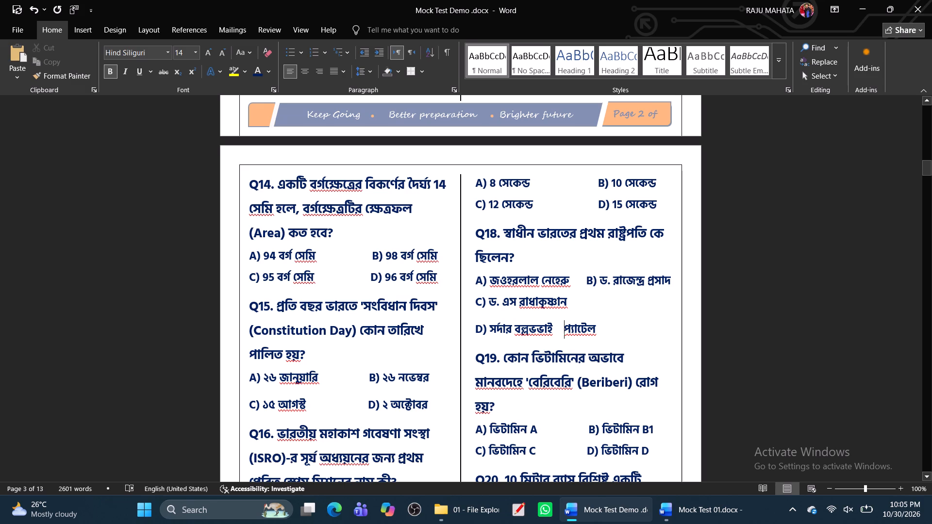
pyautogui.press('BackSpace')
pyautogui.press('BackSpace')
pyautogui.press('BackSpace')
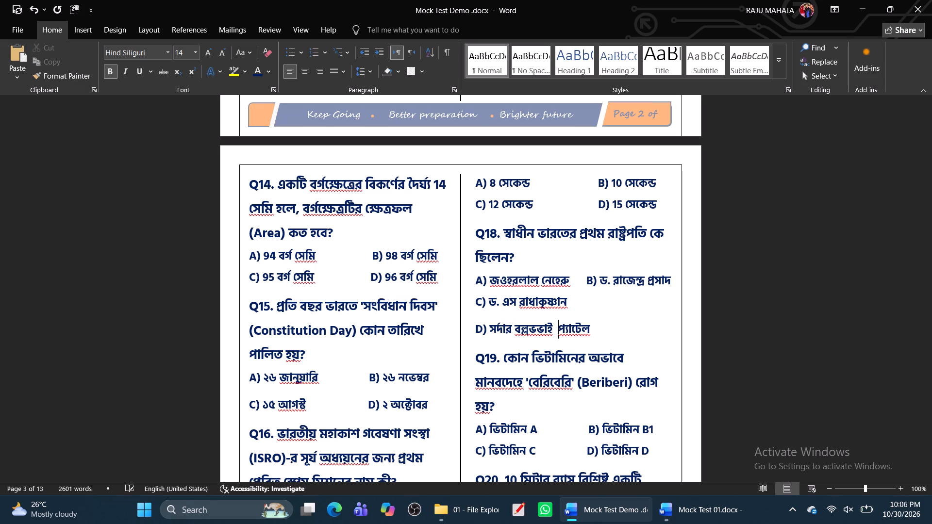
pyautogui.press('BackSpace')
pyautogui.press('space')
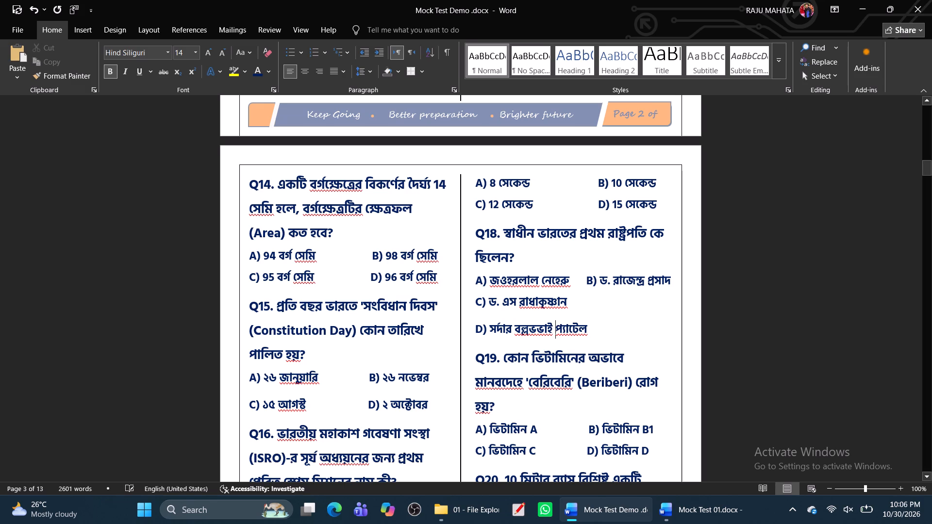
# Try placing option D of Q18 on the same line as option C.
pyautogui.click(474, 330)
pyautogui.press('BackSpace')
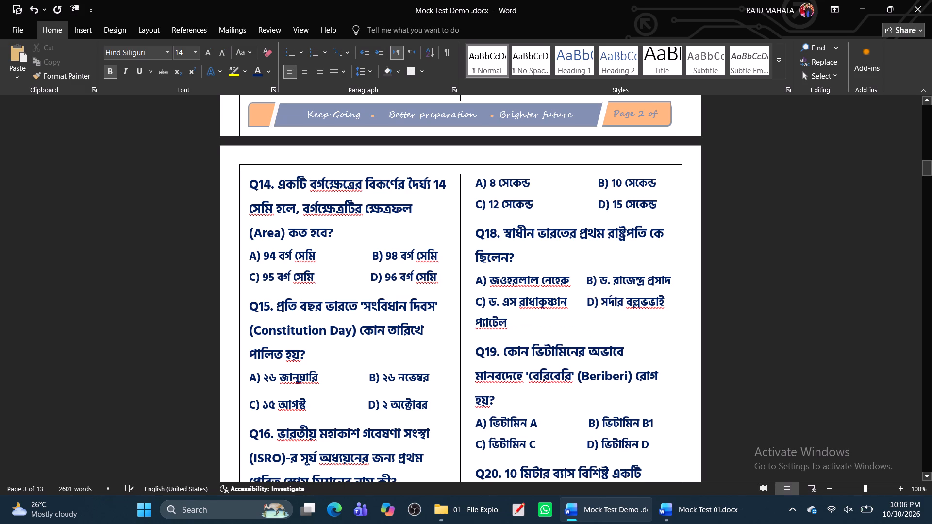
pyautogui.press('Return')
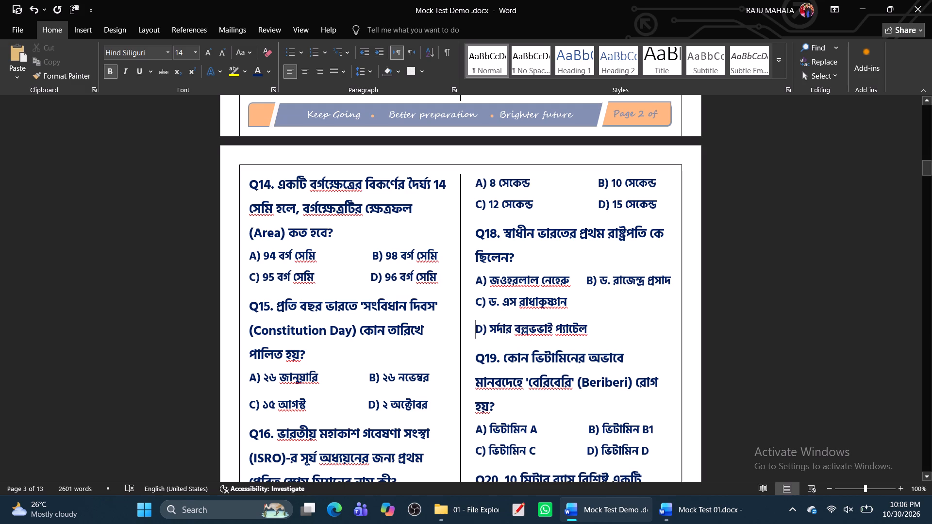
# Add one space before option D of Q16 to line it up under option B.
pyautogui.scroll(-5, 330, 391)
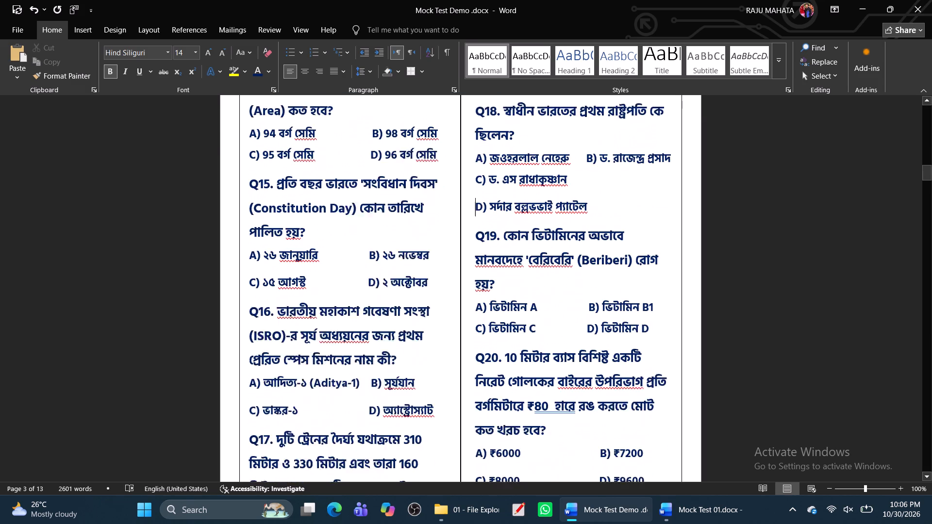
pyautogui.scroll(-3, 334, 389)
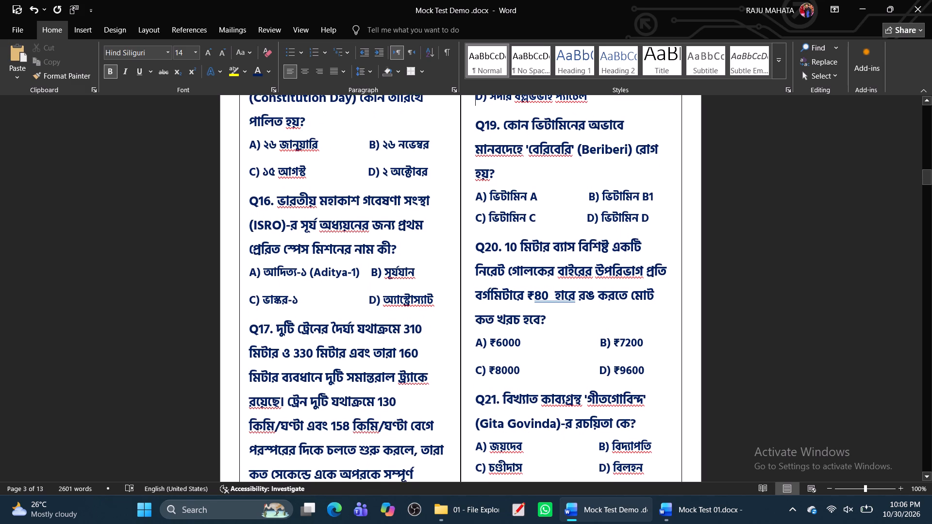
pyautogui.click(368, 303)
pyautogui.press('space')
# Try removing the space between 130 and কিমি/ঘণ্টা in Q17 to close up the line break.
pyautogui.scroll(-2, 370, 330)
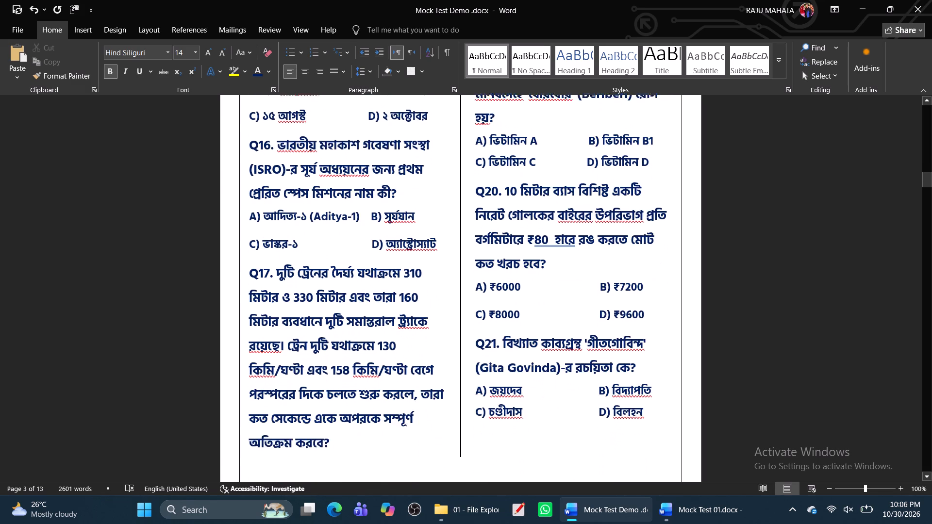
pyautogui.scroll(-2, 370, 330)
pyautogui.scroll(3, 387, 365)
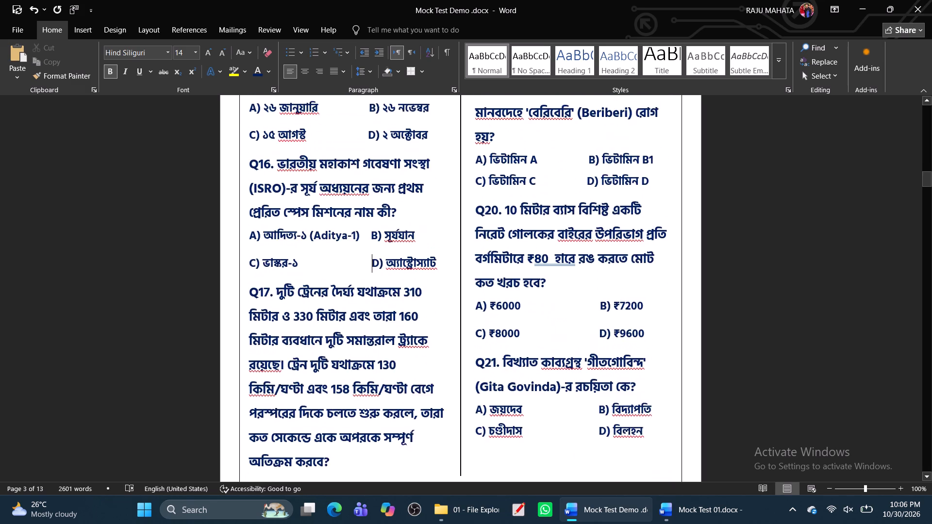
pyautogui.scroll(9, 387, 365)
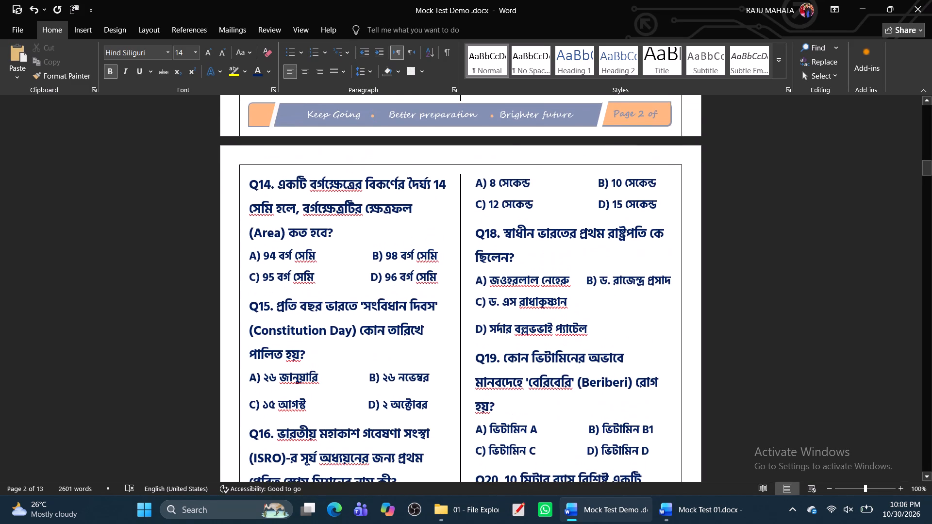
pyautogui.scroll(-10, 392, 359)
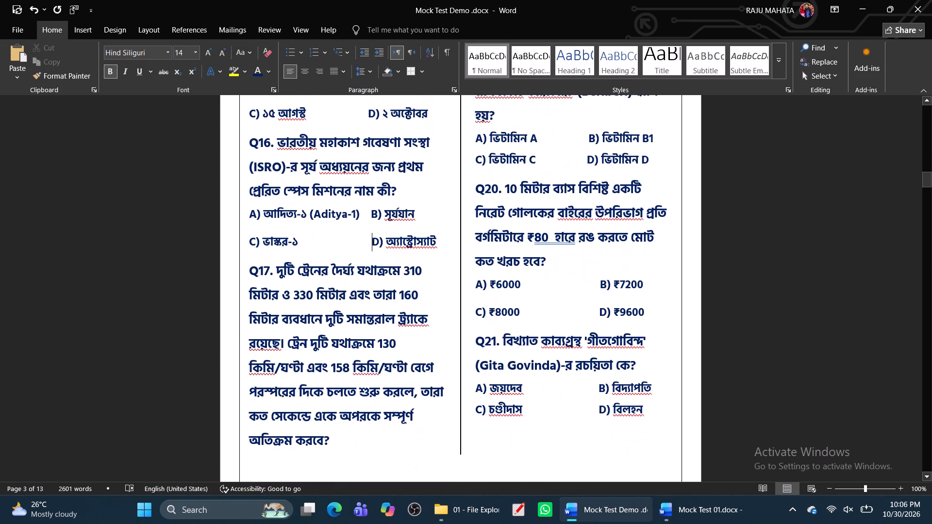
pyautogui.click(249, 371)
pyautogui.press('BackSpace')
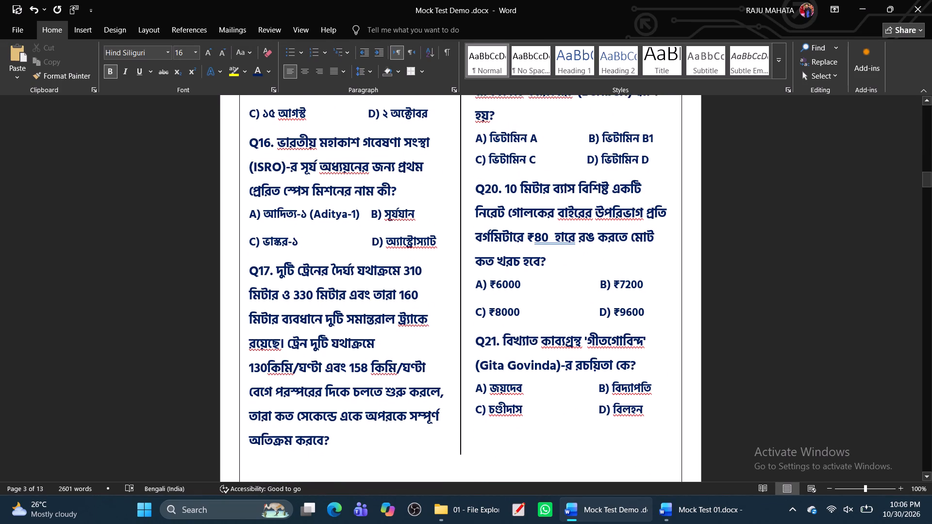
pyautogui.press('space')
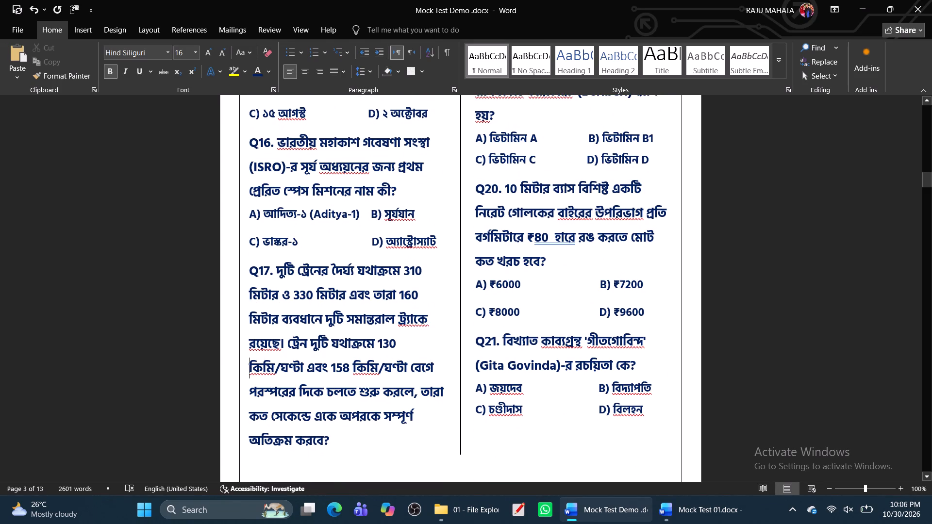
# Proofread the rest of page 3 and all of page 4, checking question text, option alignment and the page footers.
pyautogui.scroll(-5, 334, 414)
pyautogui.scroll(3, 336, 412)
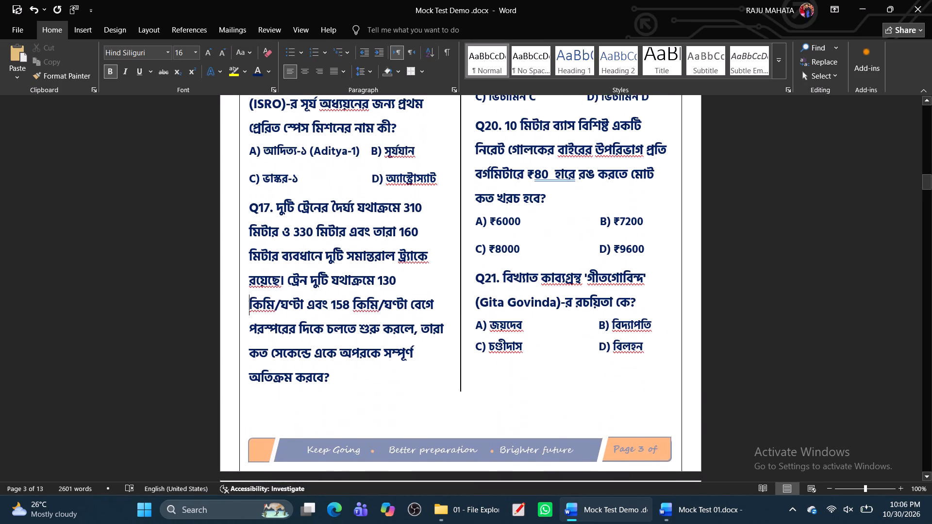
pyautogui.scroll(-2, 338, 411)
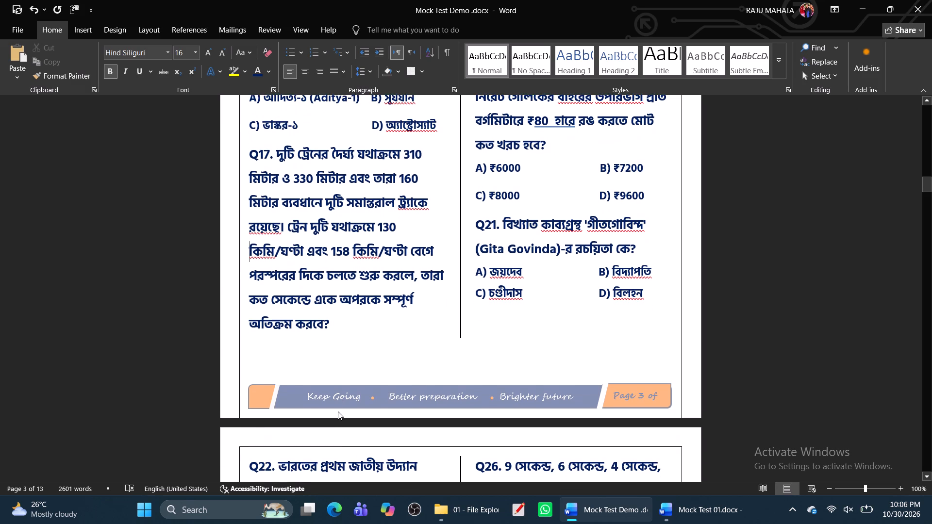
pyautogui.scroll(-7, 338, 411)
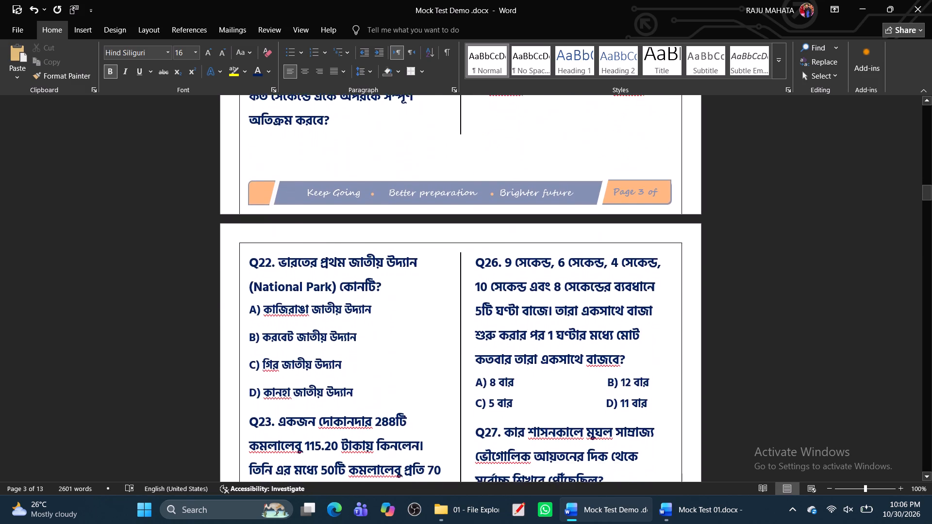
pyautogui.scroll(-10, 338, 411)
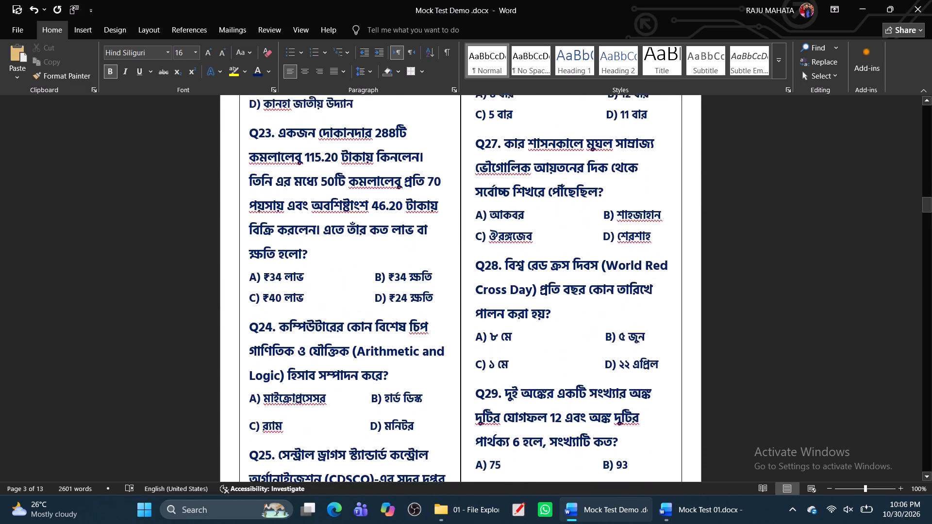
pyautogui.scroll(-2, 339, 410)
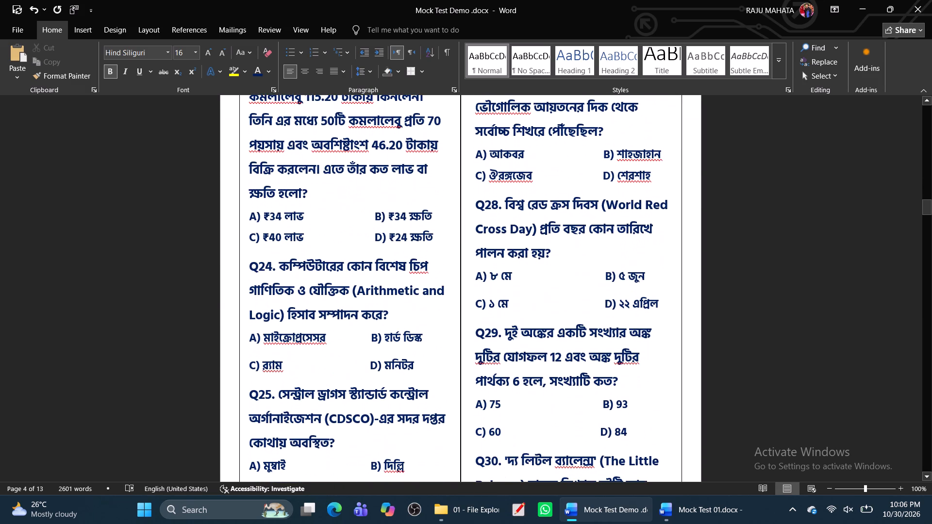
pyautogui.scroll(-7, 340, 409)
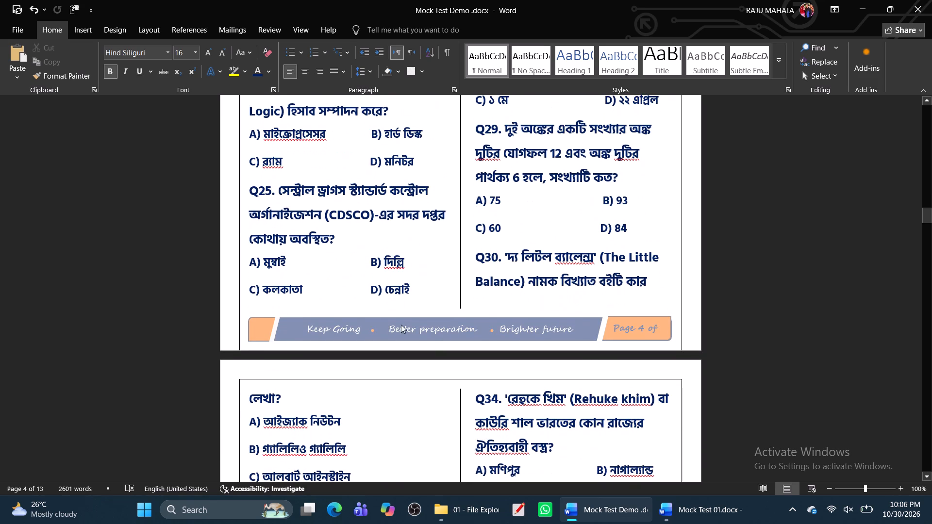
# Switch to Mock Test 01 and examine its page-number footer and the font settings of question 1 and its options.
pyautogui.click(701, 508)
pyautogui.scroll(-14, 380, 383)
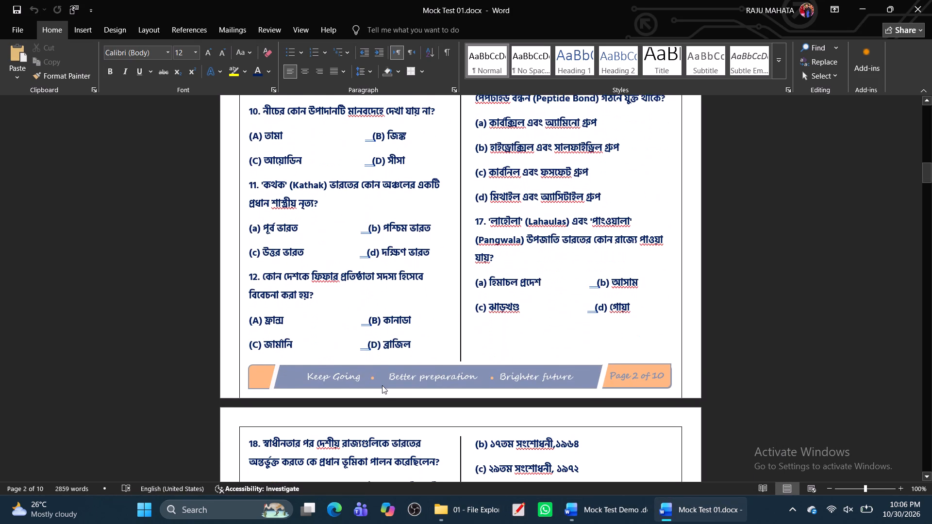
pyautogui.scroll(20, 382, 385)
pyautogui.scroll(14, 382, 385)
pyautogui.middleClick(382, 386)
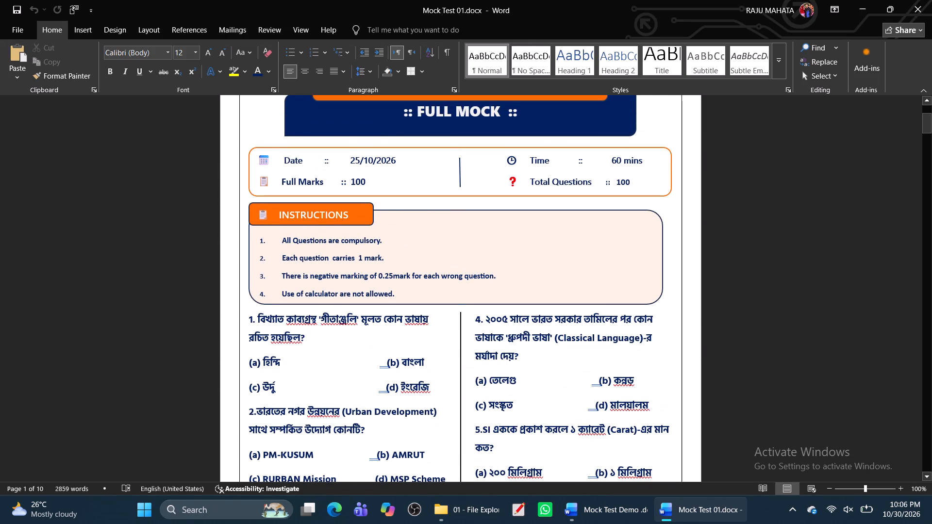
pyautogui.click(347, 319)
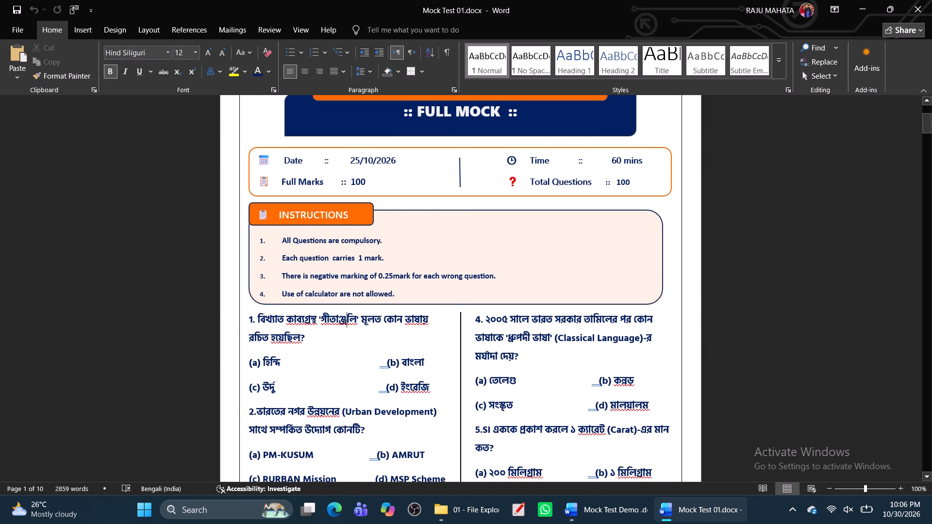
pyautogui.click(263, 359)
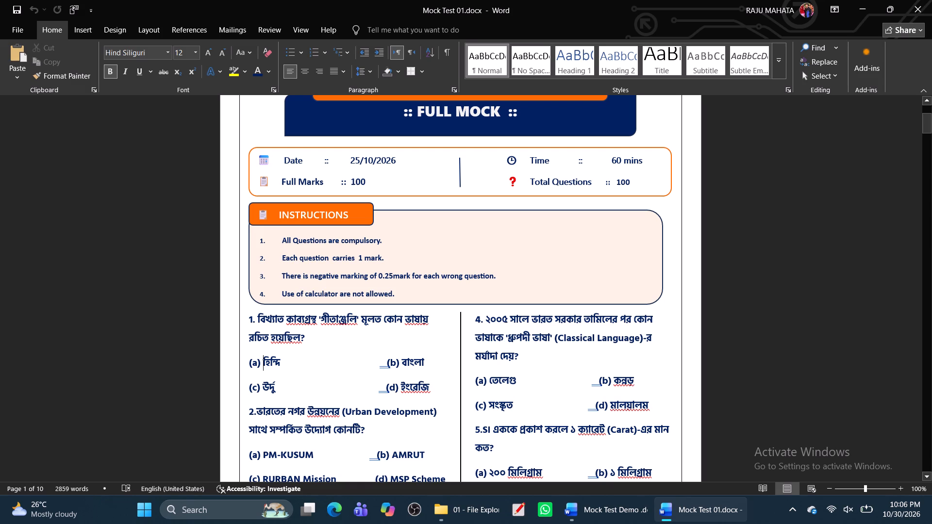
pyautogui.click(290, 333)
# Return to Mock Test Demo and examine the font settings of its questions and options and the page-number footers on pages 2 to 4.
pyautogui.click(599, 508)
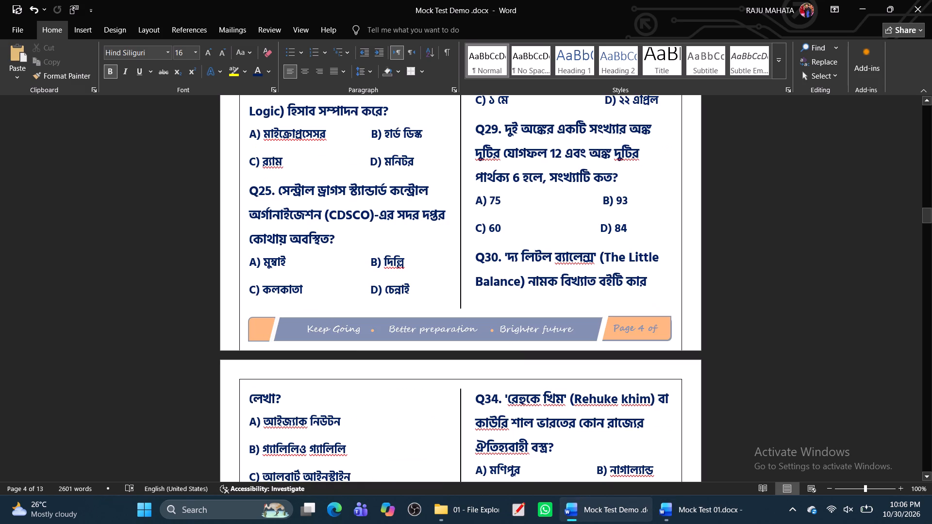
pyautogui.click(306, 208)
pyautogui.click(283, 107)
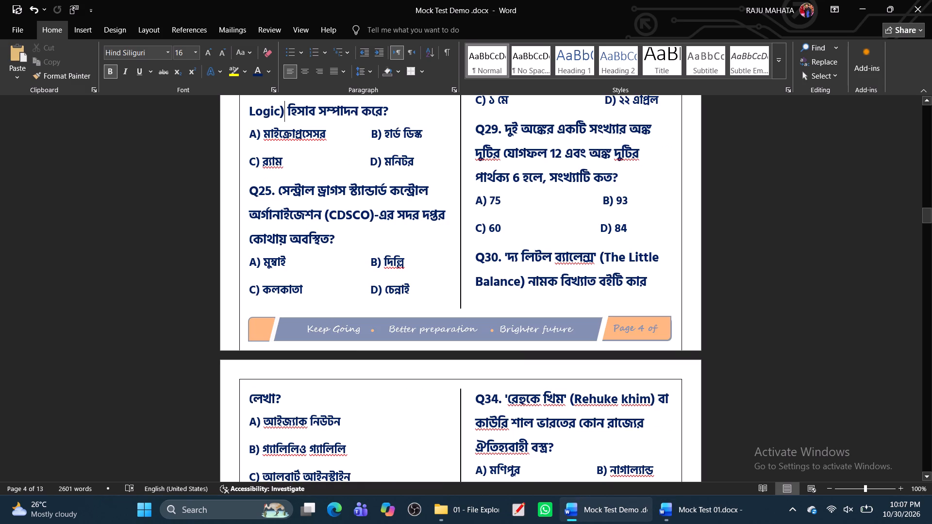
pyautogui.click(266, 264)
pyautogui.scroll(19, 403, 278)
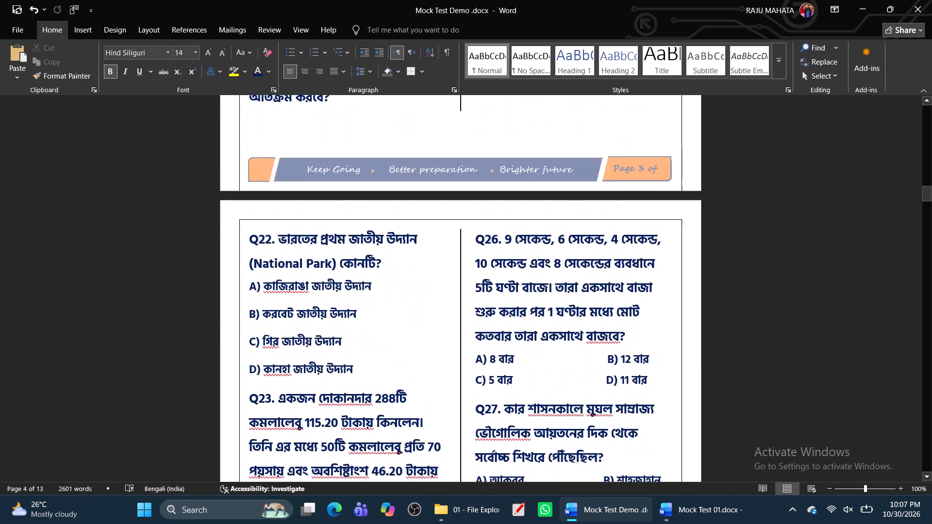
pyautogui.scroll(20, 403, 278)
pyautogui.scroll(-1, 444, 372)
pyautogui.scroll(4, 444, 371)
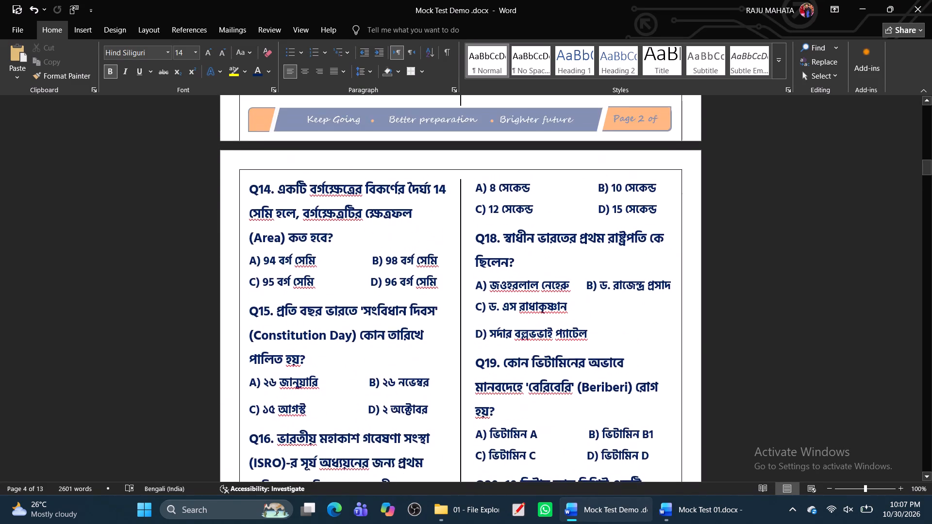
pyautogui.scroll(5, 446, 365)
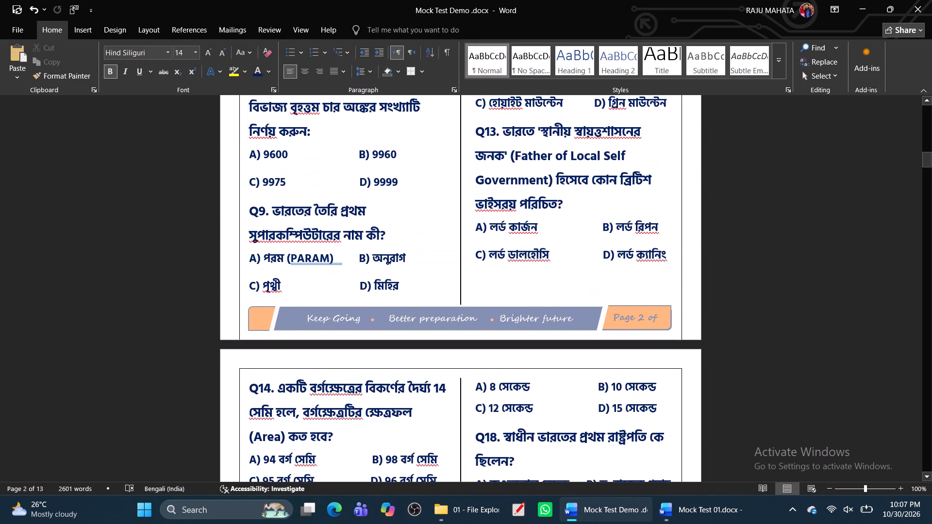
# Close the File Explorer window.
pyautogui.click(463, 511)
pyautogui.click(931, 0)
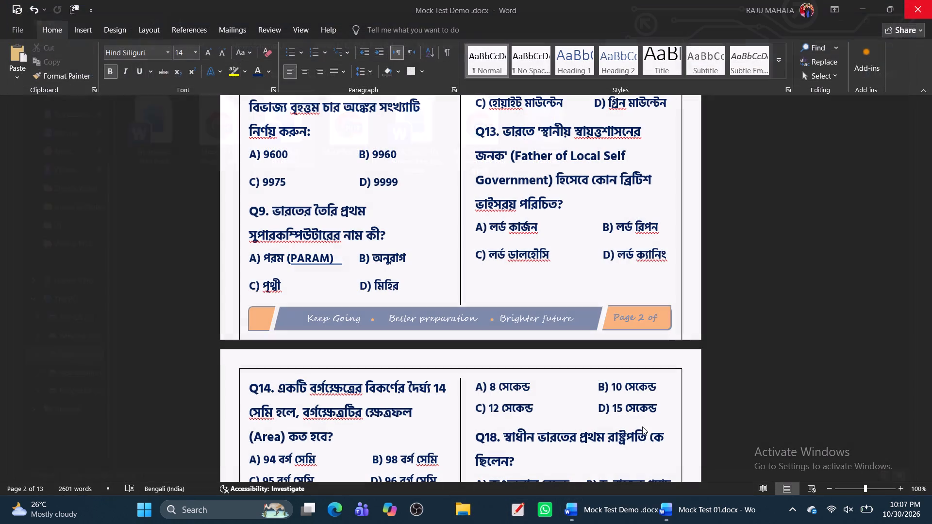
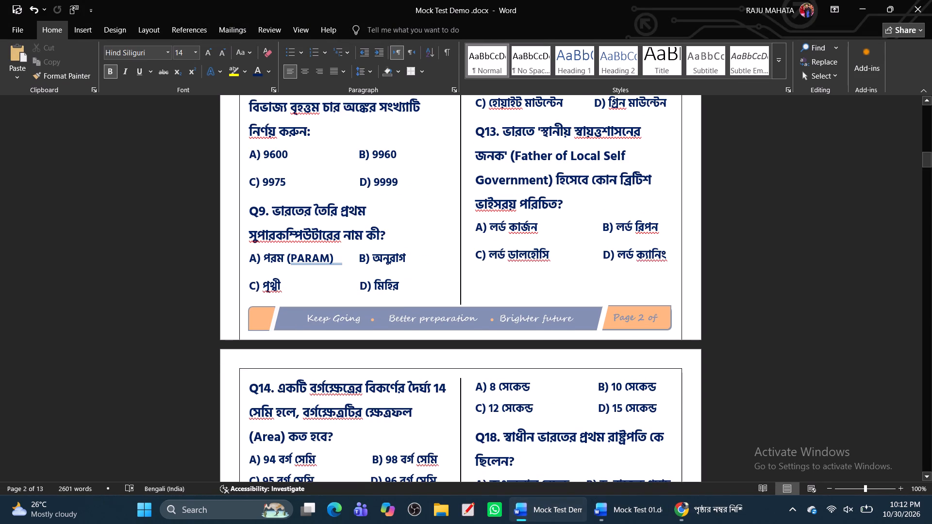
pyautogui.click(523, 321)
pyautogui.tripleClick(522, 316)
pyautogui.click(628, 319)
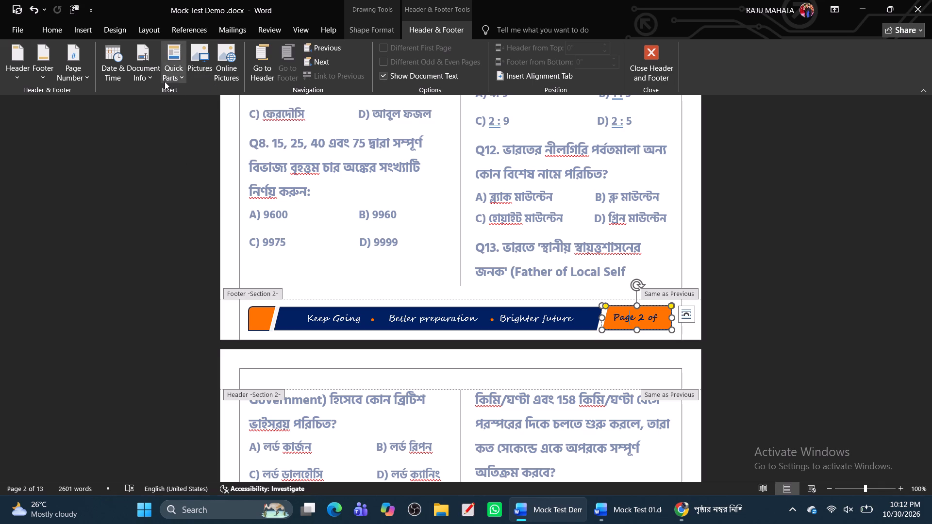
pyautogui.click(85, 77)
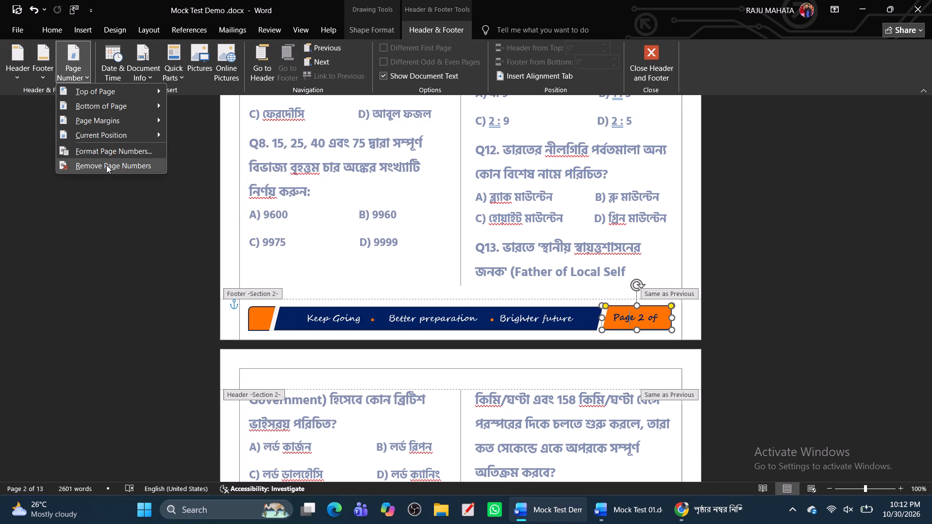
pyautogui.click(650, 316)
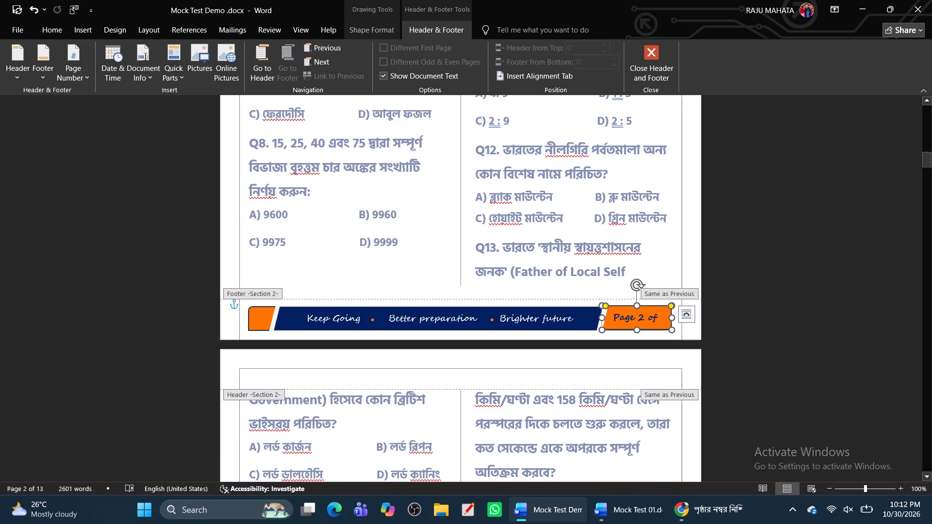
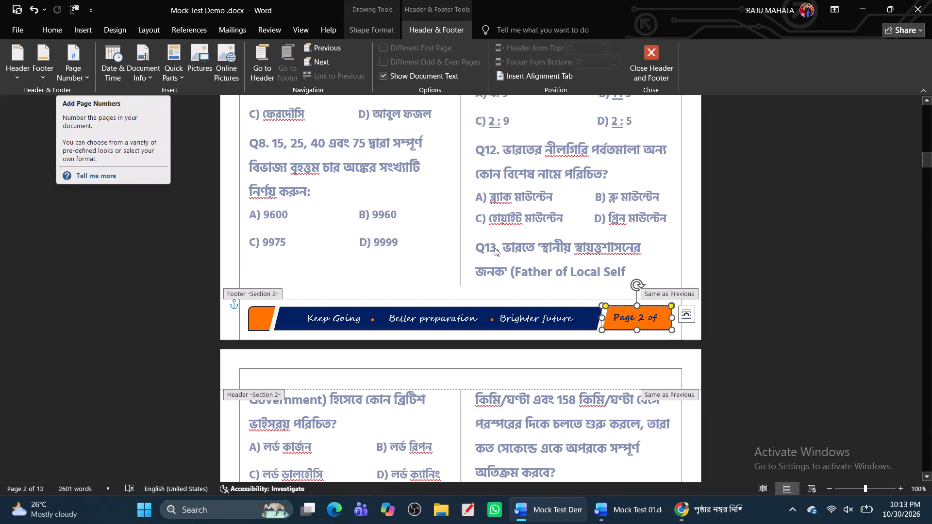
# Examine the page 1 footer's page-number box in Mock Test 01, return to Mock Test Demo and leave footer editing.
pyautogui.click(659, 318)
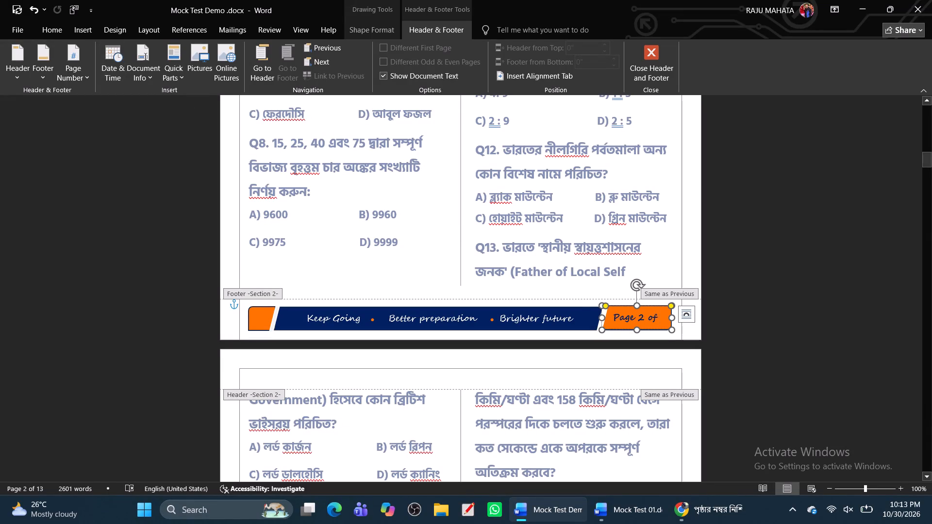
pyautogui.click(635, 521)
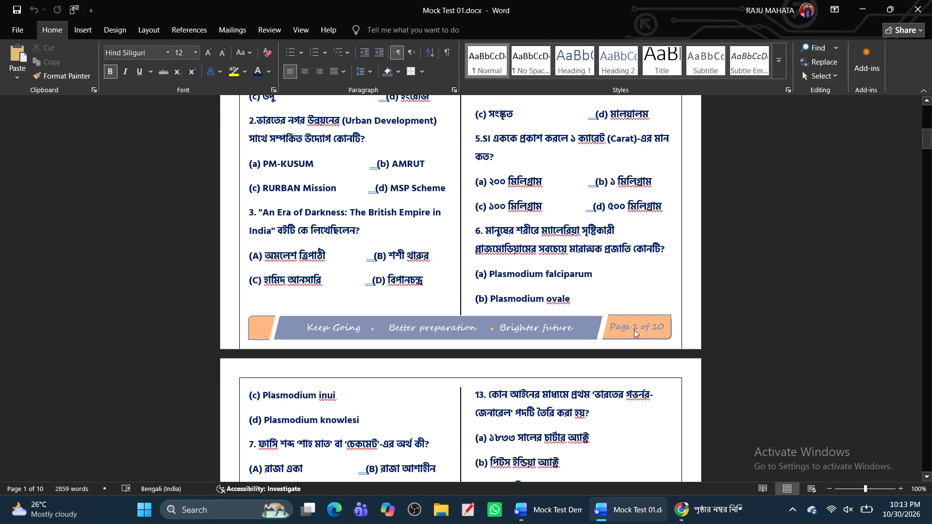
pyautogui.tripleClick(635, 328)
pyautogui.click(635, 328)
pyautogui.click(658, 330)
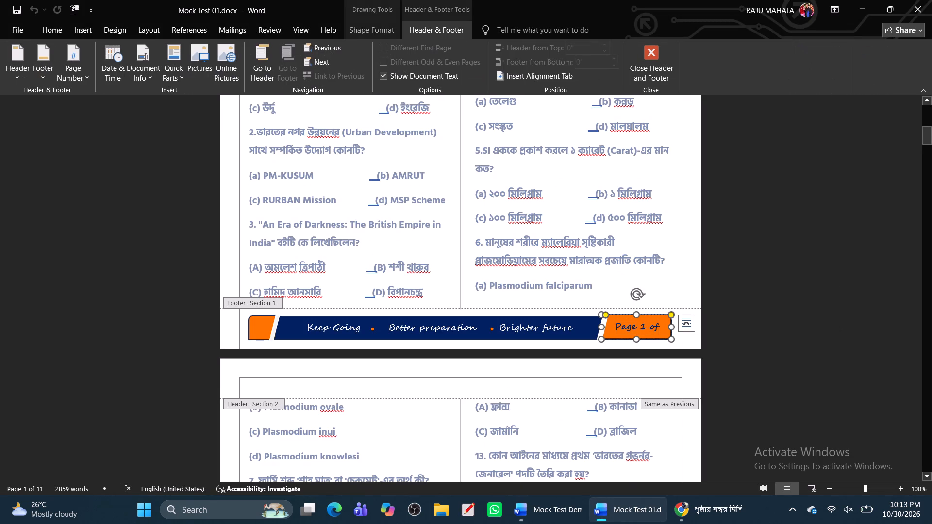
pyautogui.click(569, 516)
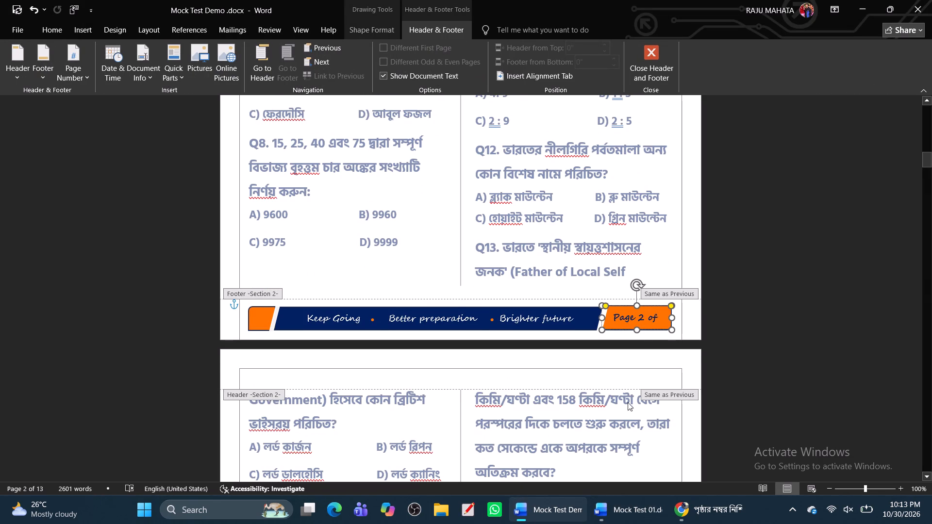
pyautogui.scroll(15, 594, 243)
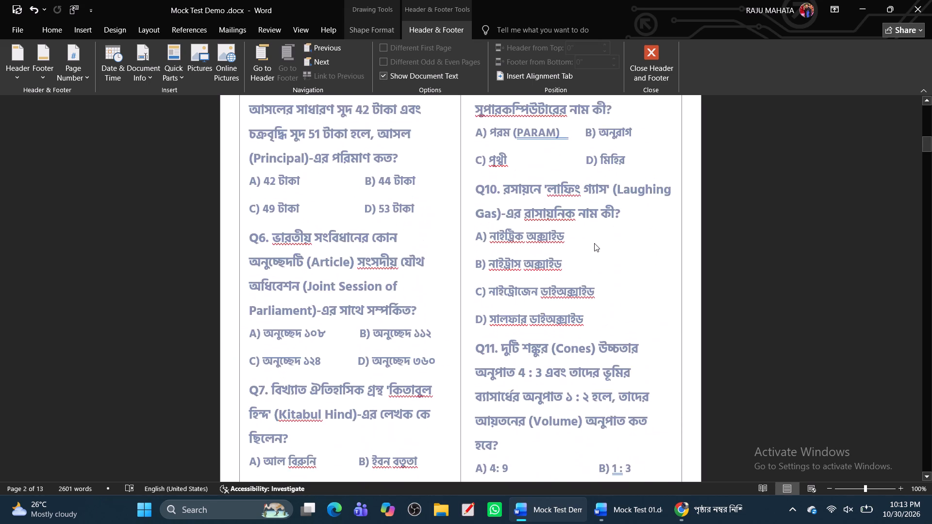
pyautogui.scroll(7, 594, 243)
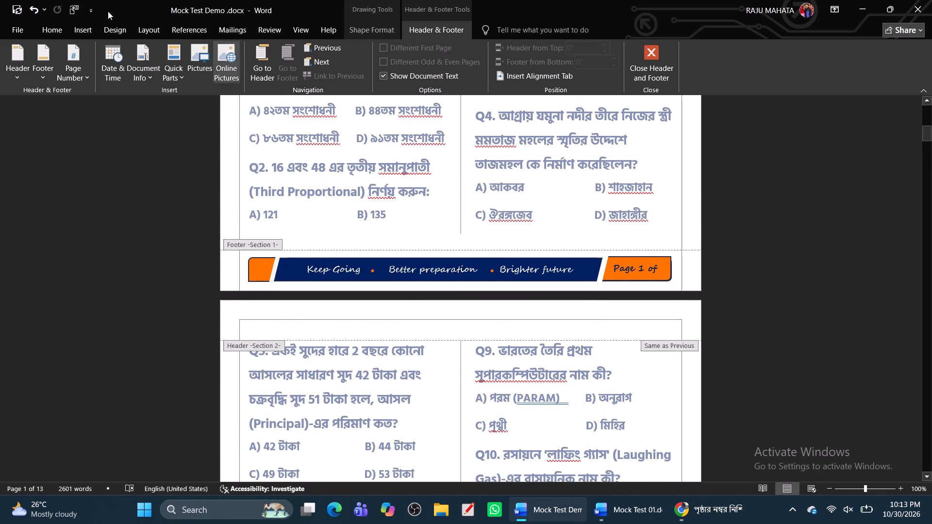
pyautogui.doubleClick(311, 188)
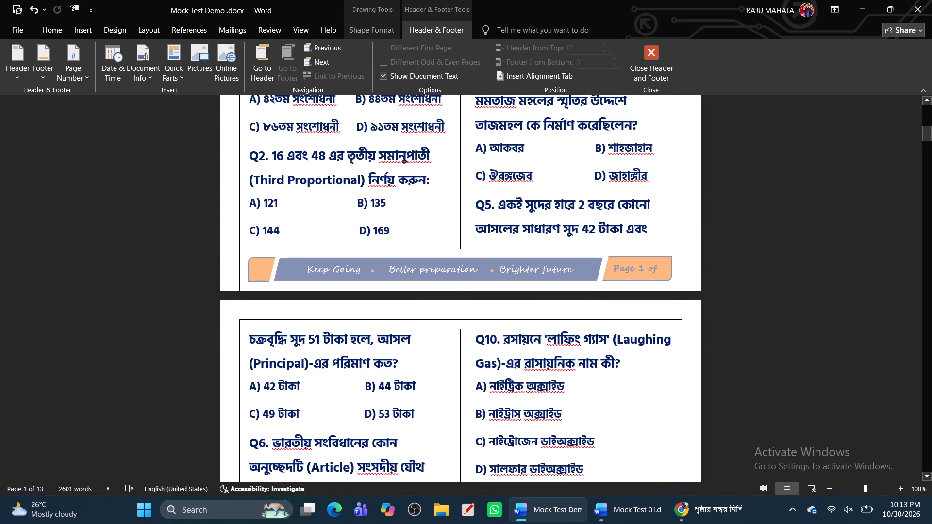
# Set the test date in the first-page details box to 01/11/2026.
pyautogui.scroll(12, 519, 225)
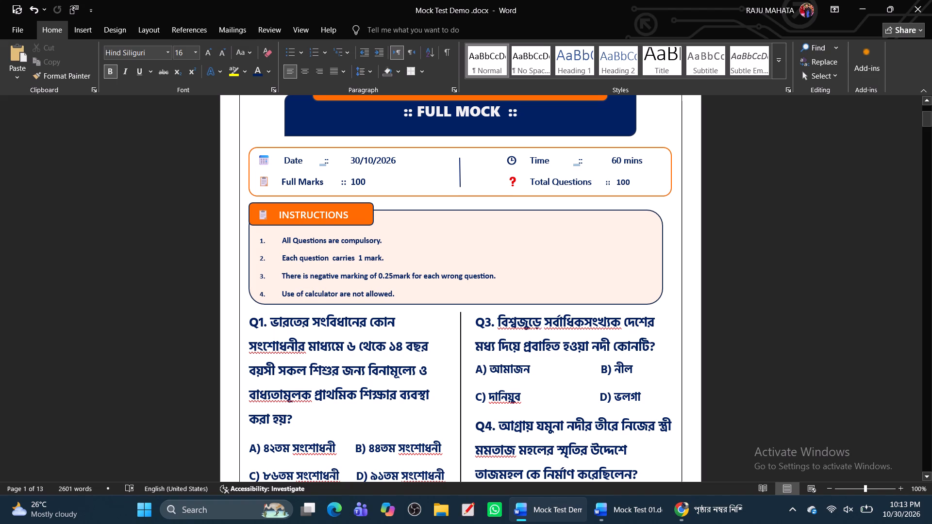
pyautogui.click(358, 163)
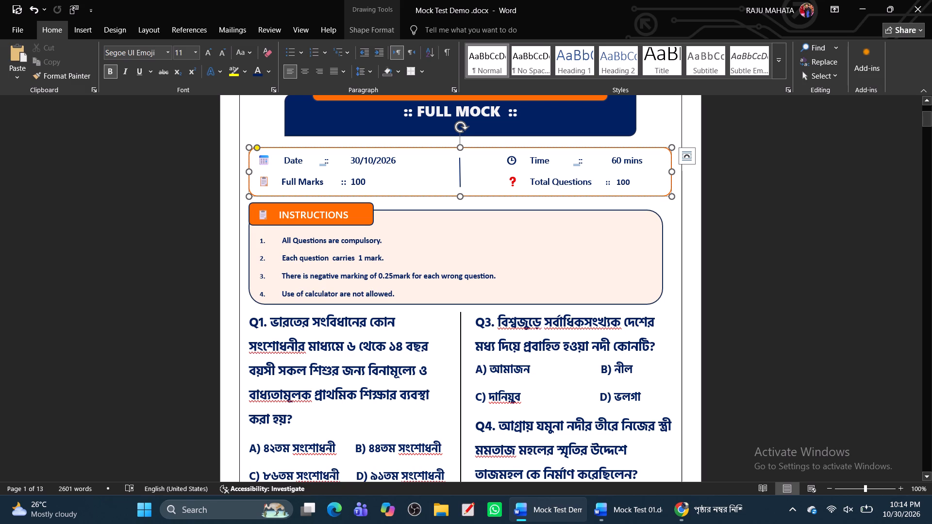
pyautogui.moveTo(358, 162); pyautogui.dragTo(351, 161)
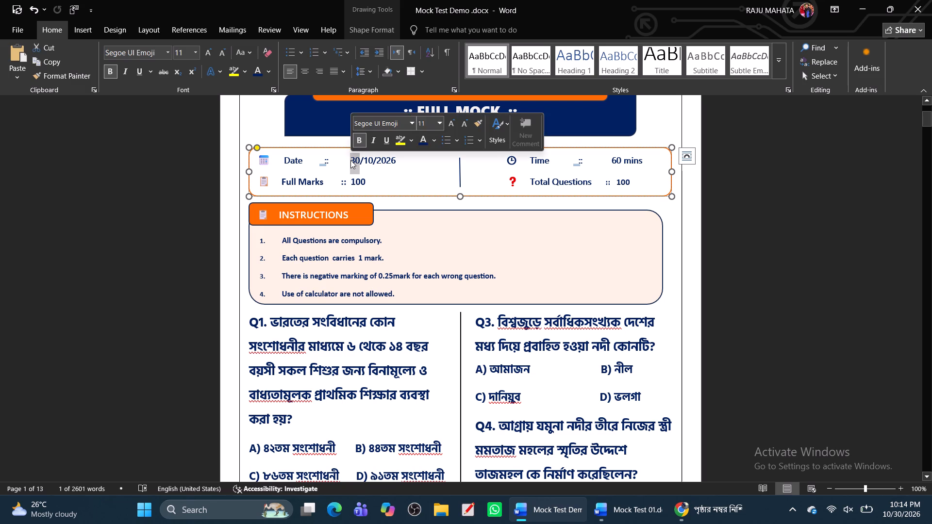
pyautogui.write('01')
pyautogui.click(372, 164)
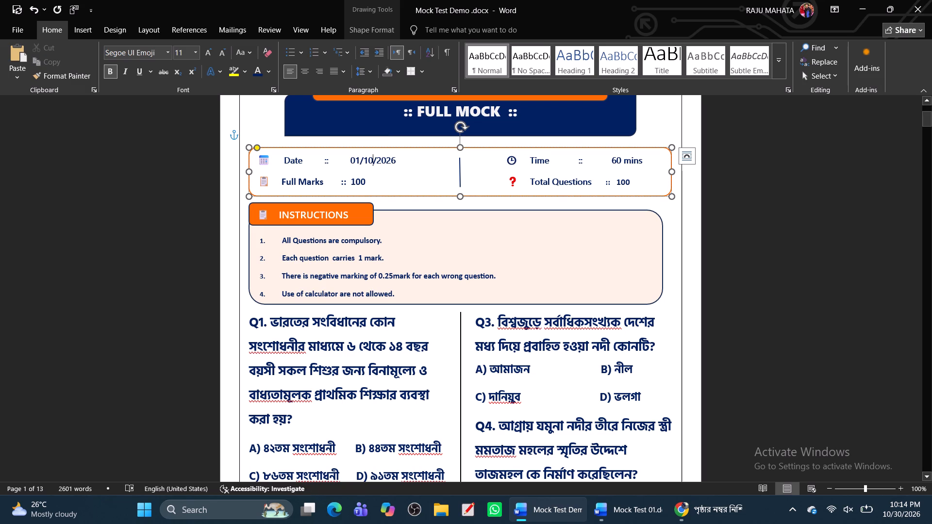
pyautogui.press('BackSpace')
pyautogui.press('1')
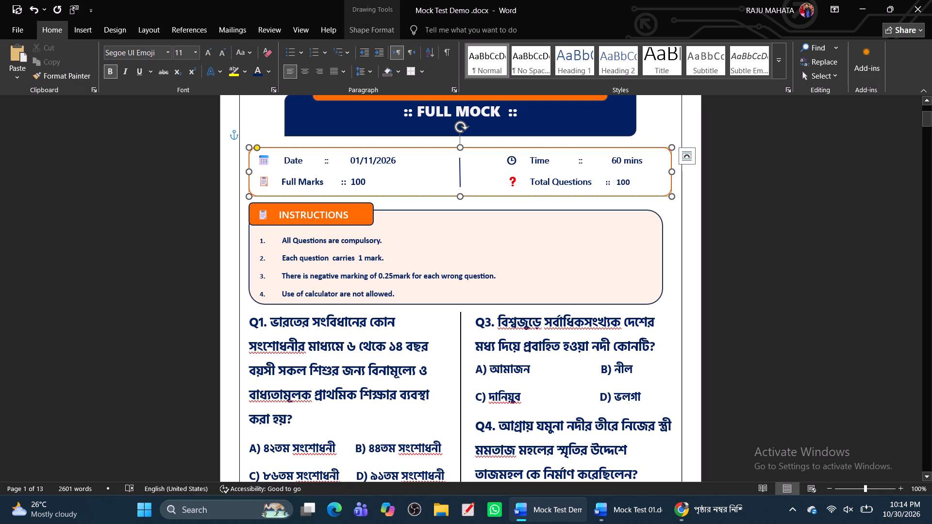
# Examine the questions and footers on pages 1 and 2 of Mock Test Demo.
pyautogui.scroll(-3, 403, 214)
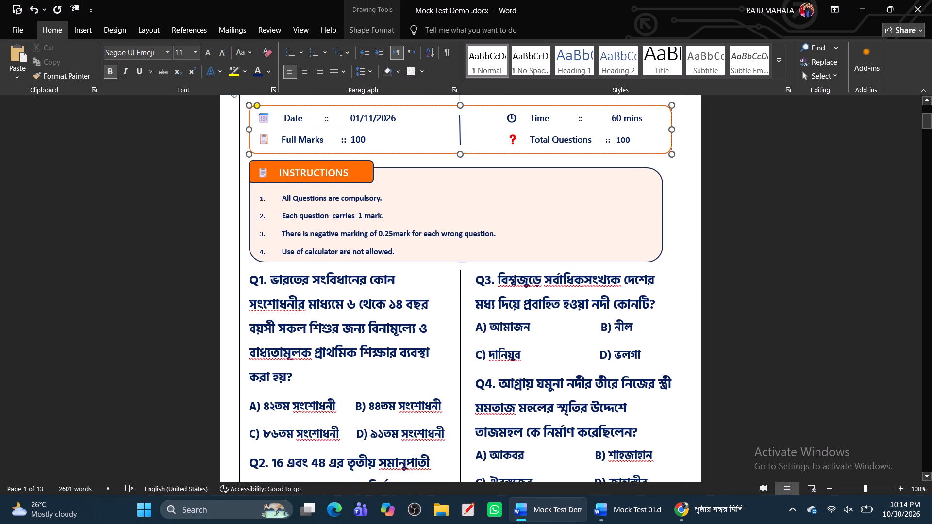
pyautogui.scroll(-9, 406, 219)
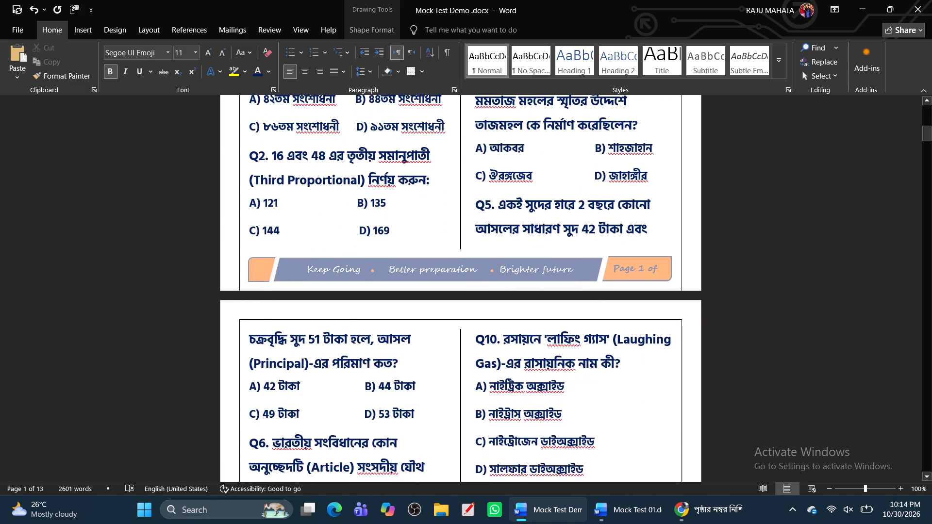
pyautogui.scroll(-2, 407, 221)
pyautogui.scroll(-20, 407, 221)
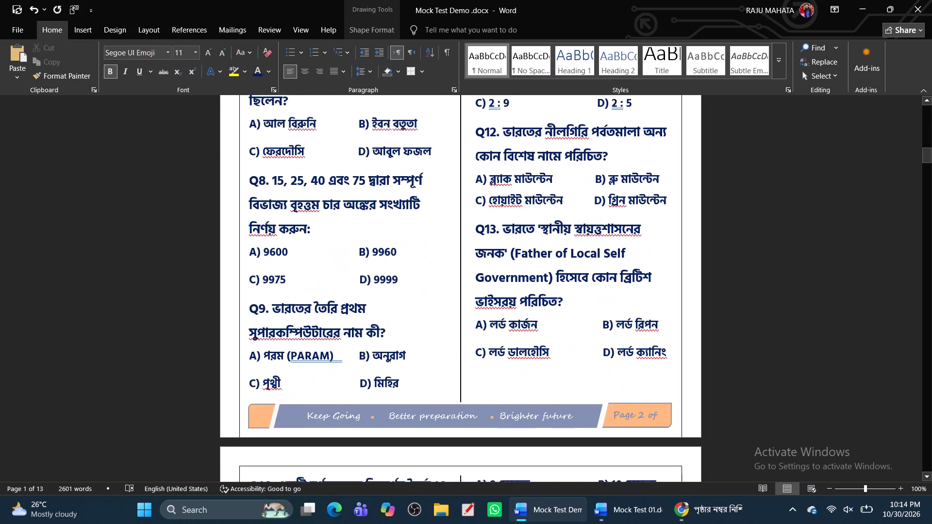
pyautogui.scroll(-7, 420, 212)
# Switch to Mock Test 01, leave its footer editing, and compare its first-page heading and details with those in Mock Test Demo.
pyautogui.click(620, 523)
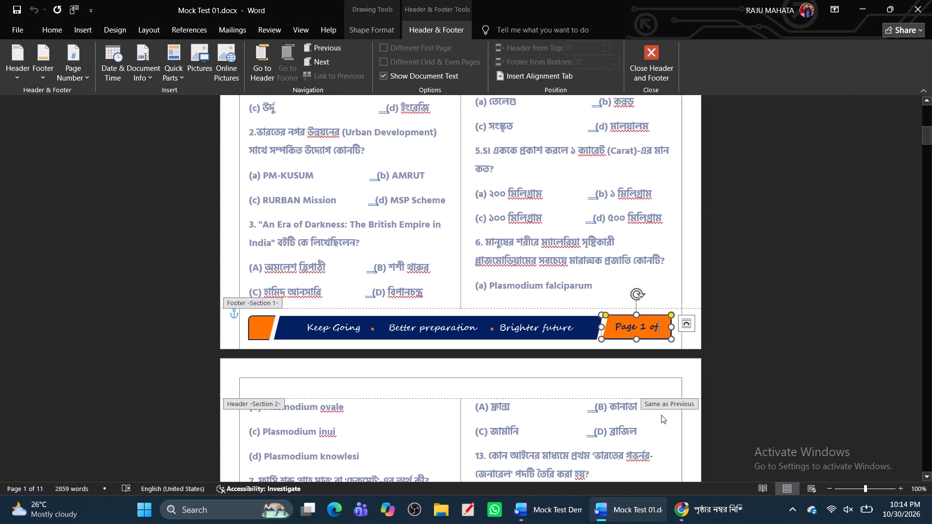
pyautogui.doubleClick(532, 186)
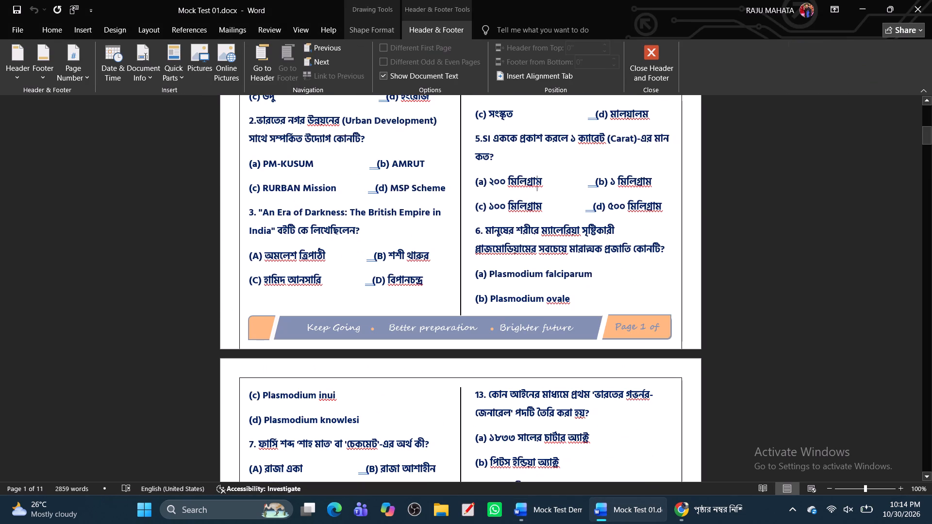
pyautogui.scroll(18, 511, 211)
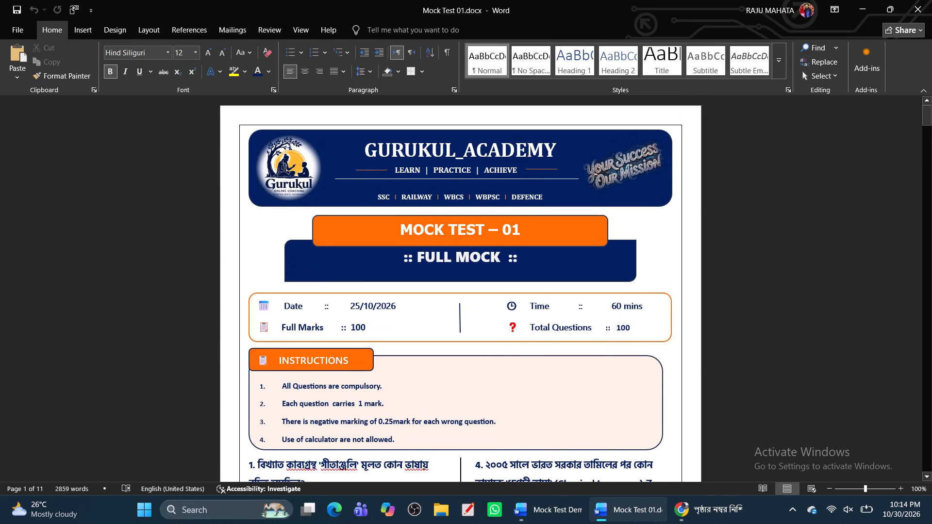
pyautogui.click(551, 511)
pyautogui.scroll(11, 547, 293)
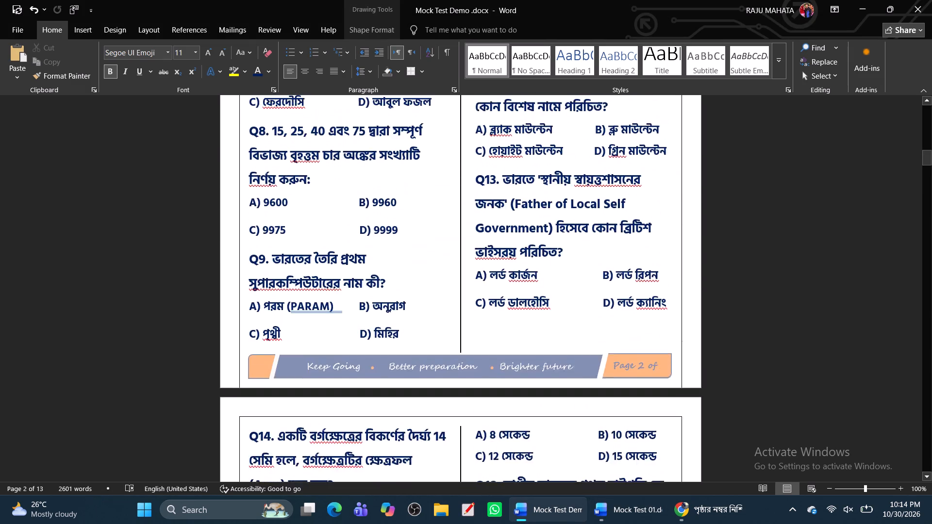
pyautogui.scroll(20, 548, 297)
pyautogui.scroll(11, 548, 297)
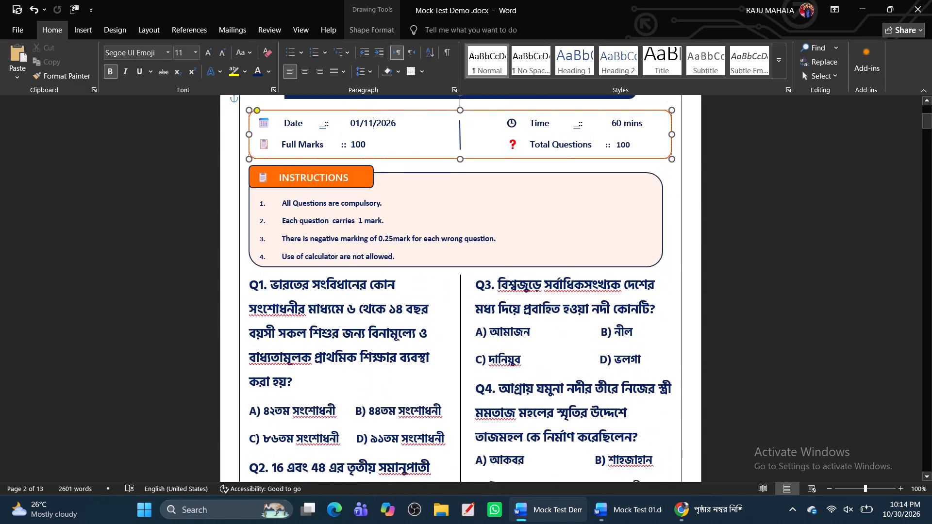
pyautogui.scroll(6, 551, 302)
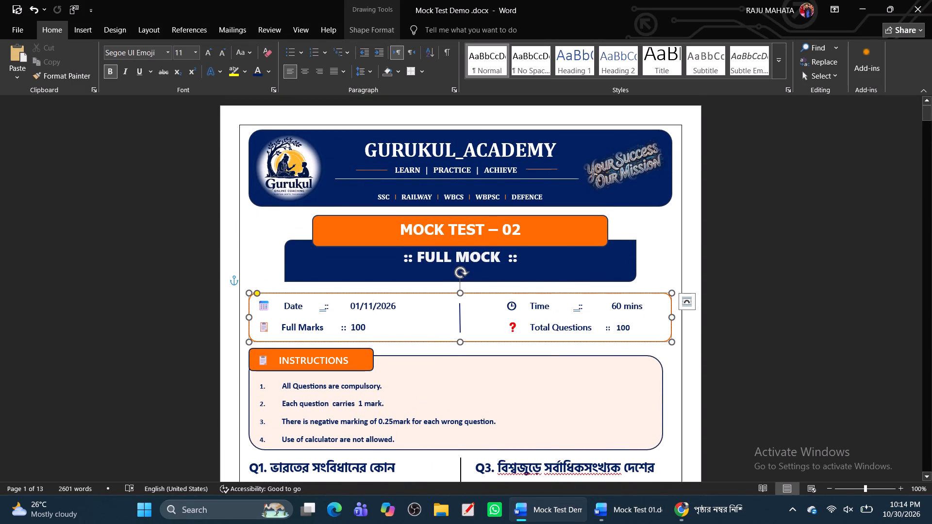
# Replace the Bengali digits of the base radius ratio in Q11 with the English digits 1 : 2.
pyautogui.scroll(-19, 442, 328)
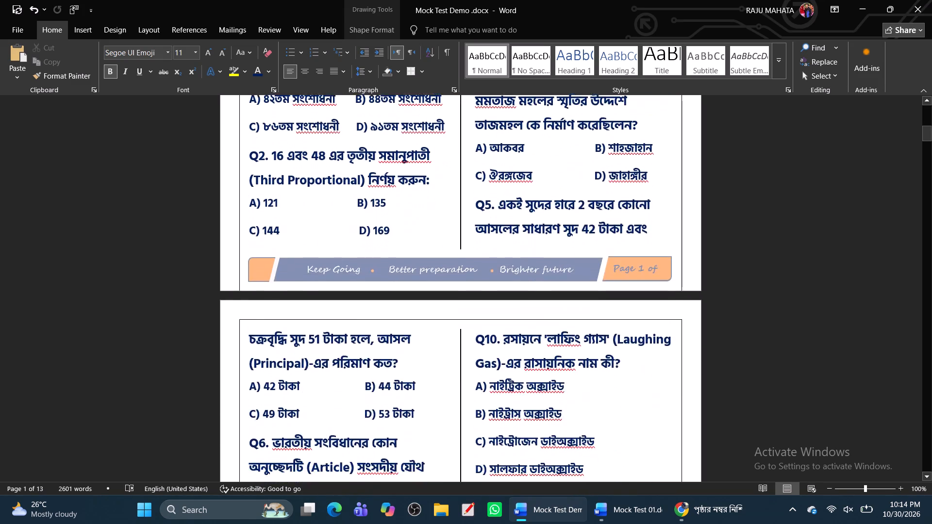
pyautogui.scroll(-6, 442, 332)
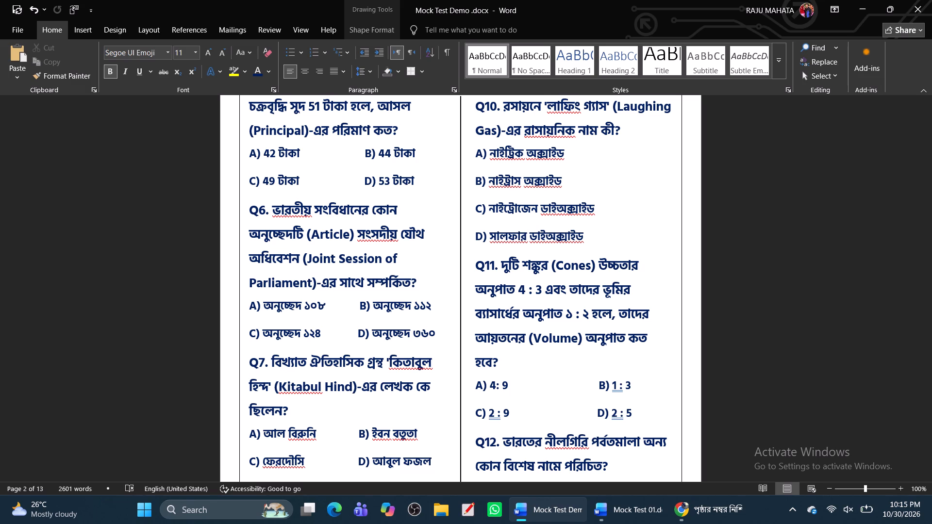
pyautogui.scroll(-3, 542, 274)
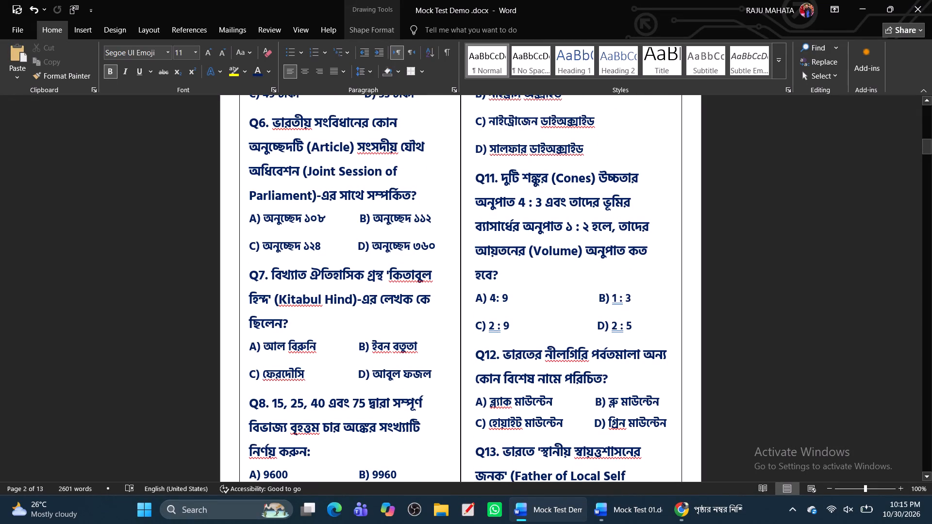
pyautogui.click(571, 229)
pyautogui.press('BackSpace')
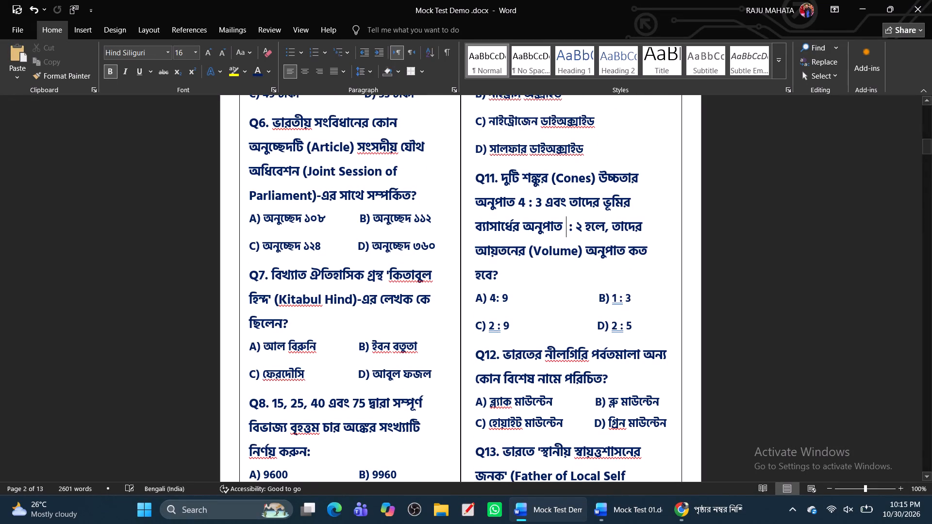
pyautogui.press('1')
pyautogui.click(585, 230)
pyautogui.press('BackSpace')
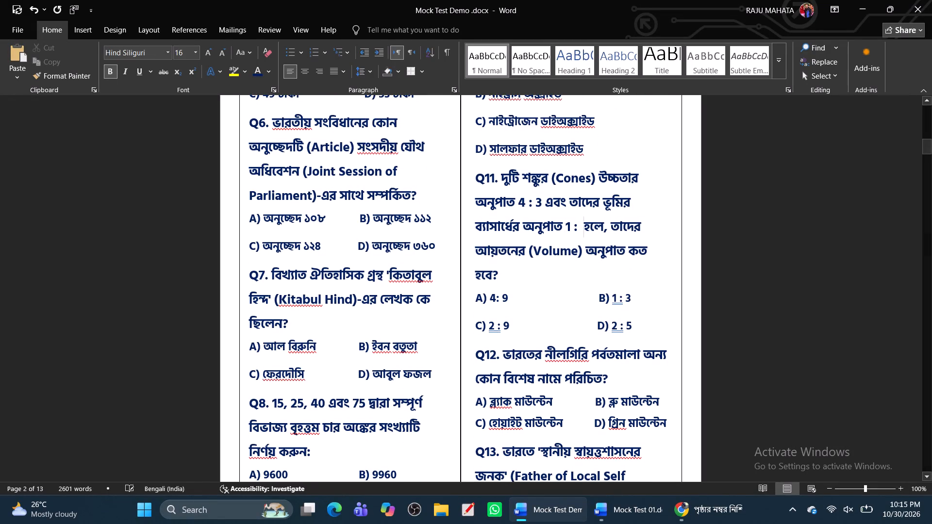
pyautogui.press('2')
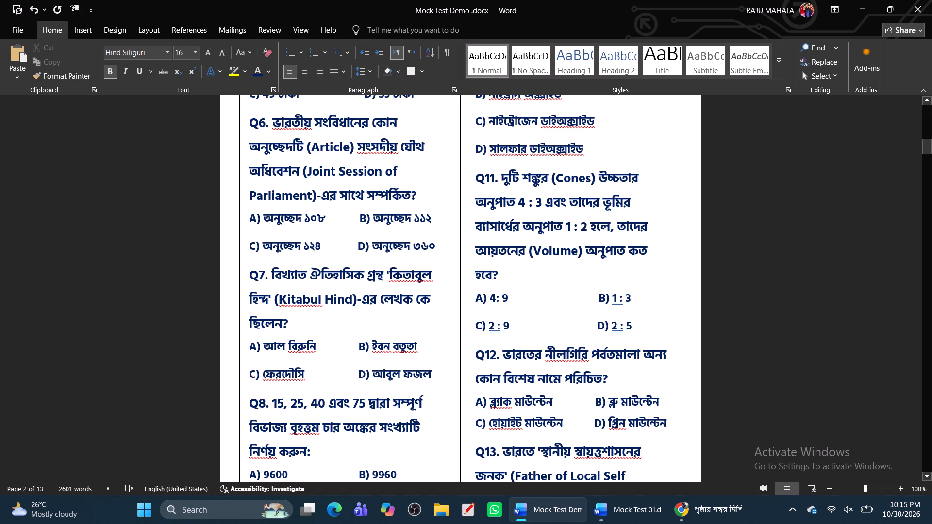
# Proofread through page 3 and delete the extra space after ₹80 in Q20.
pyautogui.scroll(1, 312, 197)
pyautogui.scroll(-3, 312, 198)
pyautogui.scroll(-4, 372, 243)
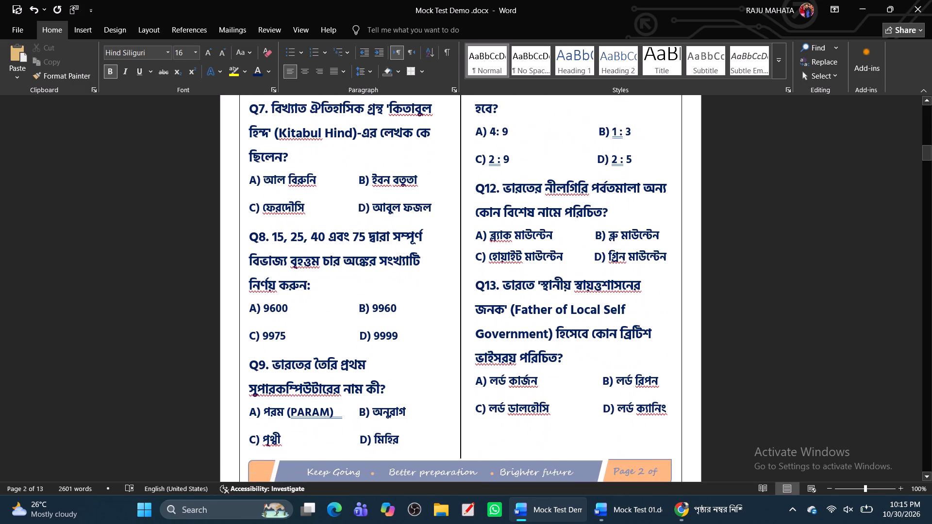
pyautogui.scroll(-3, 339, 259)
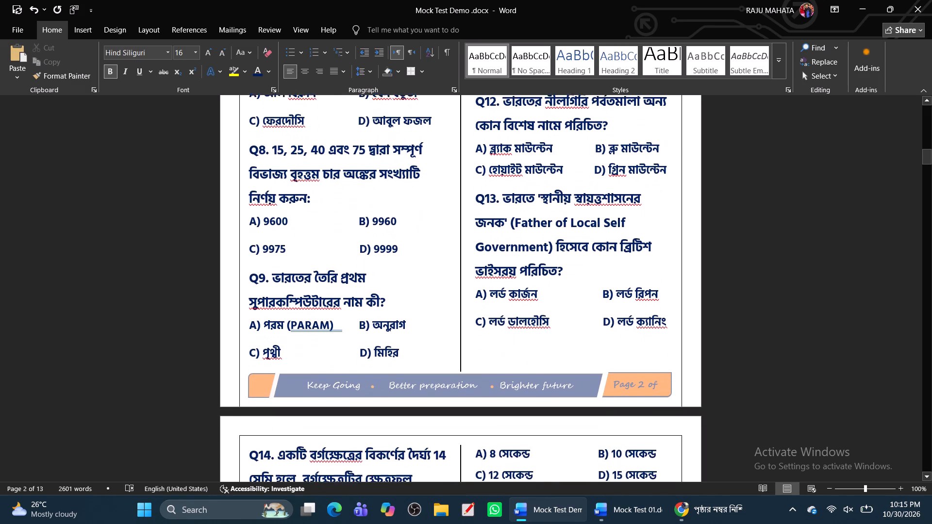
pyautogui.scroll(-7, 339, 260)
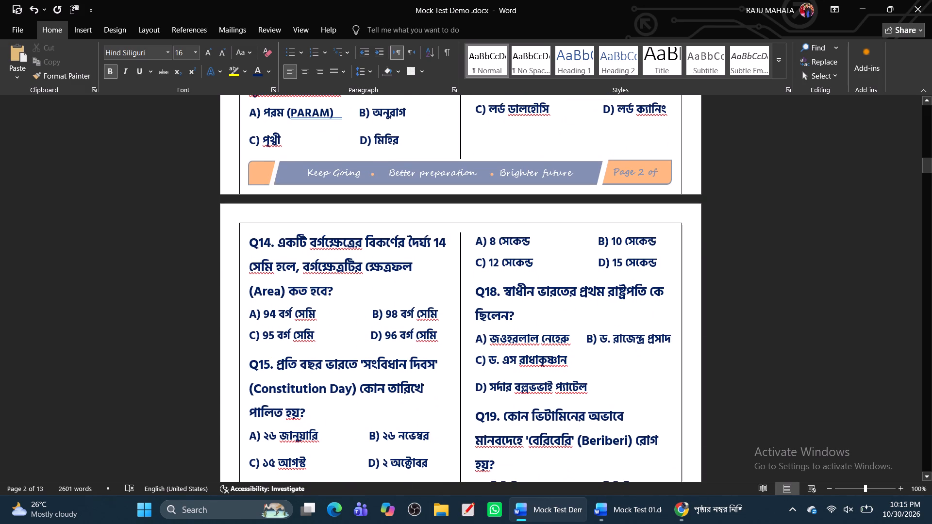
pyautogui.scroll(-4, 378, 256)
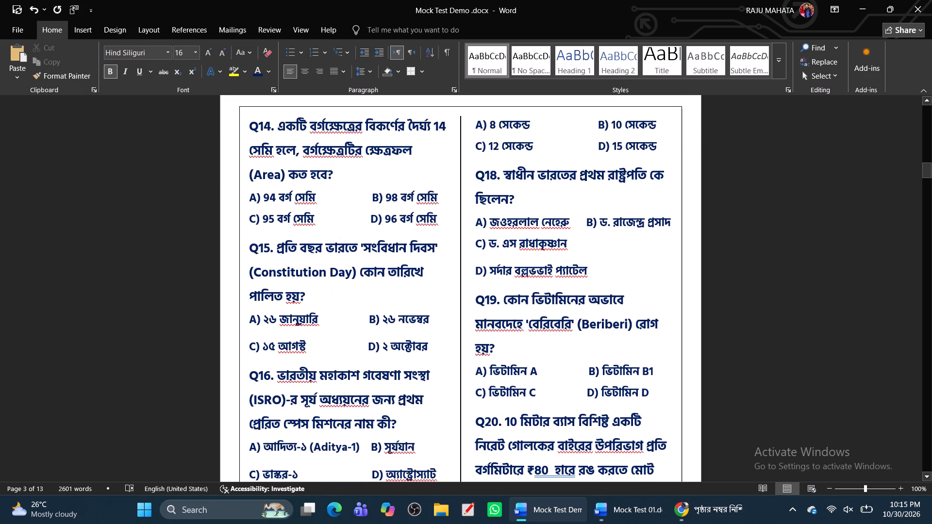
pyautogui.scroll(-4, 377, 256)
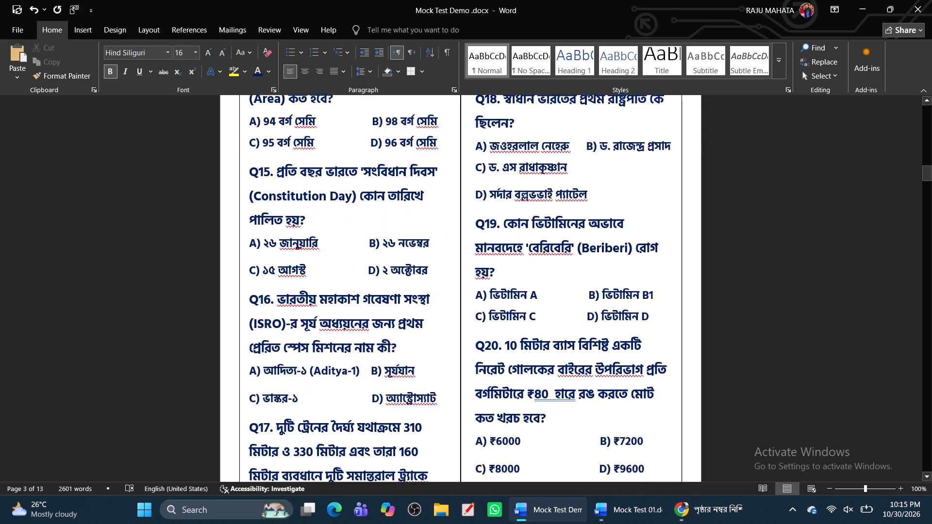
pyautogui.scroll(-1, 377, 256)
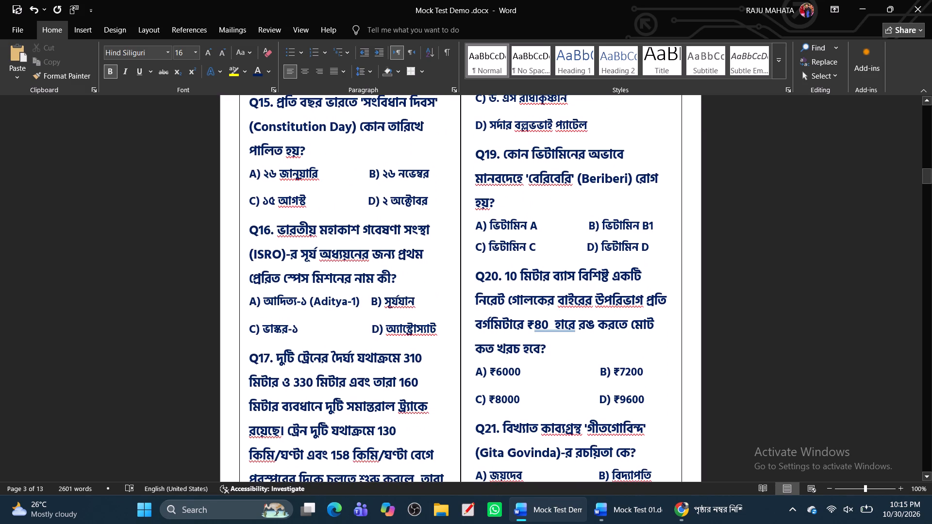
pyautogui.click(553, 330)
pyautogui.click(554, 330)
pyautogui.press('BackSpace')
pyautogui.scroll(-3, 389, 337)
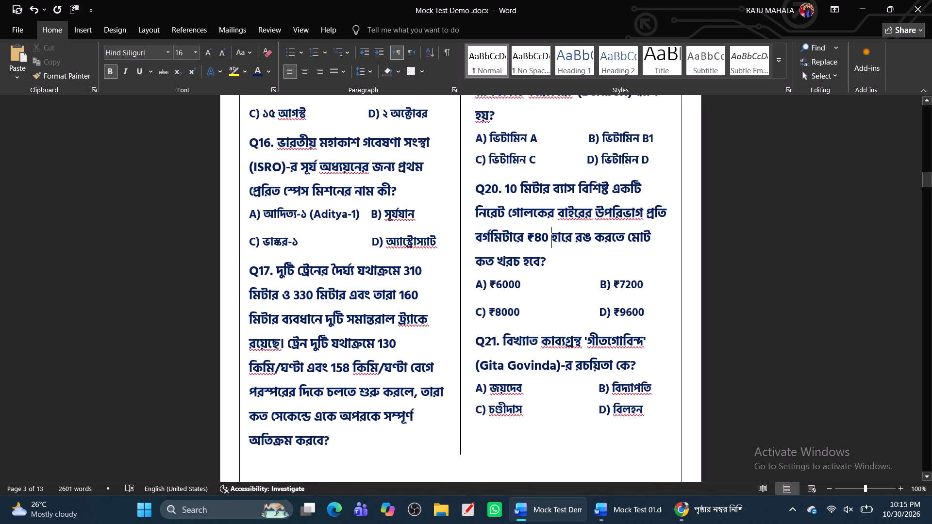
# Delete the space before the 4 in Q26's list of seconds on page 4, and re-enter a single space after it.
pyautogui.scroll(-3, 389, 337)
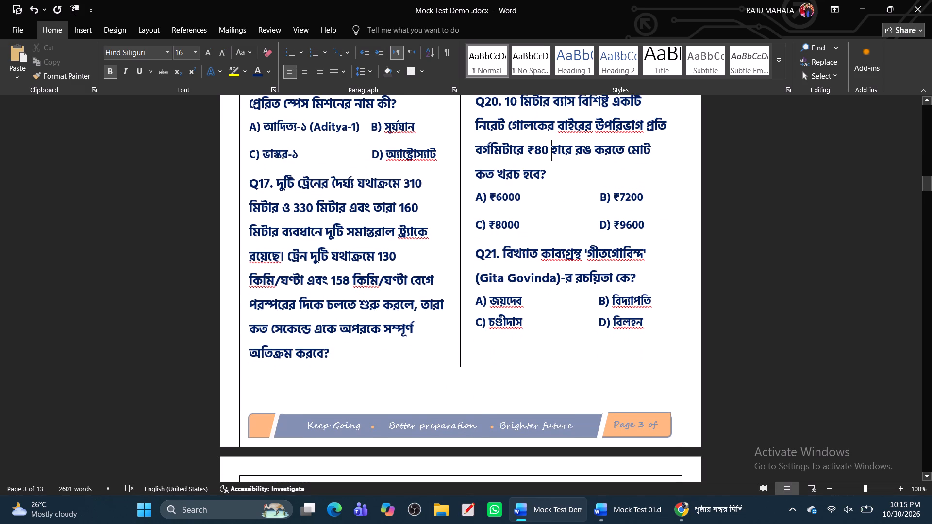
pyautogui.scroll(-11, 453, 263)
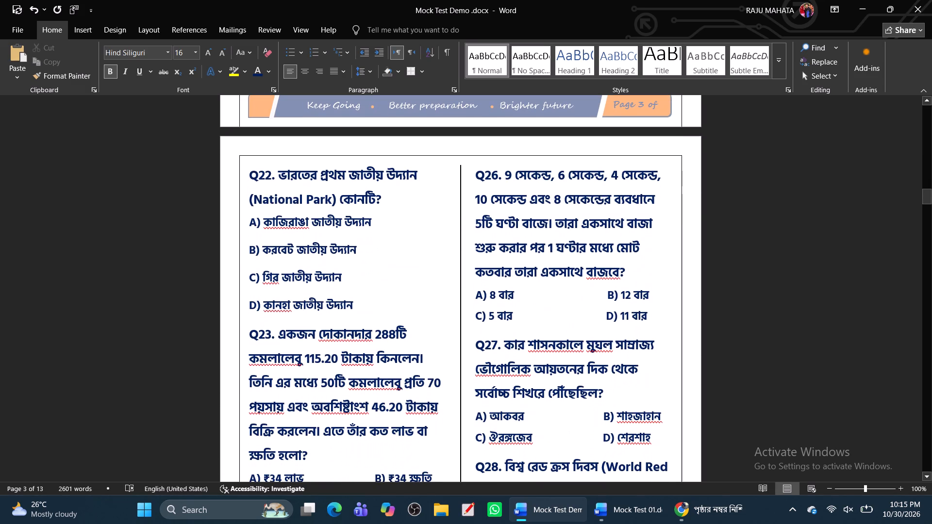
pyautogui.click(611, 175)
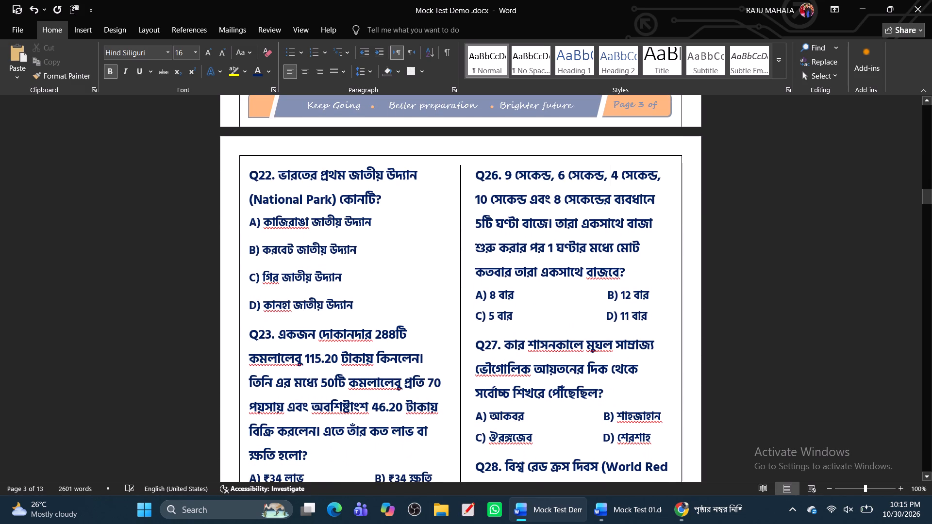
pyautogui.press('BackSpace')
pyautogui.click(617, 180)
pyautogui.press('BackSpace')
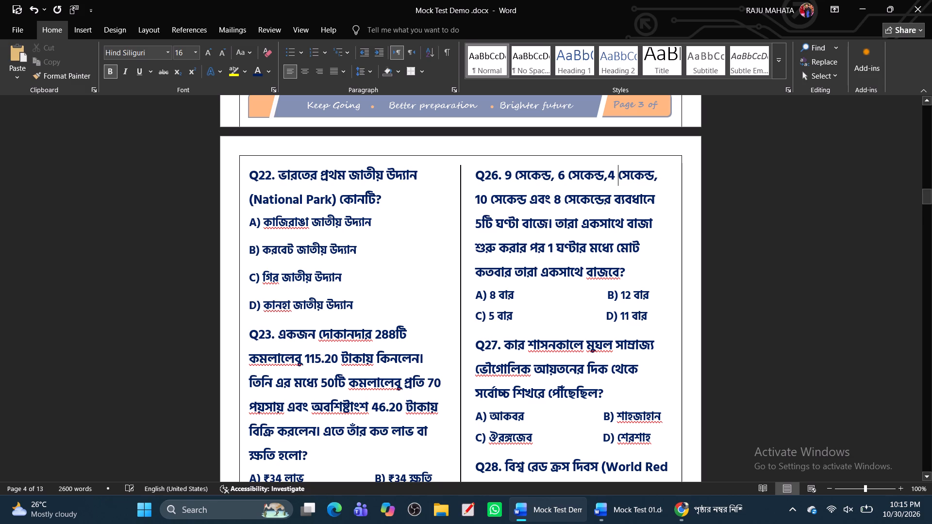
pyautogui.press('space')
# Proofread the digits and spacing in Q22 to Q28 on page 4.
pyautogui.scroll(-2, 564, 235)
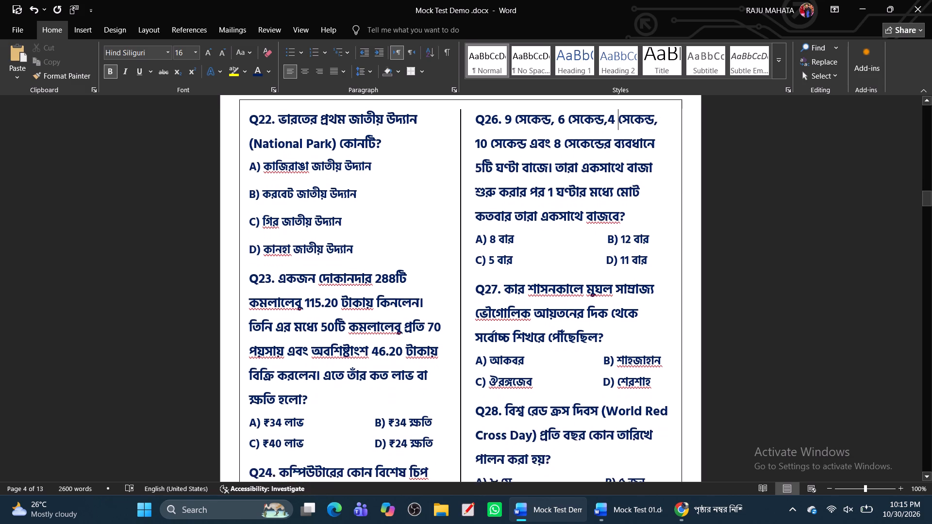
pyautogui.scroll(-1, 564, 237)
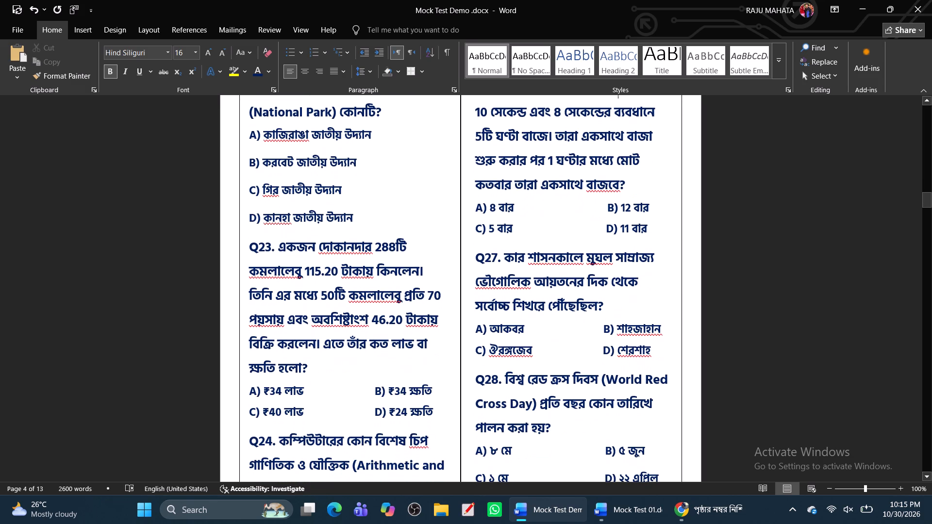
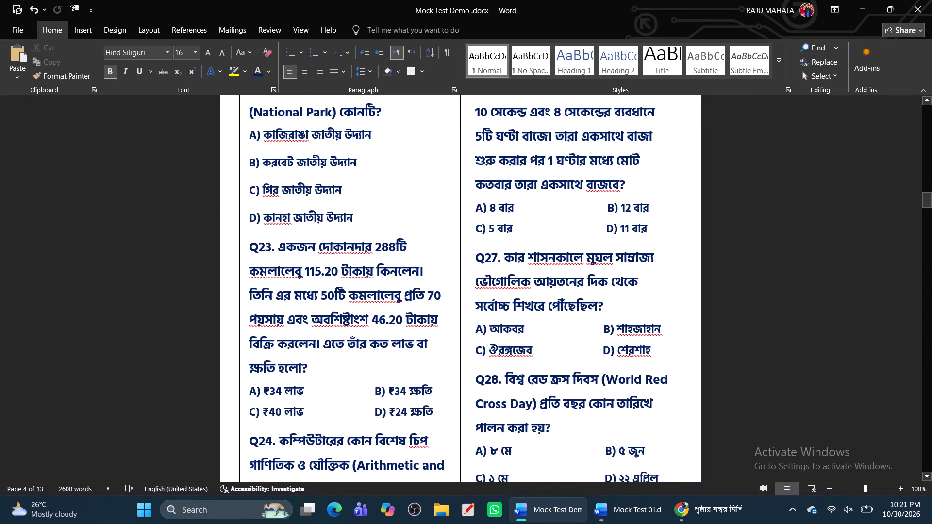
# Return to page 1 and adjust Q1's option spacing, adding one space before option B to line it up with option D.
pyautogui.scroll(20, 569, 213)
pyautogui.scroll(20, 569, 213)
pyautogui.scroll(1, 569, 213)
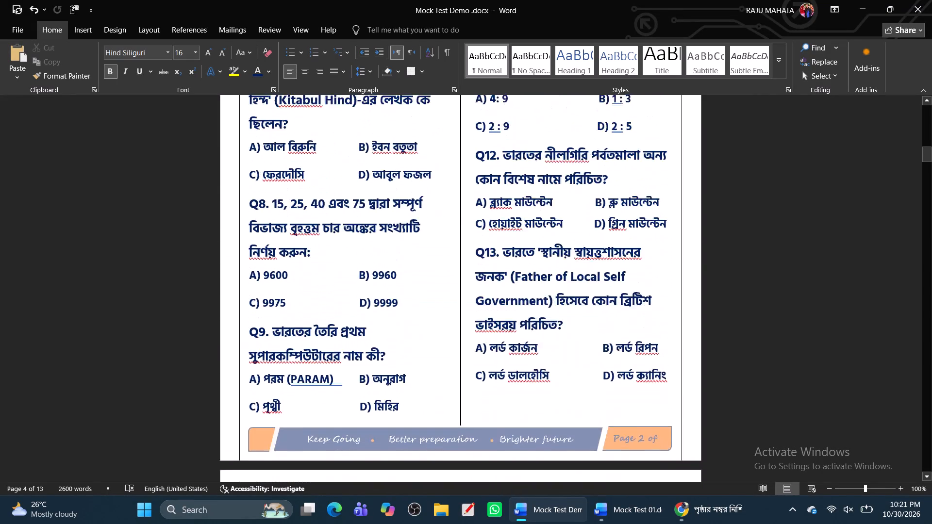
pyautogui.scroll(20, 430, 263)
pyautogui.scroll(10, 430, 263)
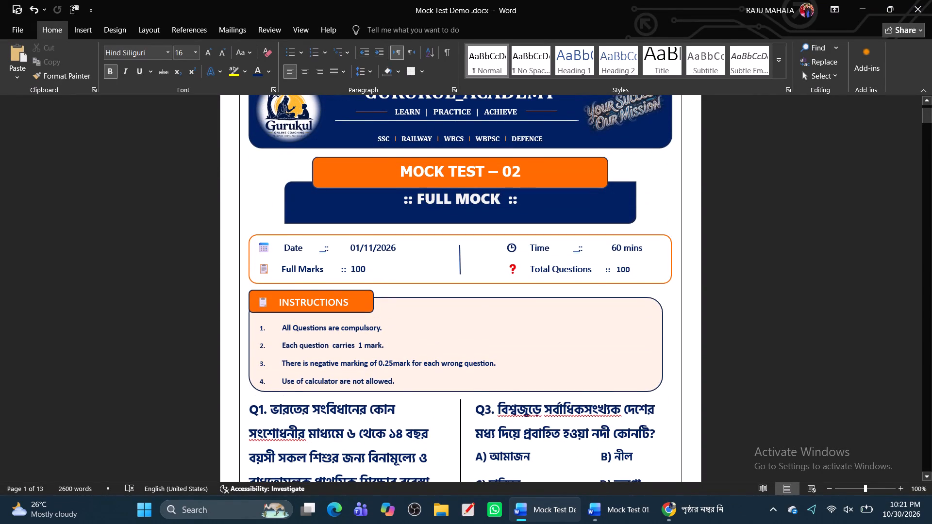
pyautogui.scroll(3, 454, 254)
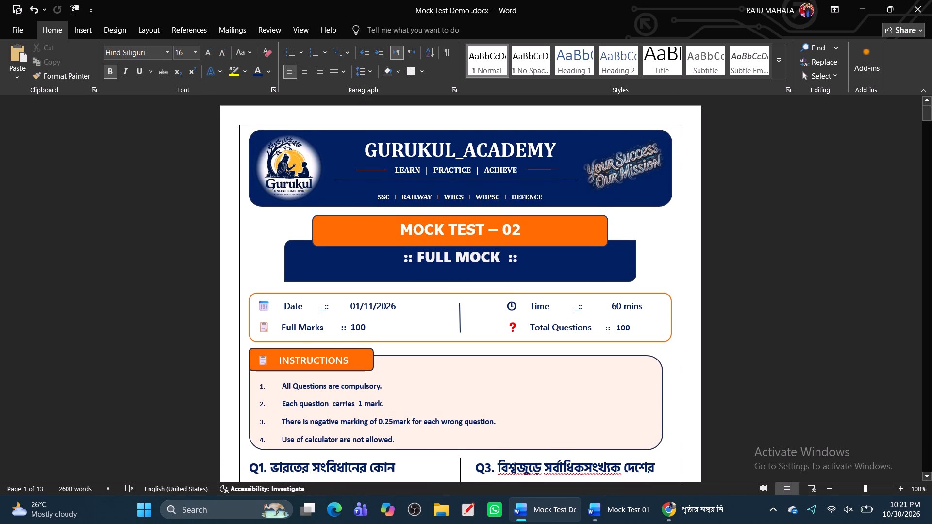
pyautogui.scroll(-8, 580, 346)
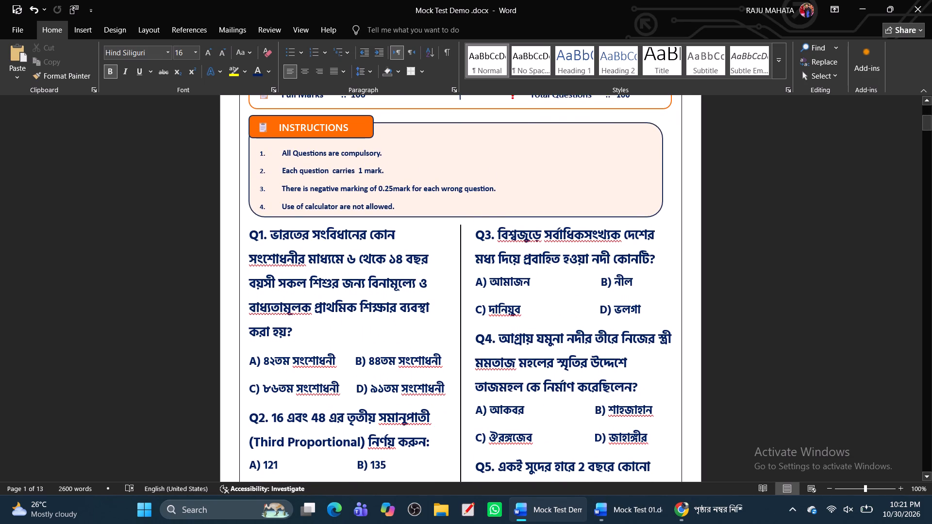
pyautogui.scroll(-6, 581, 346)
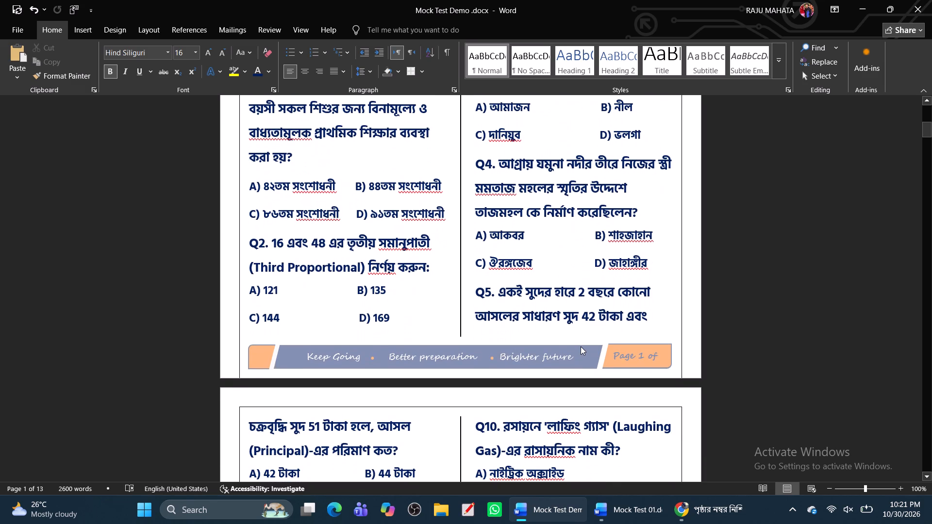
pyautogui.click(357, 192)
pyautogui.press('space')
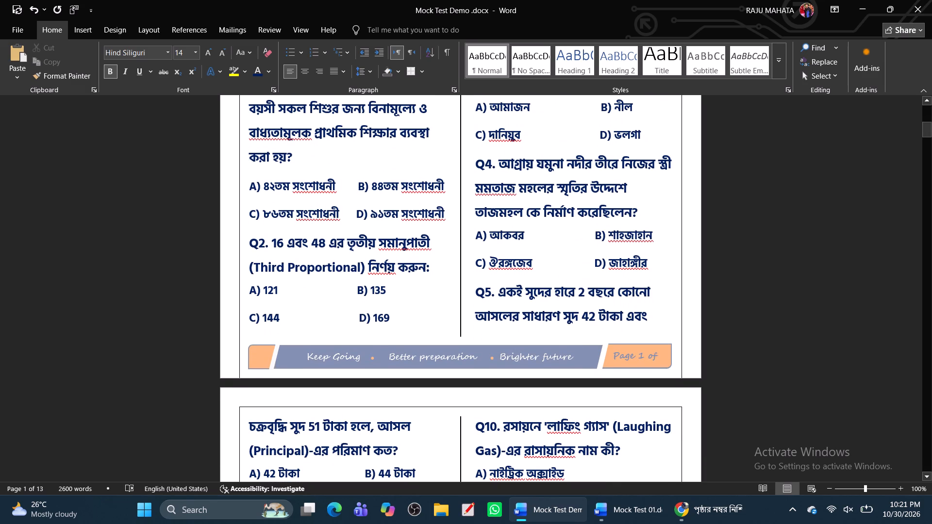
pyautogui.click(358, 218)
pyautogui.press('space')
pyautogui.press('BackSpace')
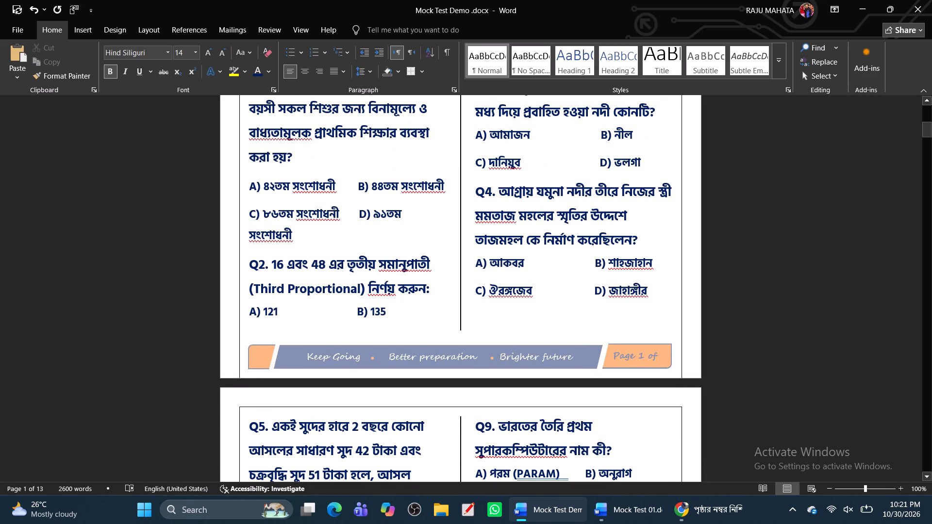
# Shift Q2's option B further across its line by adding eleven spaces before it.
pyautogui.scroll(-3, 365, 233)
pyautogui.click(356, 205)
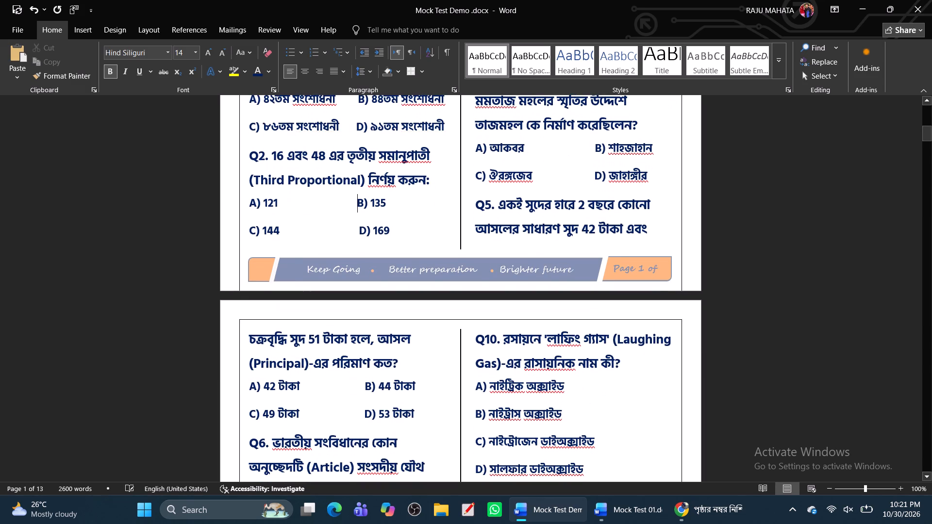
pyautogui.press('space')
pyautogui.press('space')
pyautogui.press('space')
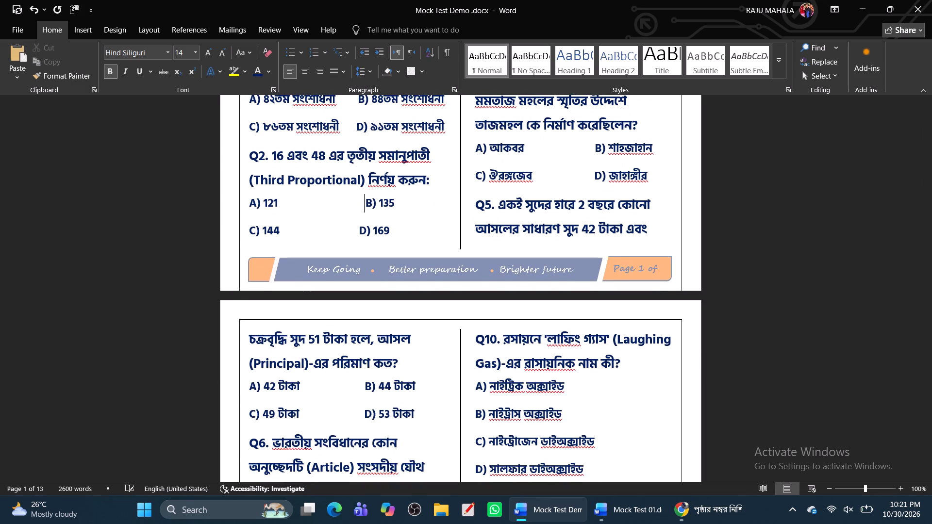
pyautogui.press('space')
pyautogui.press('space')
pyautogui.press('space')
pyautogui.press('space')
pyautogui.press('space')
pyautogui.press('space')
pyautogui.press('space')
pyautogui.press('space')
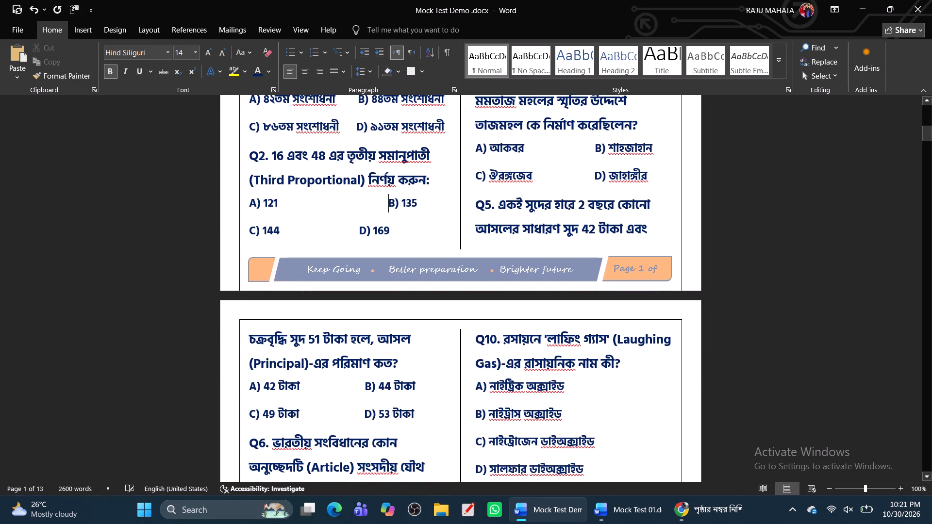
# Add ten spaces before Q2's option D to align it with option B above.
pyautogui.click(357, 233)
pyautogui.press('space')
pyautogui.press('space')
pyautogui.press('space')
pyautogui.press('space')
pyautogui.press('space')
pyautogui.press('space')
pyautogui.press('space')
pyautogui.press('space')
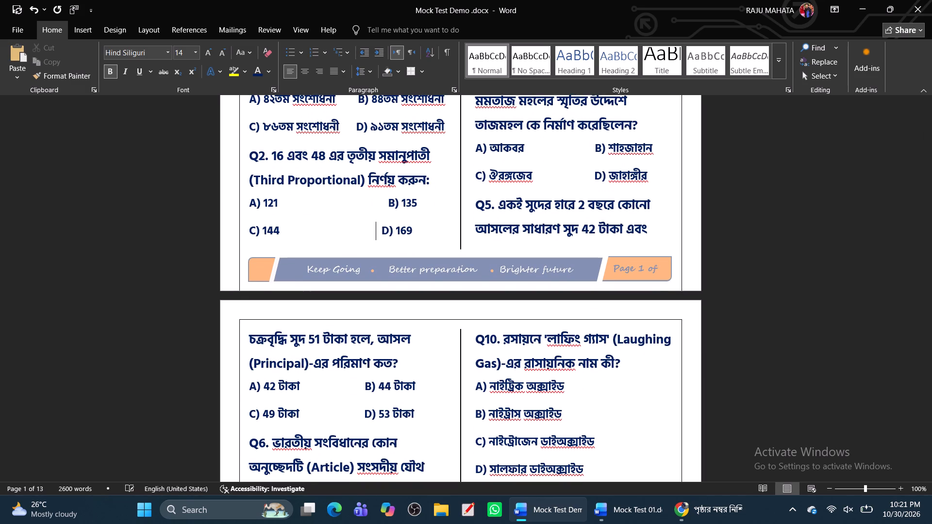
pyautogui.press('space')
pyautogui.press('space')
pyautogui.scroll(2, 505, 217)
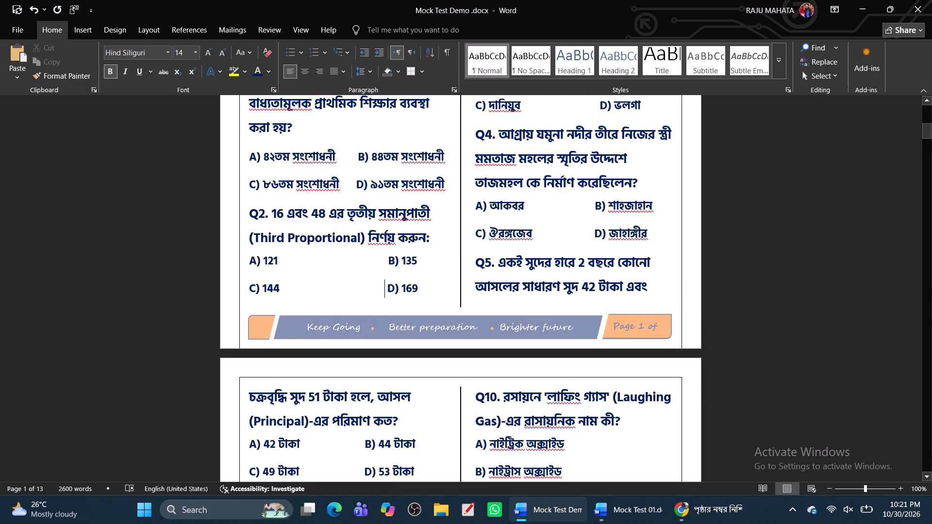
# Add four spaces before each of Q5's options B and D at the start of page 2.
pyautogui.scroll(-8, 552, 274)
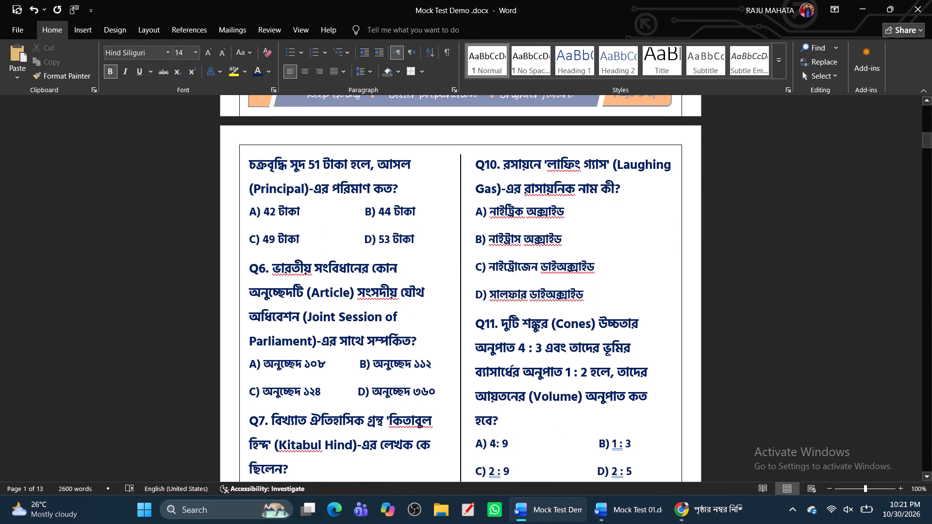
pyautogui.click(364, 213)
pyautogui.press('space')
pyautogui.press('space')
pyautogui.press('space')
pyautogui.press('space')
pyautogui.click(363, 239)
pyautogui.press('space')
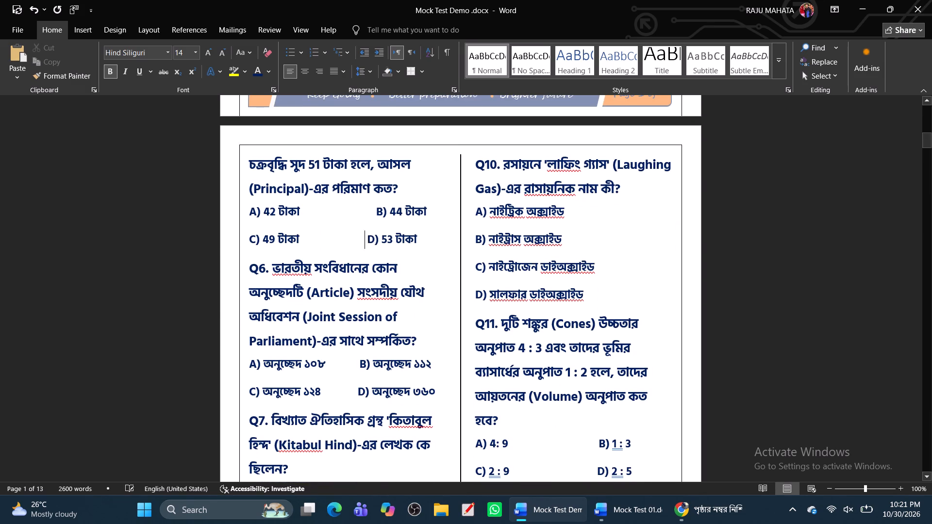
pyautogui.press('space')
pyautogui.press('space')
pyautogui.press('space')
# Add two spaces before each of Q6's options B and D.
pyautogui.scroll(-4, 364, 291)
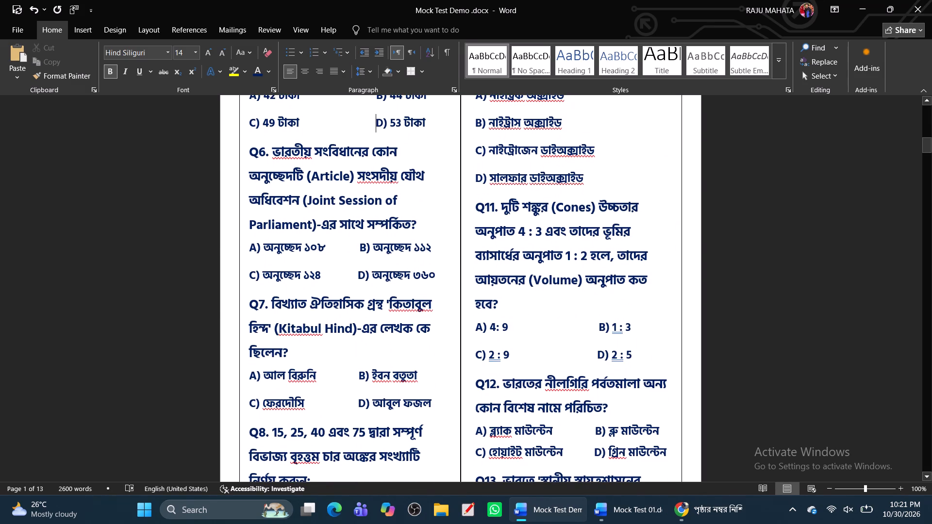
pyautogui.click(358, 248)
pyautogui.press('space')
pyautogui.press('space')
pyautogui.click(358, 276)
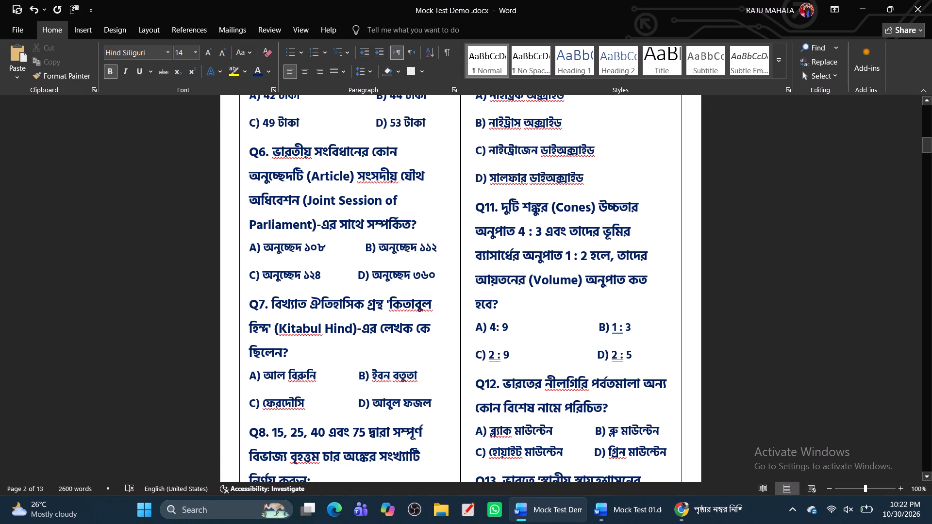
pyautogui.press('space')
pyautogui.press('space')
# Add four spaces before each of Q7's options B and D.
pyautogui.scroll(-2, 359, 279)
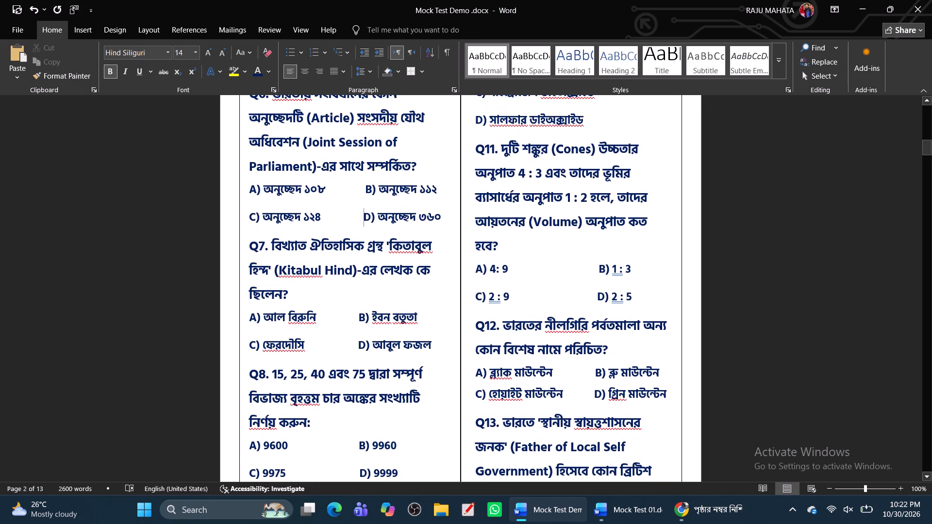
pyautogui.click(361, 312)
pyautogui.press('space')
pyautogui.press('space')
pyautogui.press('space')
pyautogui.press('space')
pyautogui.click(355, 345)
pyautogui.press('space')
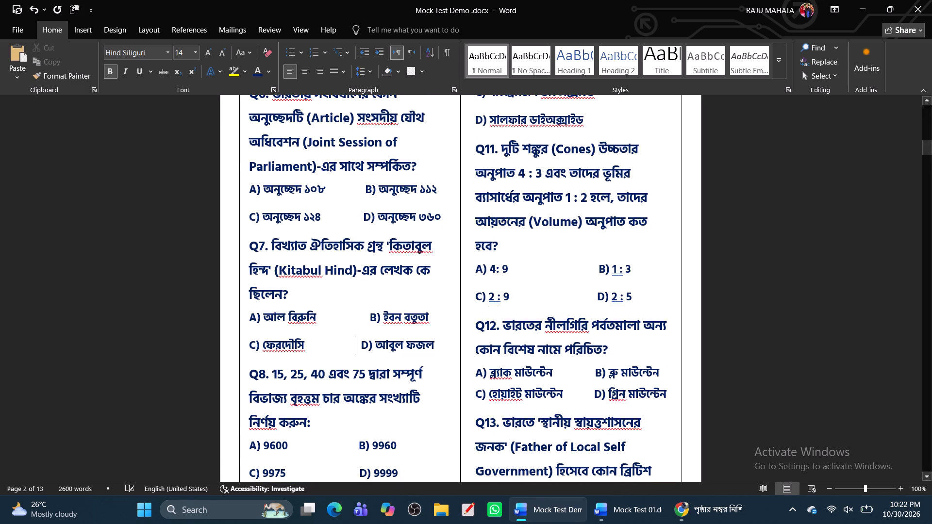
pyautogui.press('space')
pyautogui.press('space')
pyautogui.press('space')
# Add six spaces before each of Q8's options B and D.
pyautogui.scroll(-5, 355, 345)
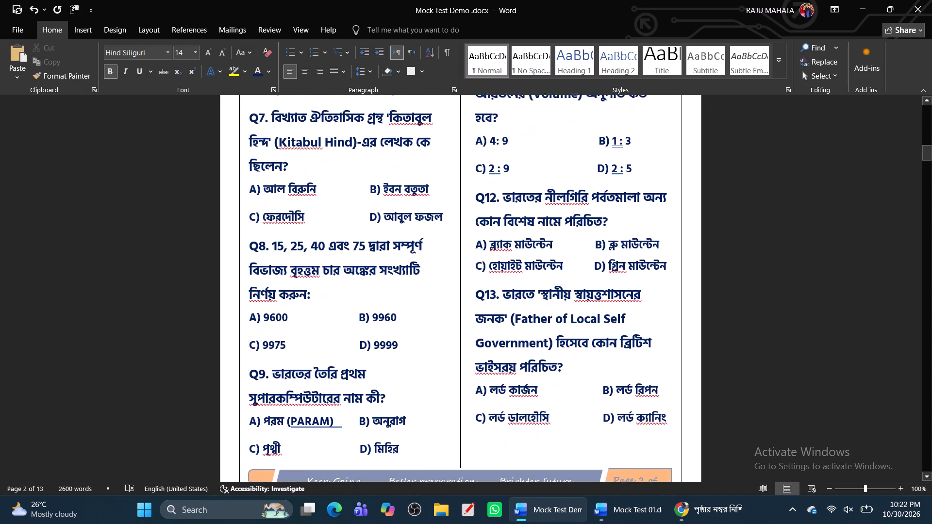
pyautogui.click(357, 300)
pyautogui.press('space')
pyautogui.press('space')
pyautogui.press('space')
pyautogui.press('space')
pyautogui.press('space')
pyautogui.press('space')
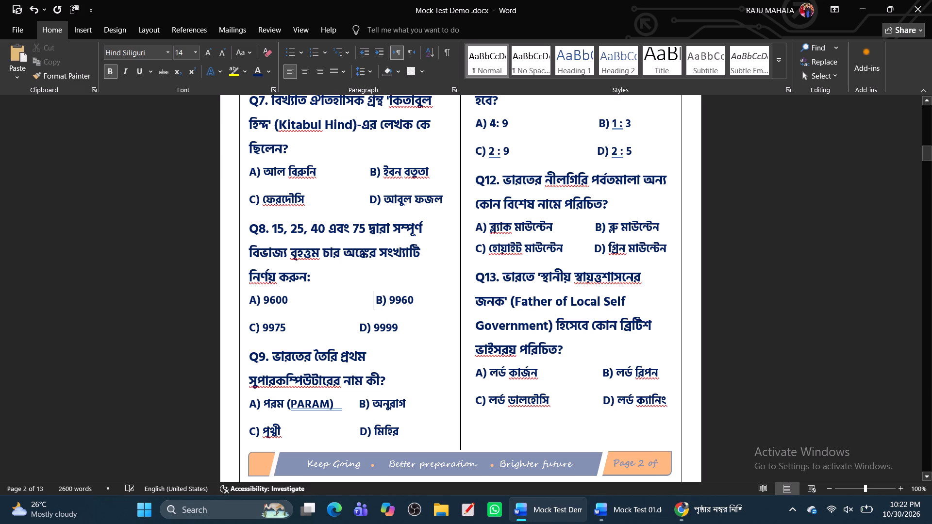
pyautogui.click(358, 326)
pyautogui.press('space')
pyautogui.press('space')
pyautogui.press('space')
pyautogui.press('space')
pyautogui.press('space')
pyautogui.press('space')
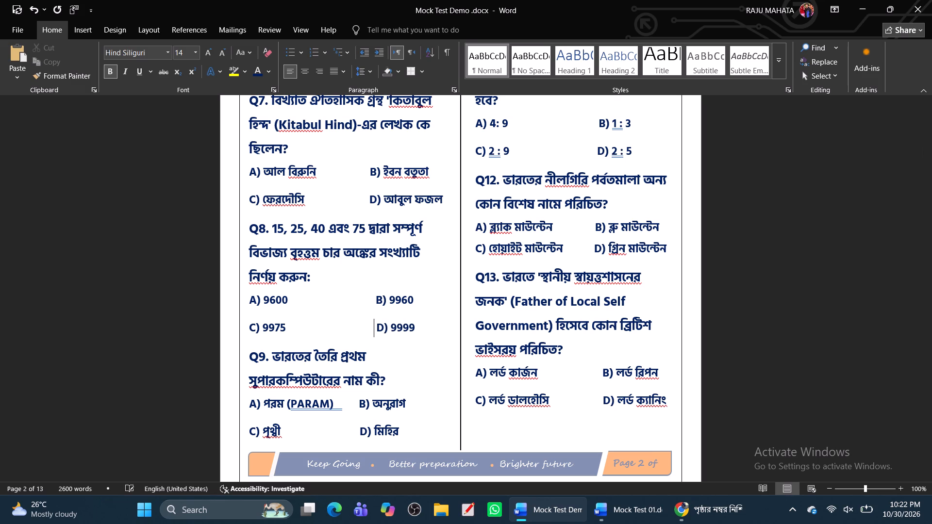
# Shift Q9's second-column options by adding five spaces before option B and four before option D.
pyautogui.scroll(-3, 358, 326)
pyautogui.click(360, 311)
pyautogui.press('space')
pyautogui.press('space')
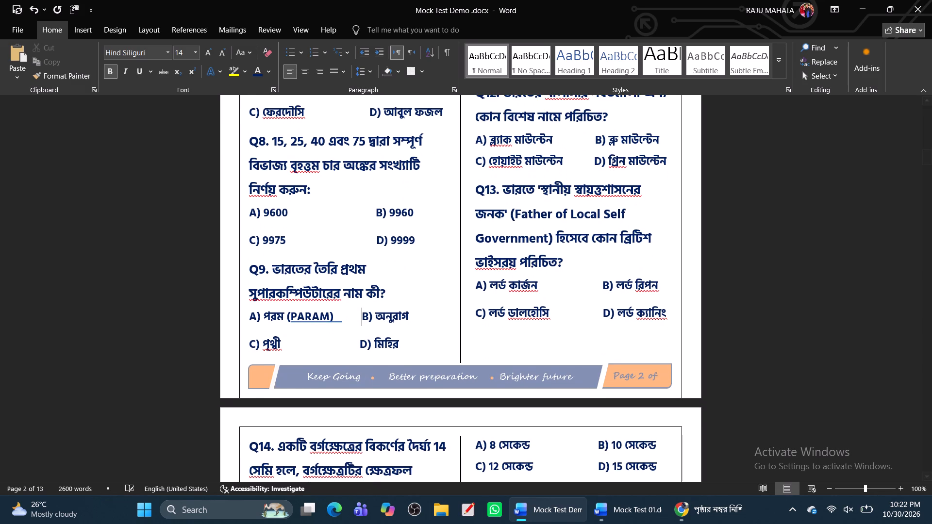
pyautogui.press('space')
pyautogui.press('space')
pyautogui.press('space')
pyautogui.click(358, 344)
pyautogui.press('space')
pyautogui.press('space')
pyautogui.press('space')
pyautogui.press('space')
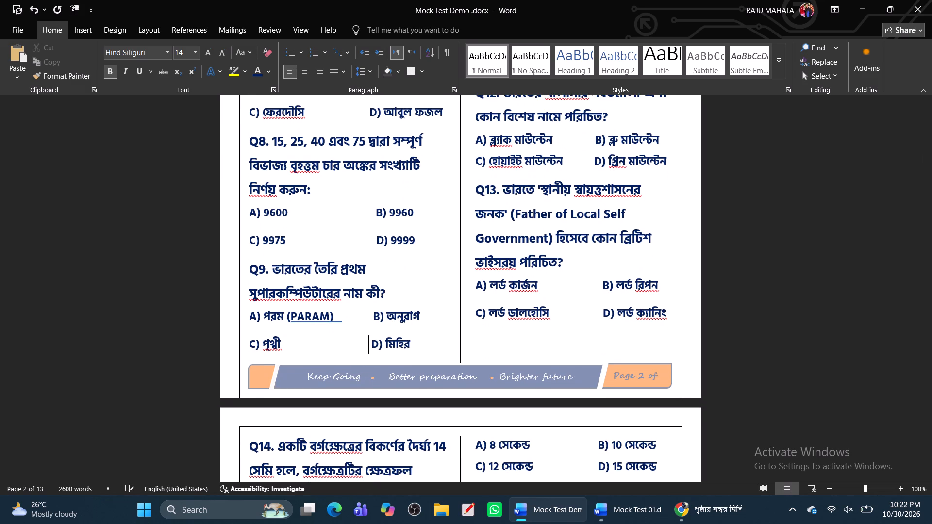
# Fine-tune Q9's alignment with Q8 by adding one more space before option B and two more before option D.
pyautogui.scroll(-3, 358, 344)
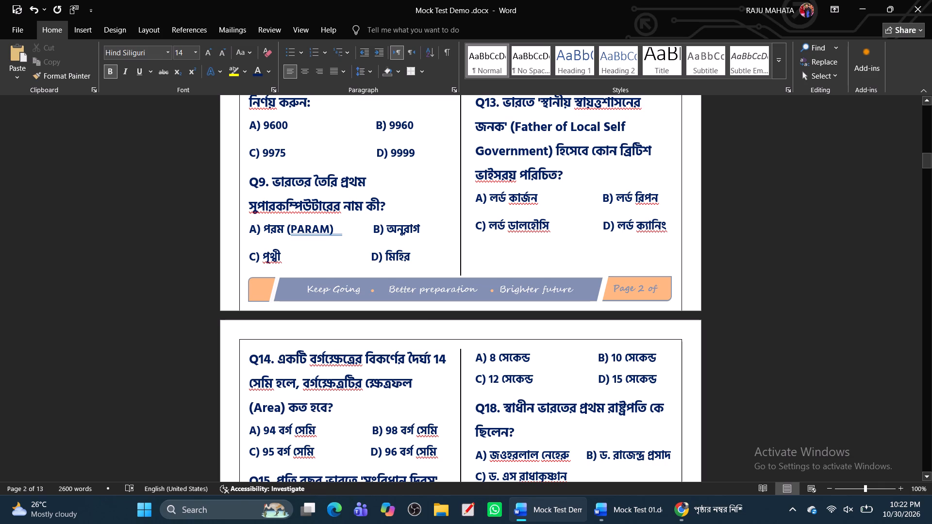
pyautogui.click(370, 260)
pyautogui.press('space')
pyautogui.click(374, 229)
pyautogui.press('space')
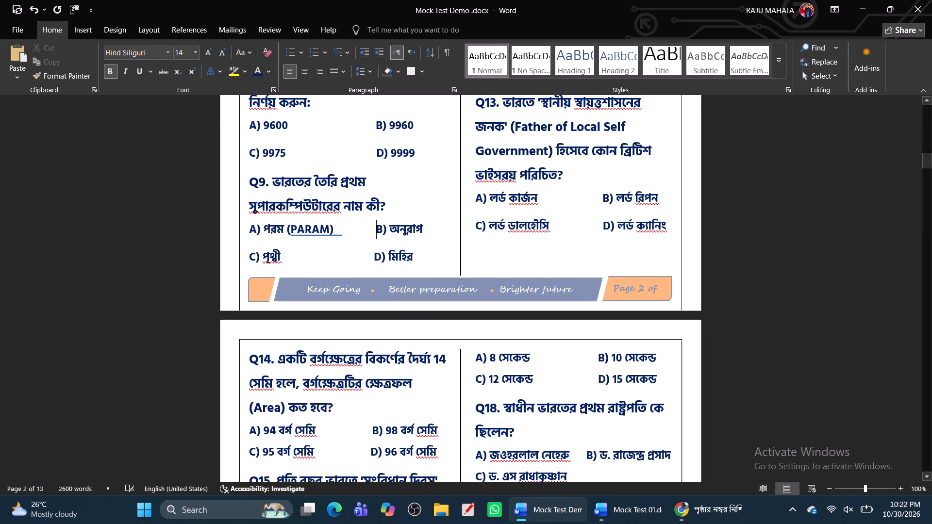
pyautogui.click(370, 261)
pyautogui.press('space')
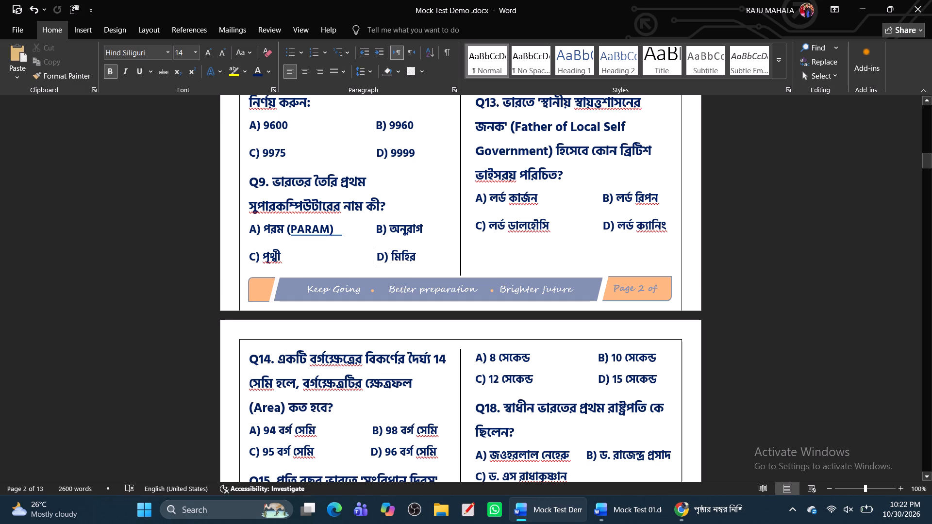
# Add one space before options B and D of both Q14 and Q15 on page 3.
pyautogui.scroll(-4, 487, 263)
pyautogui.click(369, 337)
pyautogui.press('space')
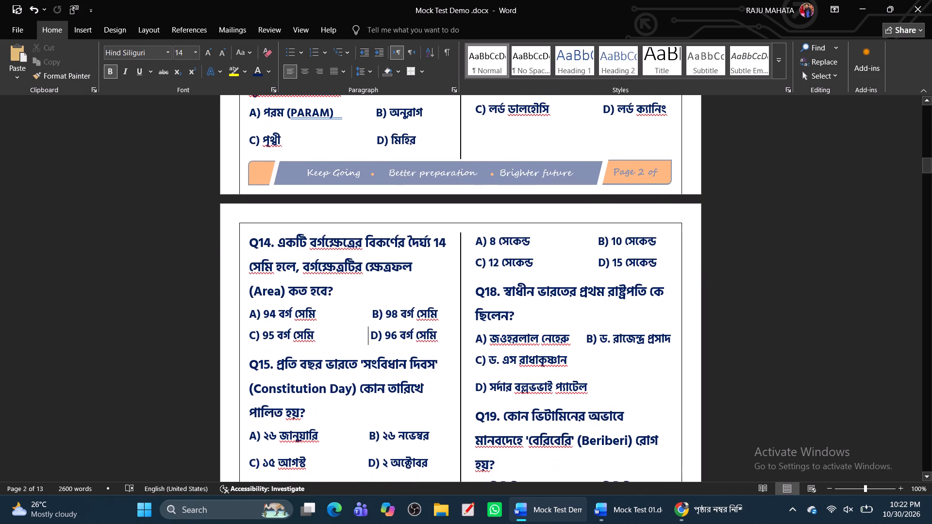
pyautogui.click(368, 306)
pyautogui.press('space')
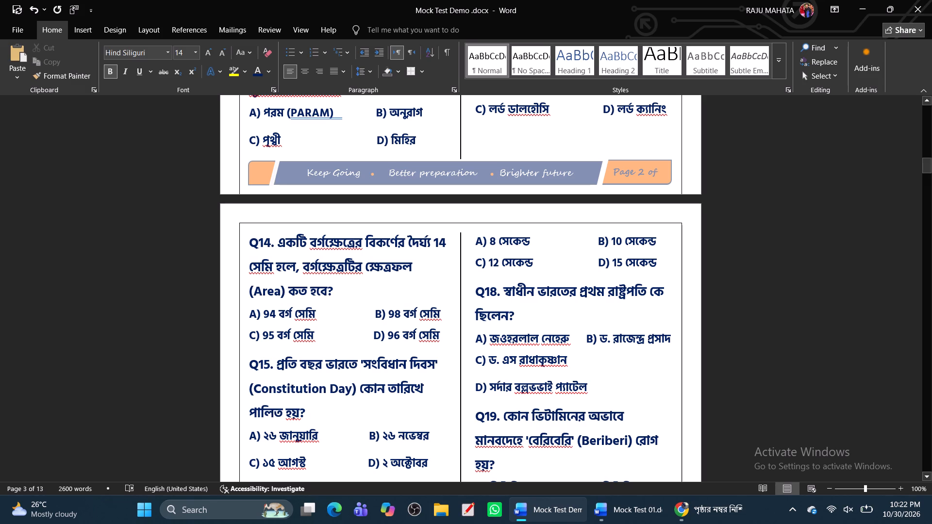
pyautogui.click(363, 435)
pyautogui.press('space')
pyautogui.click(364, 458)
pyautogui.press('space')
# Add two spaces before each of Q19's options B and D.
pyautogui.scroll(-3, 364, 442)
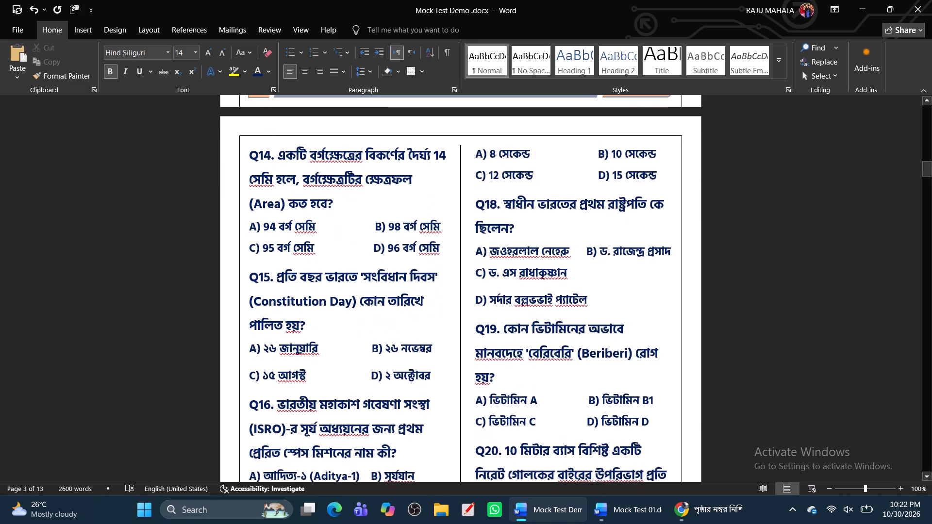
pyautogui.scroll(-2, 491, 390)
pyautogui.click(586, 339)
pyautogui.press('space')
pyautogui.click(580, 362)
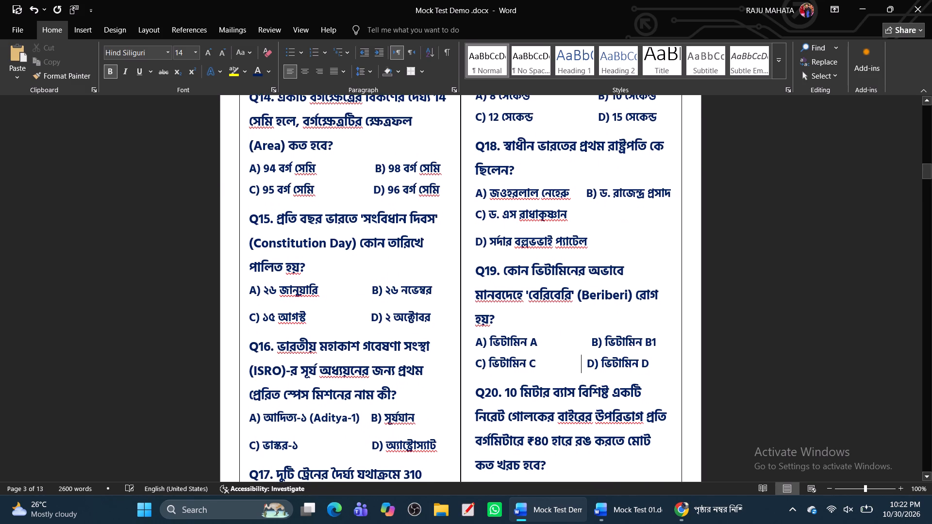
pyautogui.press('space')
pyautogui.press('space')
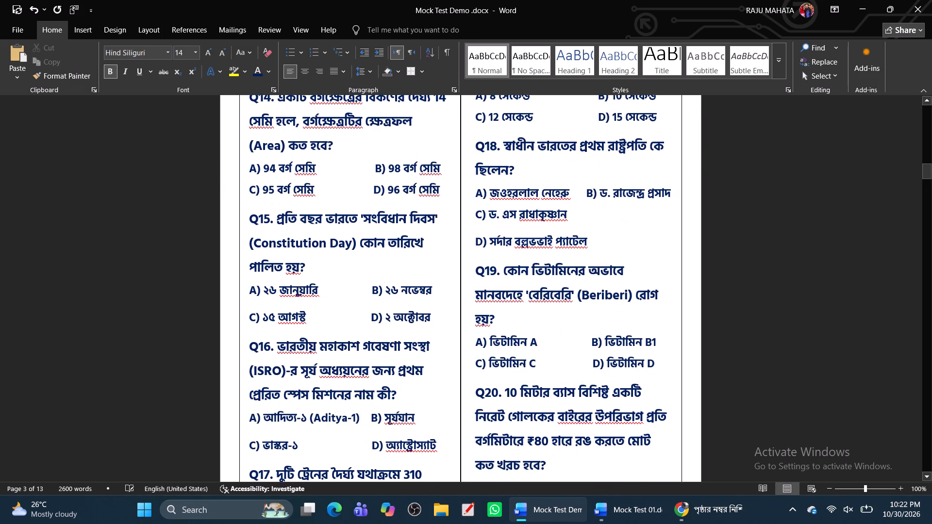
pyautogui.click(582, 345)
pyautogui.press('space')
# Add two spaces before each of Q20's options B and D.
pyautogui.scroll(-5, 582, 367)
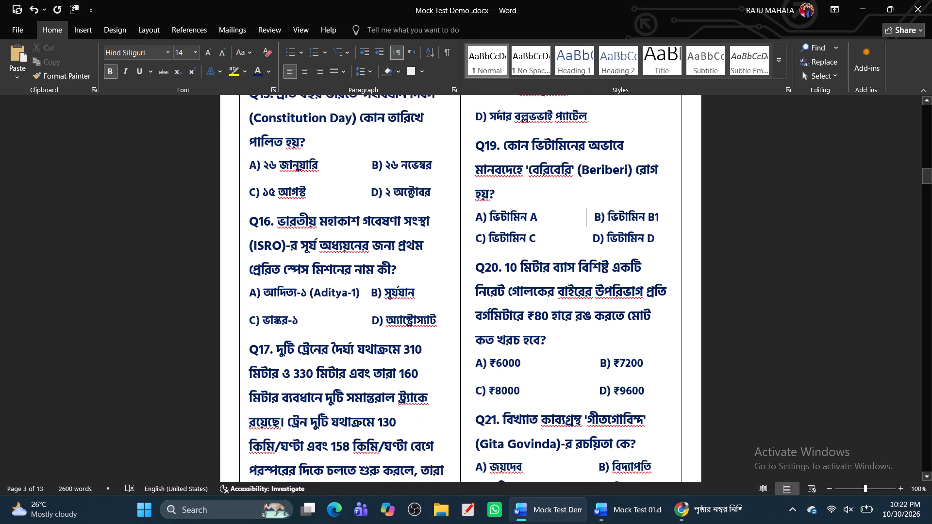
pyautogui.click(584, 348)
pyautogui.press('space')
pyautogui.press('space')
pyautogui.click(584, 368)
pyautogui.press('space')
pyautogui.press('space')
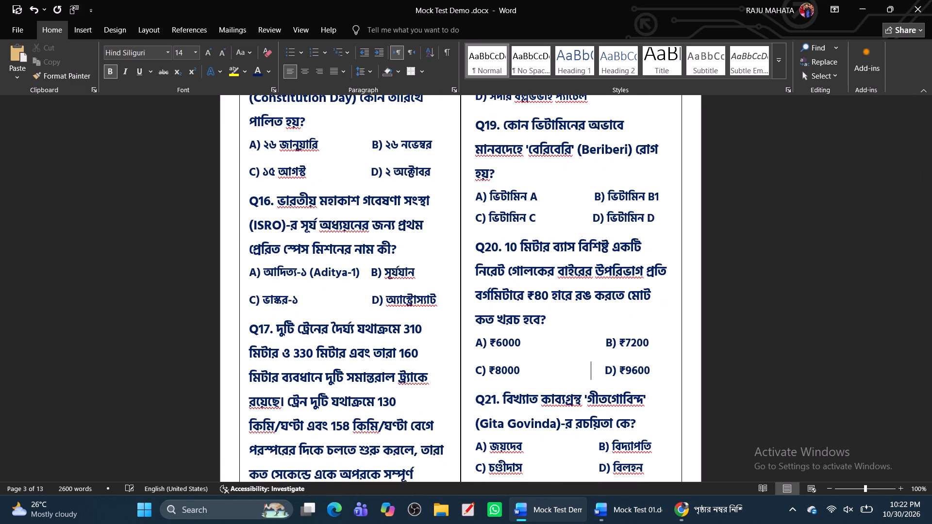
# Add one space before option D of Q26 on page 4 to align it with option B.
pyautogui.scroll(-2, 436, 366)
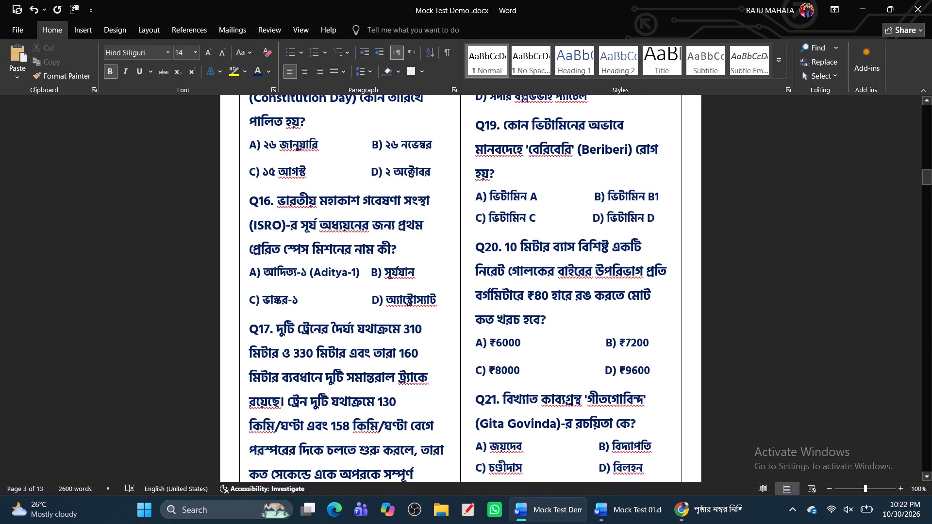
pyautogui.scroll(-2, 433, 367)
pyautogui.scroll(-4, 383, 289)
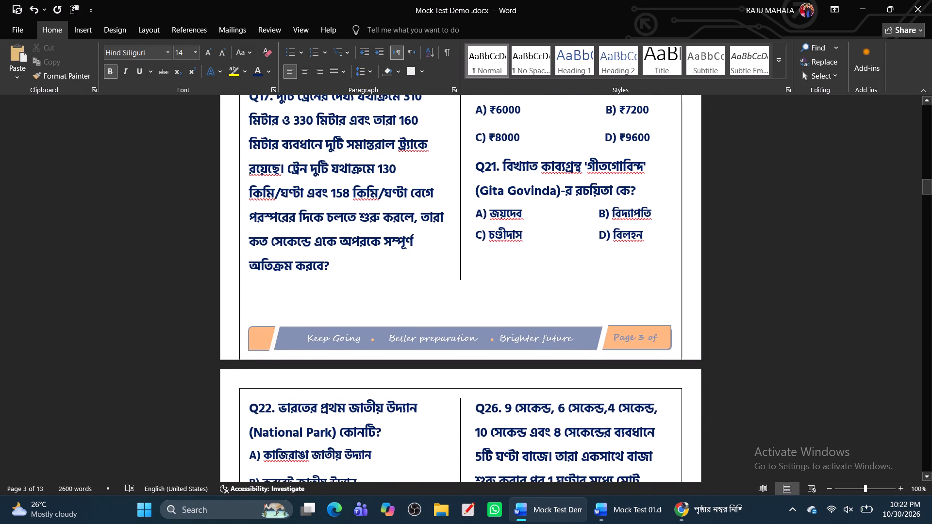
pyautogui.scroll(-5, 499, 333)
pyautogui.scroll(-5, 433, 346)
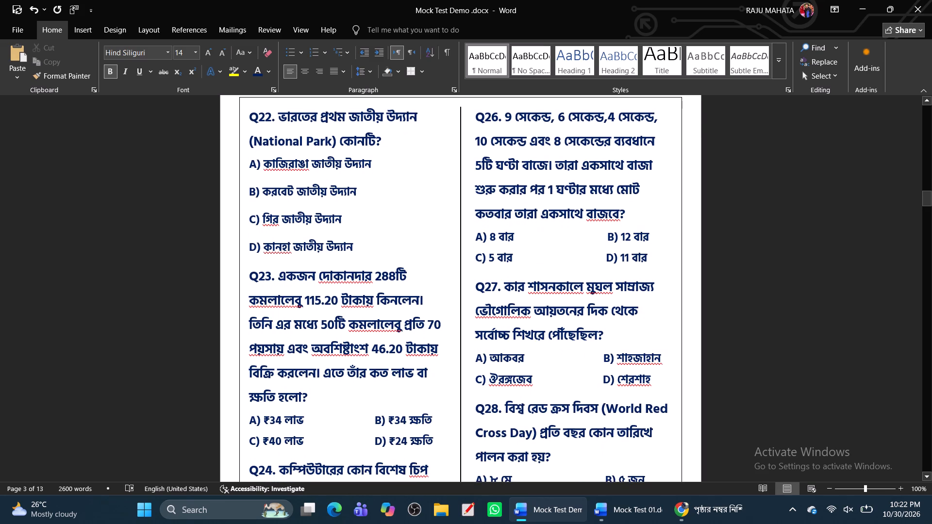
pyautogui.click(598, 261)
pyautogui.press('space')
# Check the option column alignment and question layout from Q23 on page 4 through Q44 on page 6.
pyautogui.scroll(-3, 551, 361)
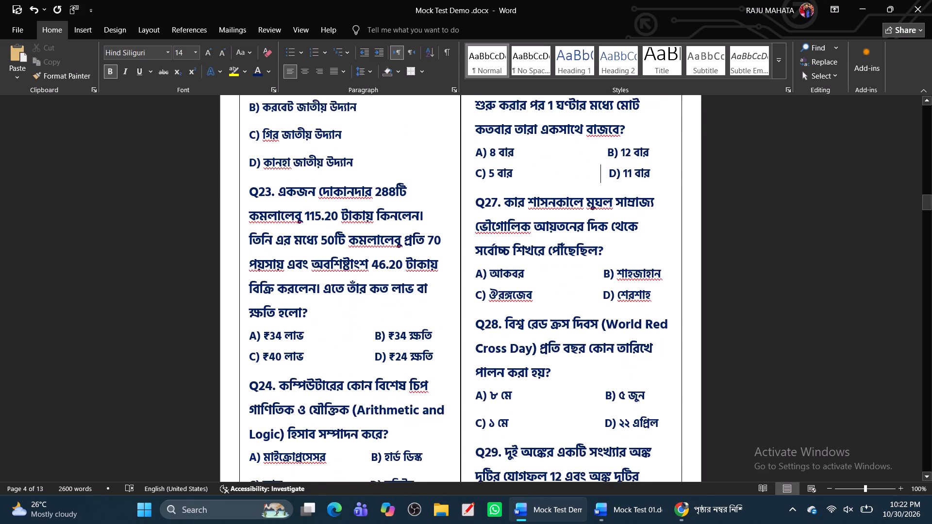
pyautogui.scroll(-3, 559, 347)
pyautogui.scroll(-2, 476, 349)
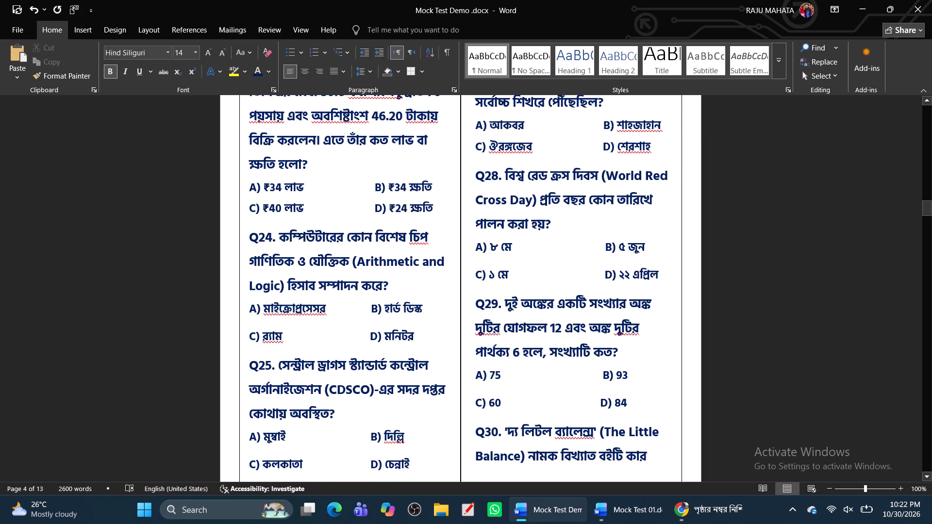
pyautogui.scroll(-2, 390, 282)
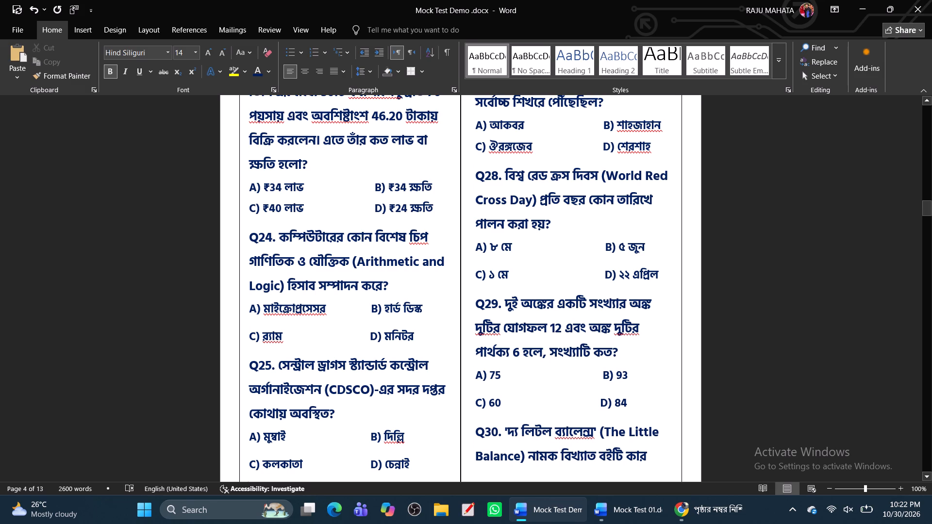
pyautogui.scroll(-3, 390, 283)
pyautogui.scroll(8, 390, 284)
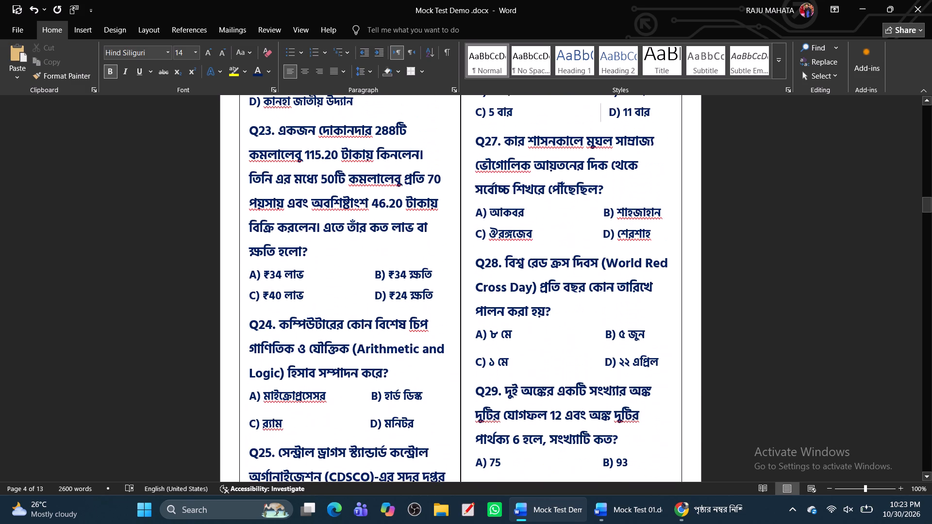
pyautogui.scroll(2, 390, 284)
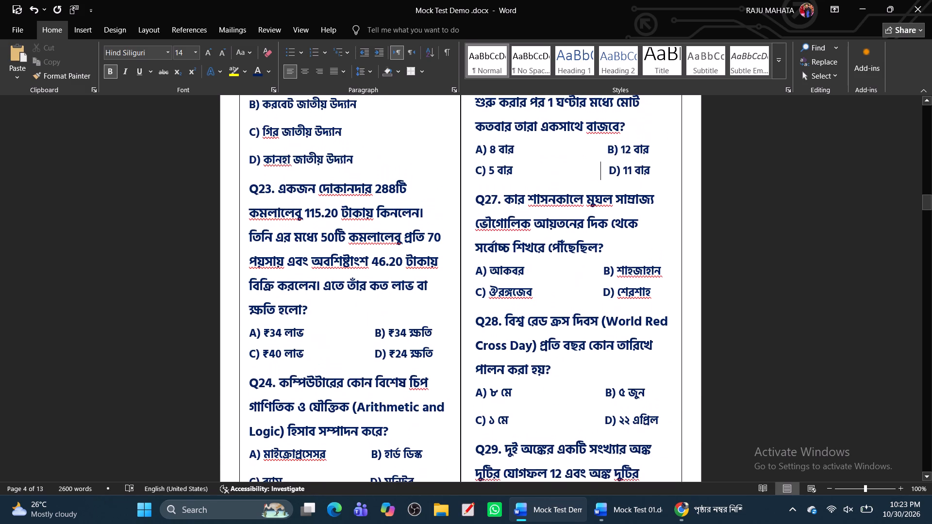
pyautogui.scroll(-5, 390, 284)
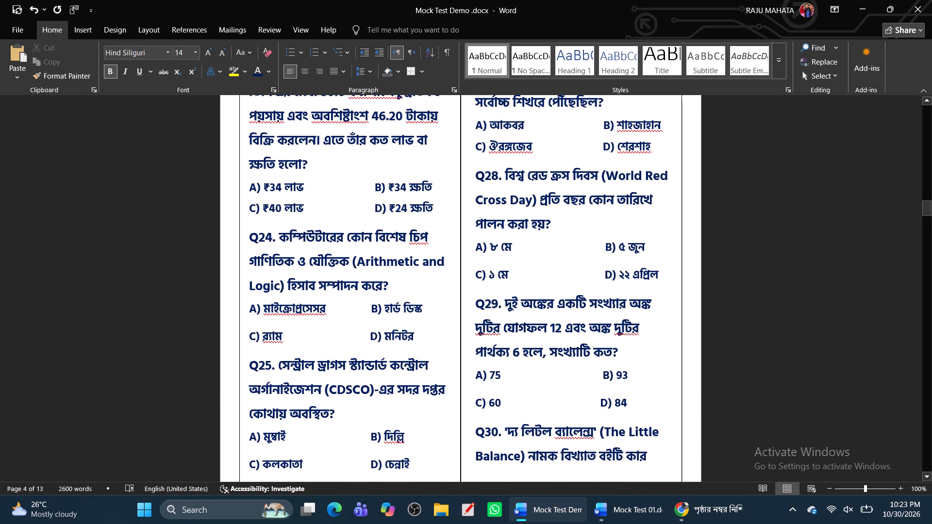
pyautogui.scroll(-13, 566, 402)
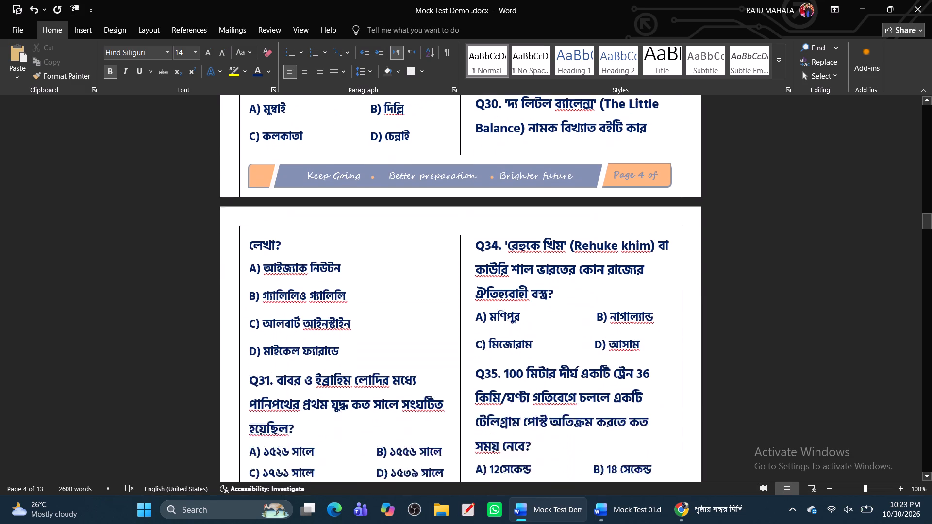
pyautogui.scroll(-4, 561, 399)
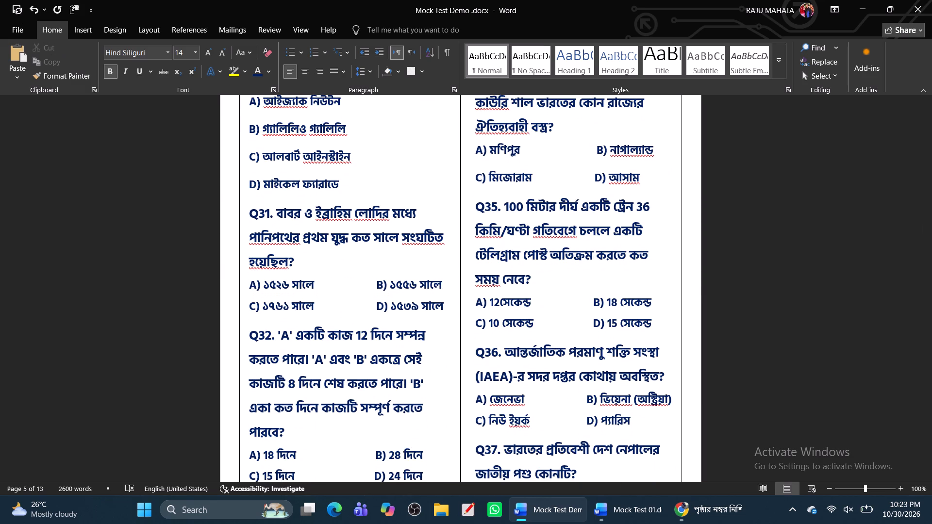
pyautogui.scroll(-12, 540, 350)
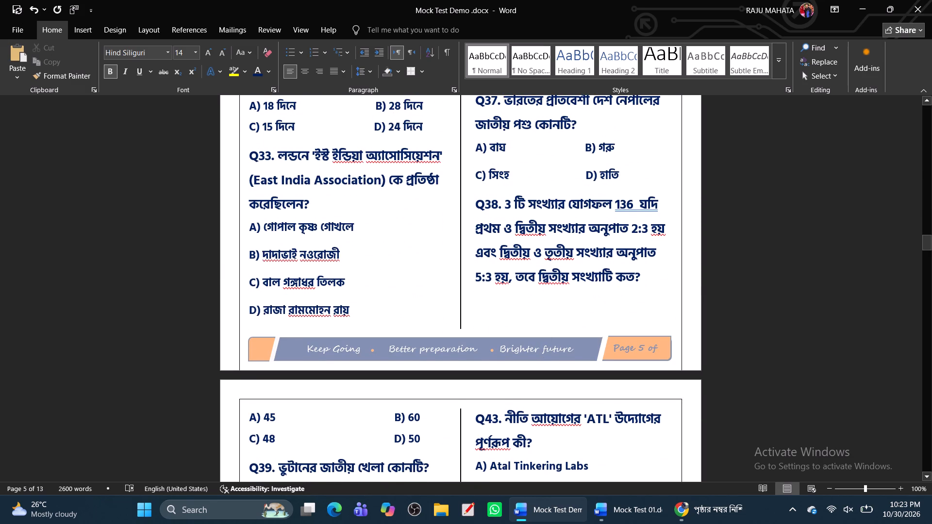
pyautogui.scroll(-6, 300, 304)
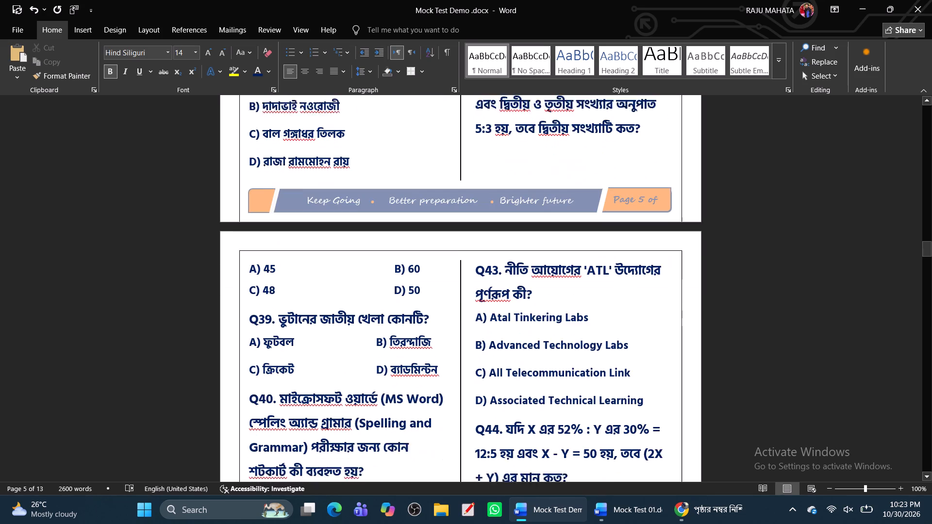
pyautogui.scroll(-3, 370, 368)
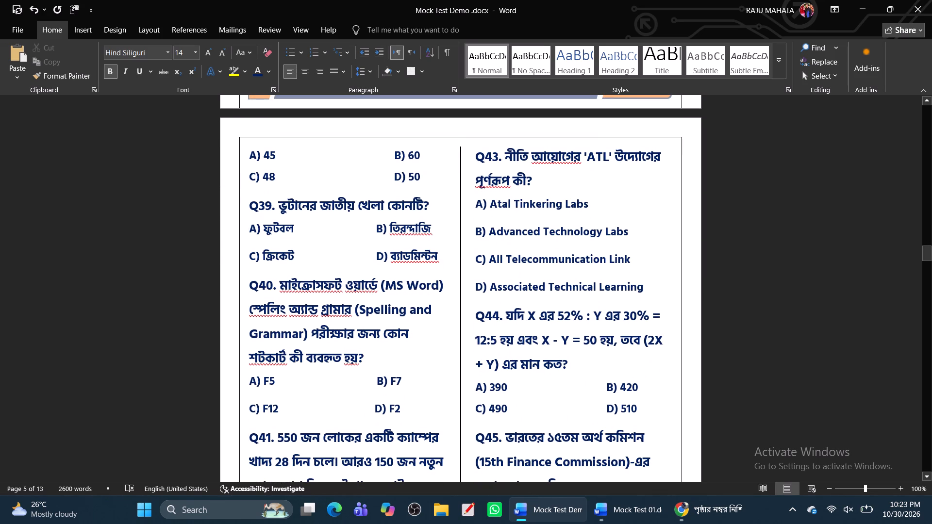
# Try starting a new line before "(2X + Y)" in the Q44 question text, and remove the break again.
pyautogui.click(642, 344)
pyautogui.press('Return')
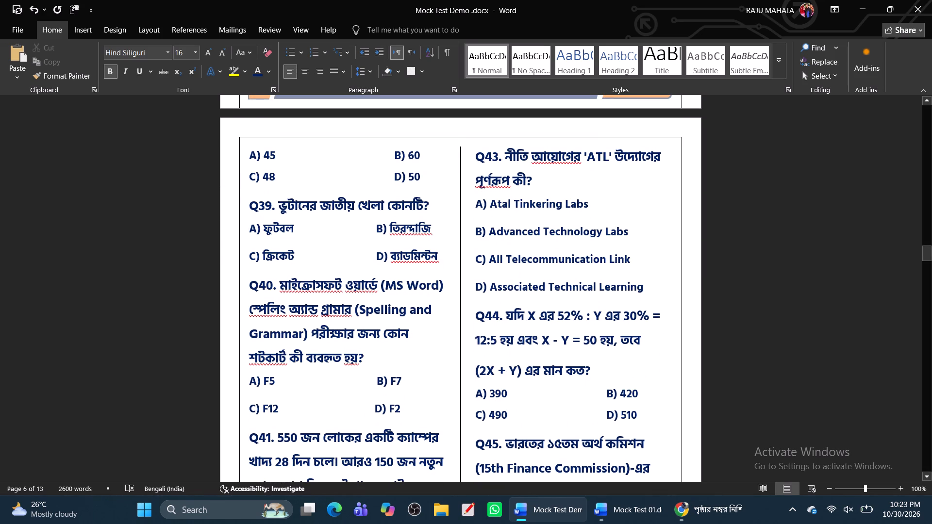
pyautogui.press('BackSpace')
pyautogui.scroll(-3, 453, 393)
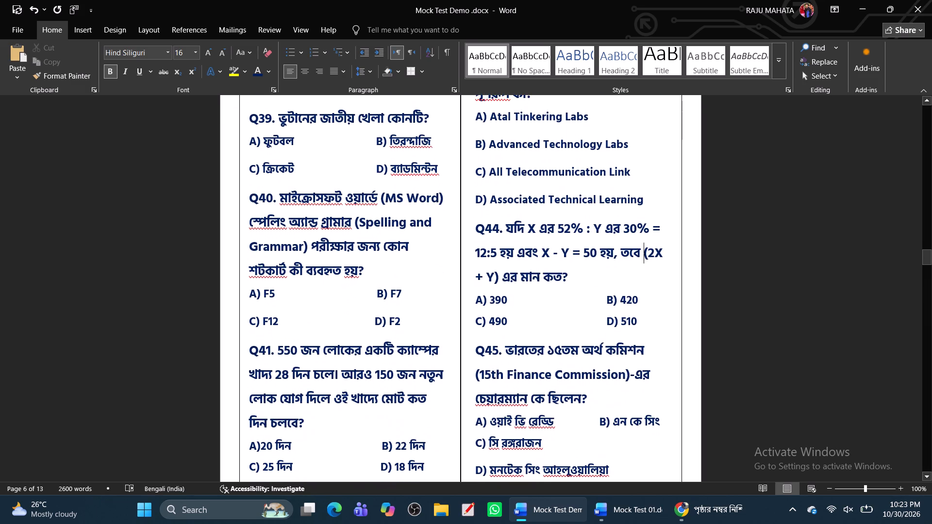